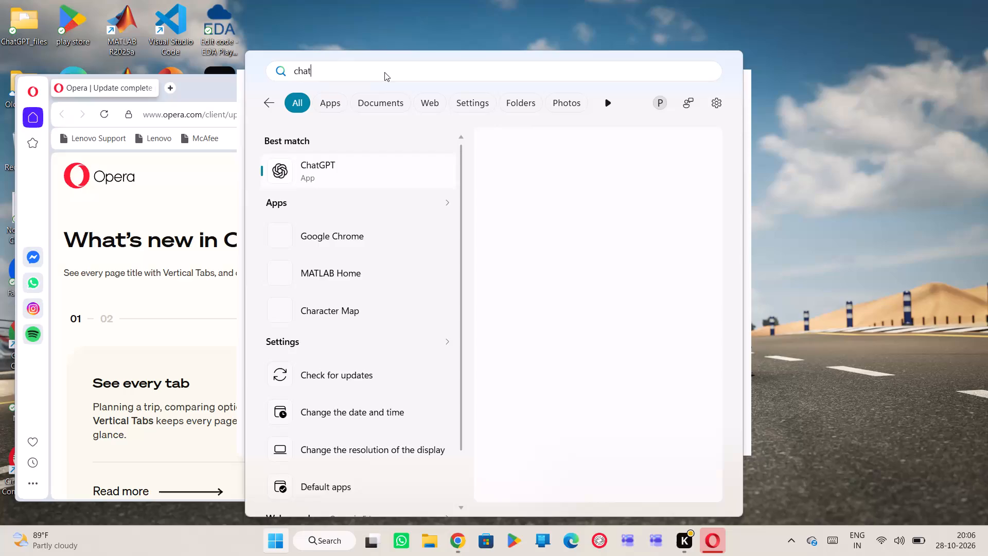
Launch the ChatGPT app from the search results.
click(337, 159)
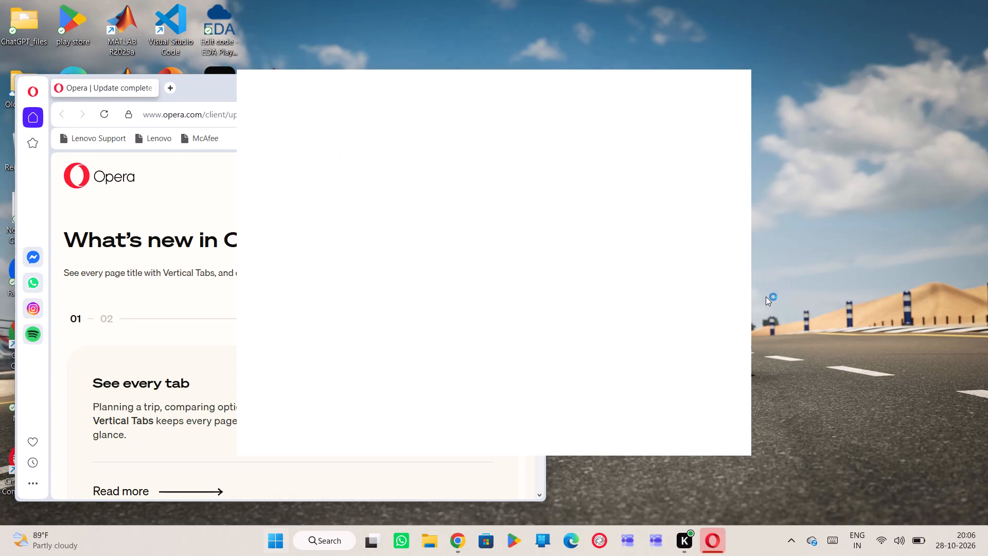
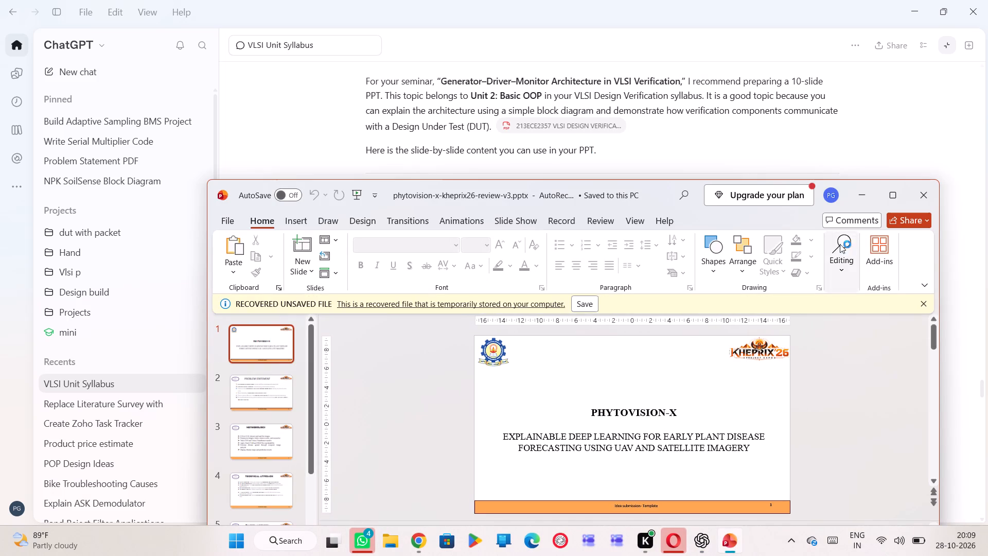
click(881, 199)
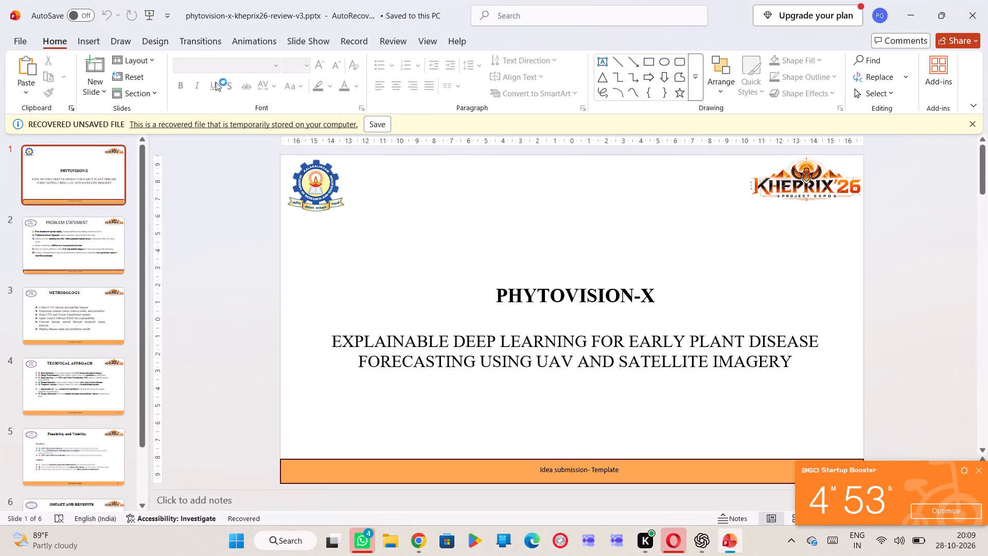
Open the recent OneDrive presentation Classroom_Signal_Lab_15_Slide_Final_No_Notes_Block_Diagram.
click(17, 39)
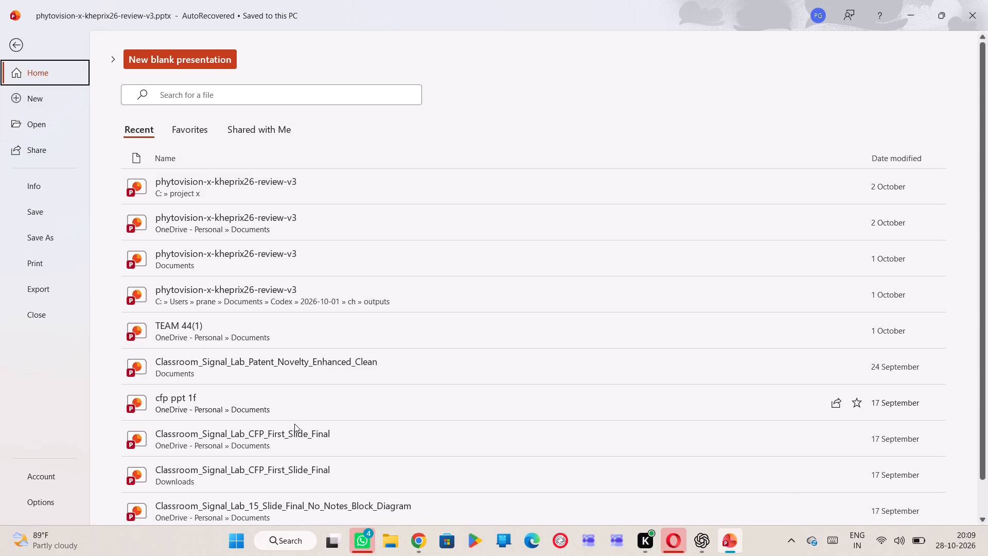
scroll(225, 406, down, 1)
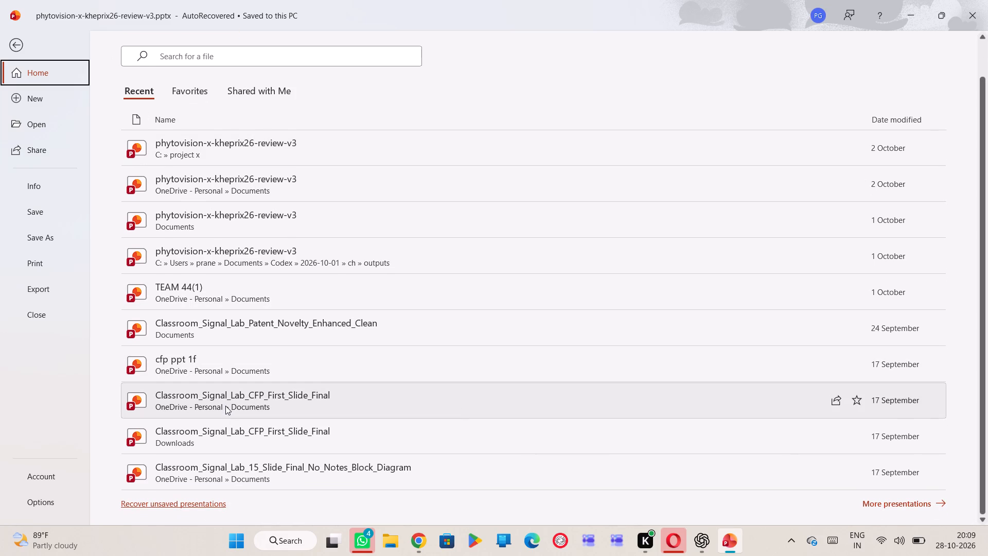
click(193, 463)
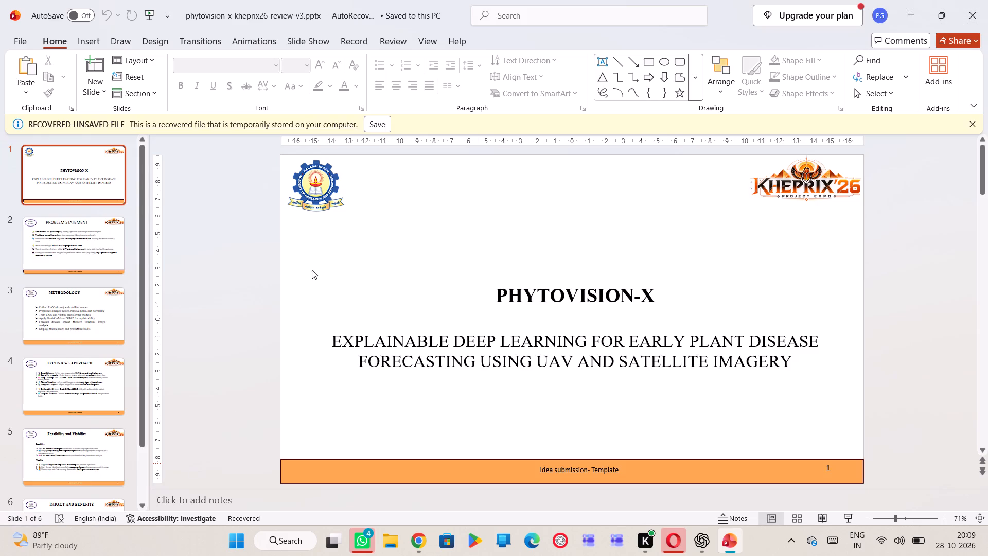
Bring up the list of recent presentations again.
click(17, 42)
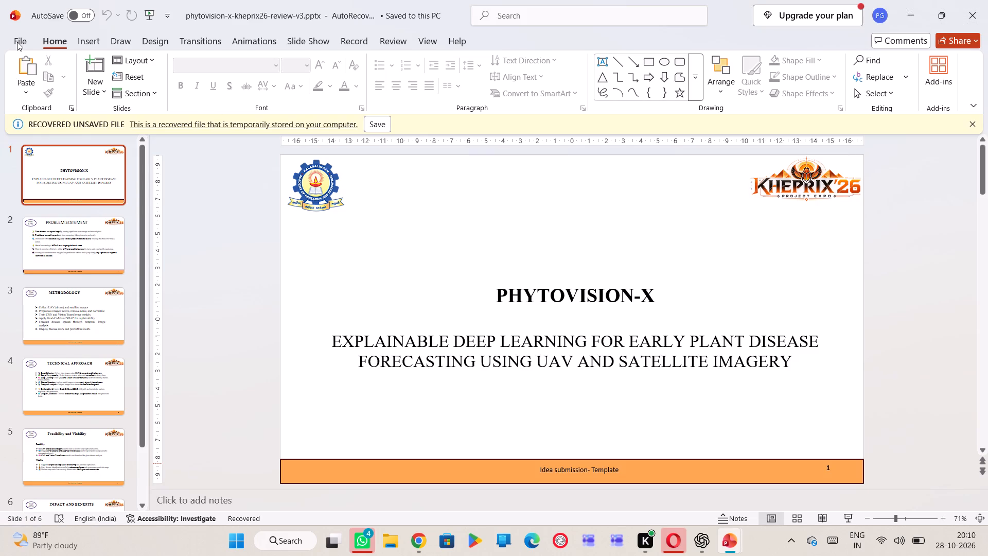
click(20, 39)
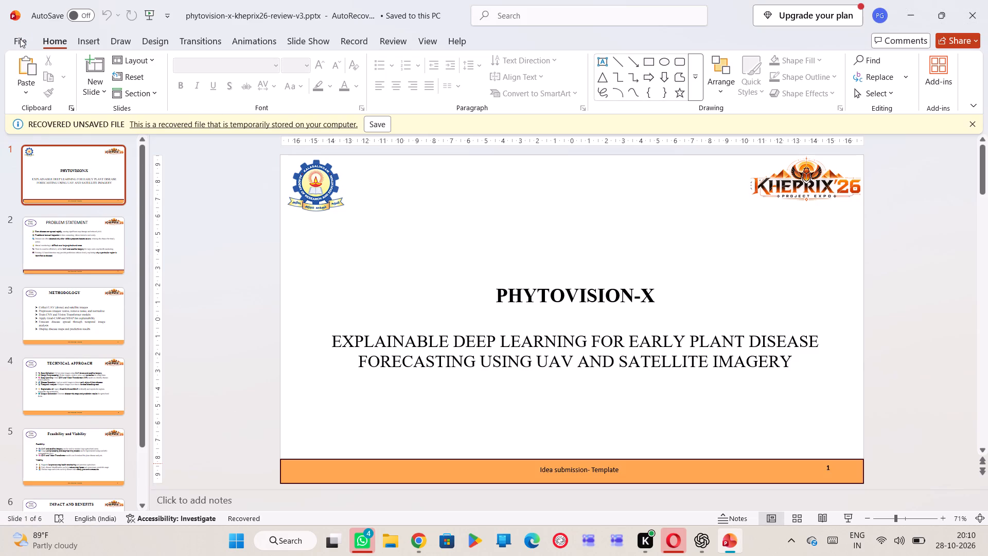
click(21, 40)
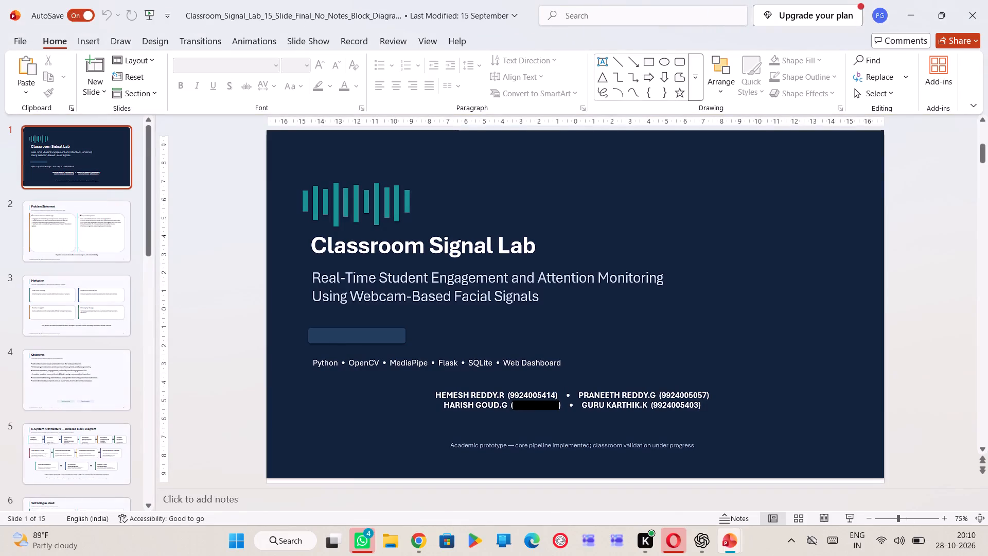
click(24, 37)
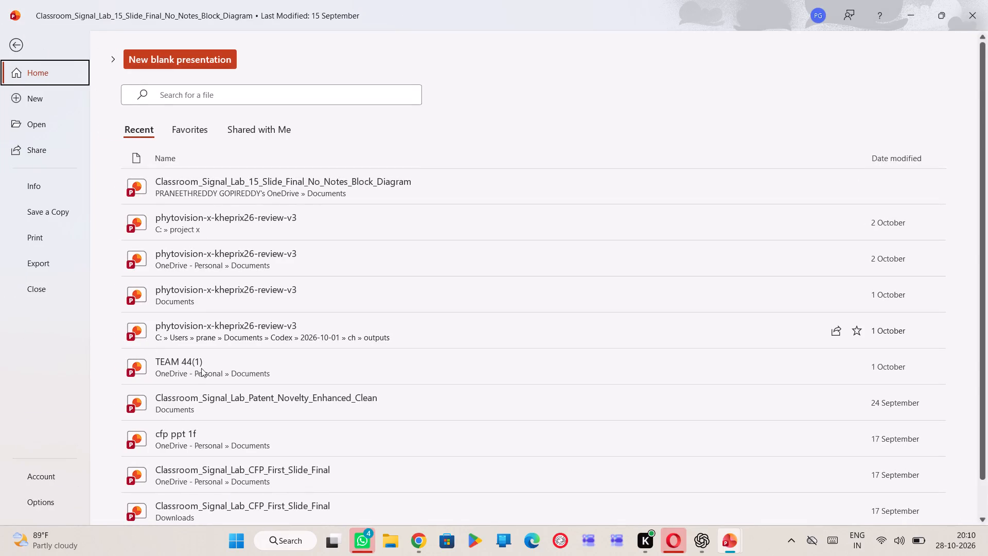
Open the recent OneDrive presentation TEAM 44(1).
double_click(201, 366)
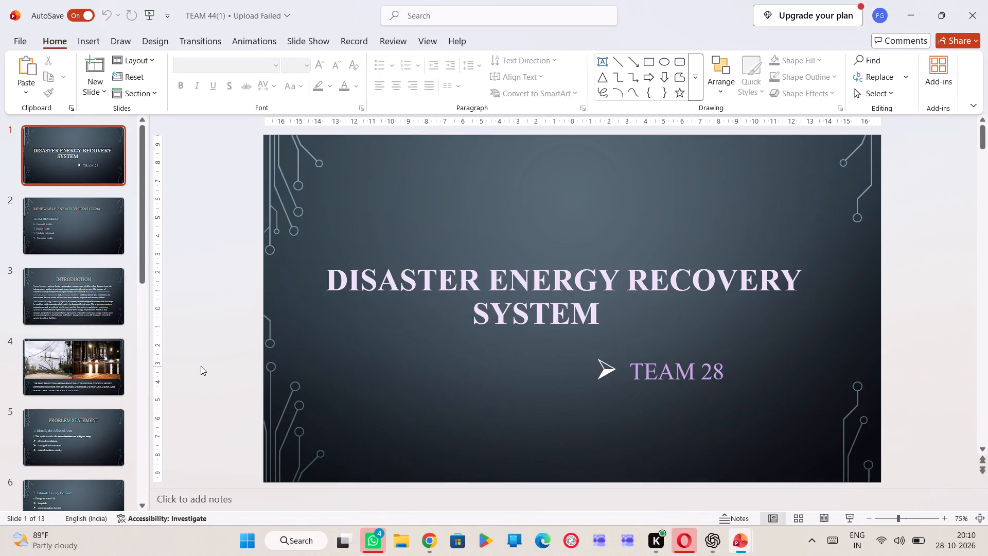
Return to the list of recent presentations and look through it for another file.
click(24, 41)
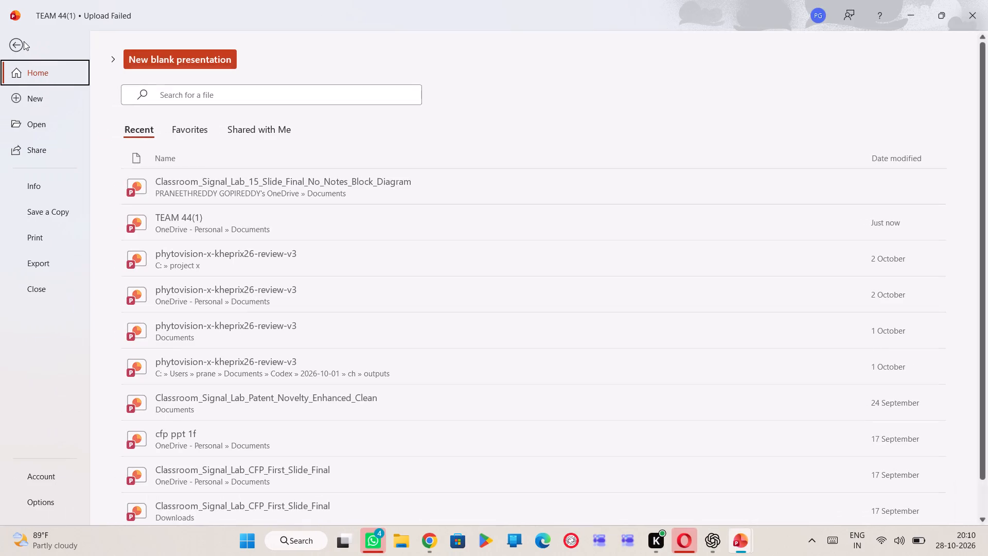
scroll(271, 435, down, 2)
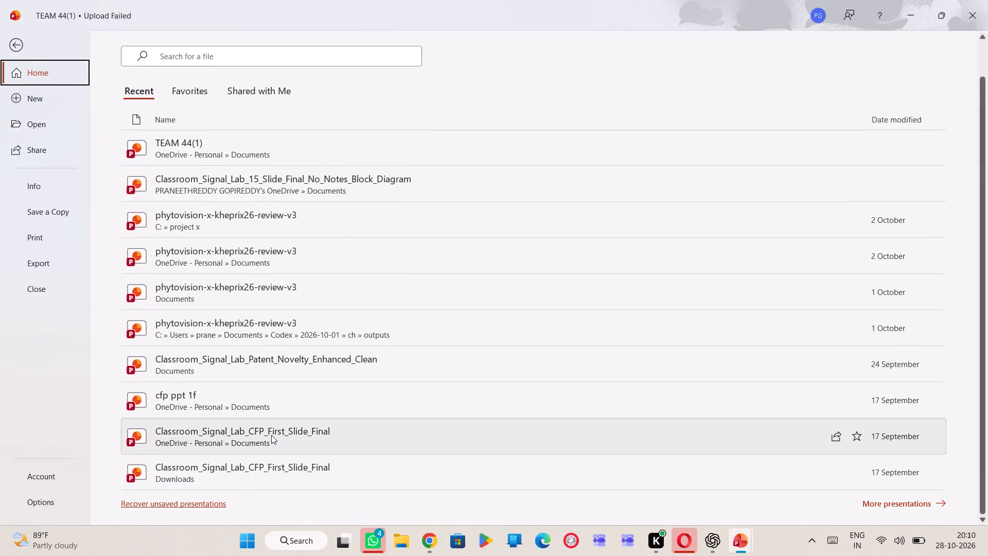
scroll(271, 435, up, 3)
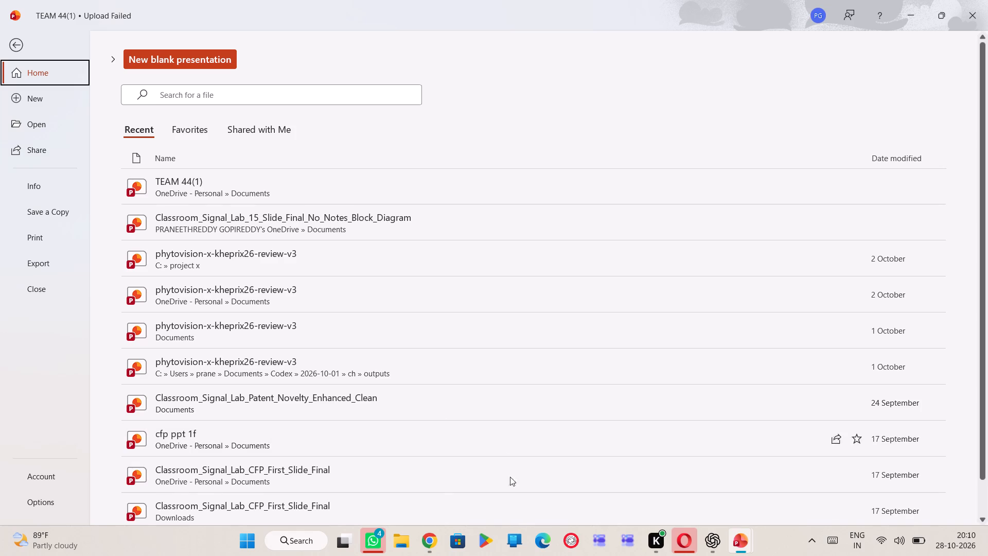
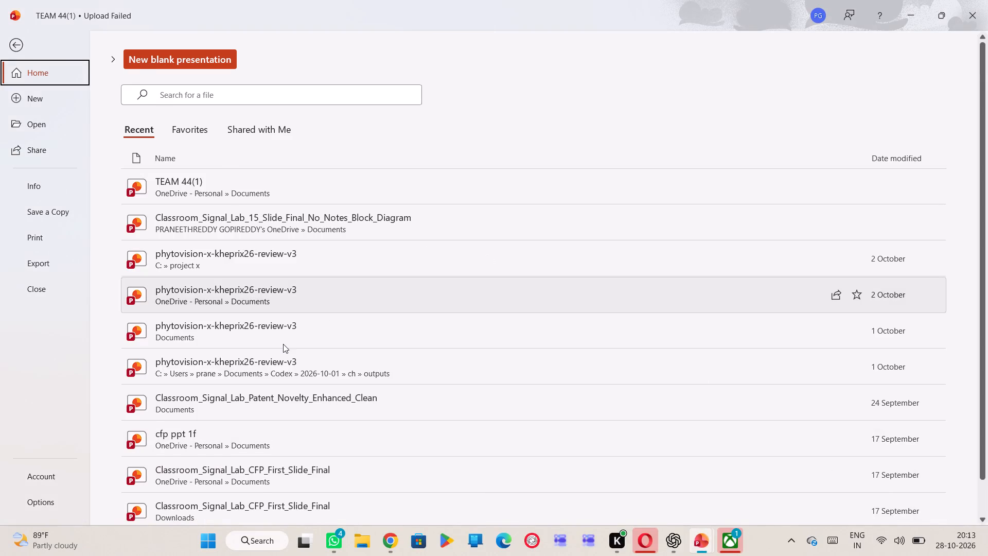
scroll(283, 344, down, 4)
click(142, 503)
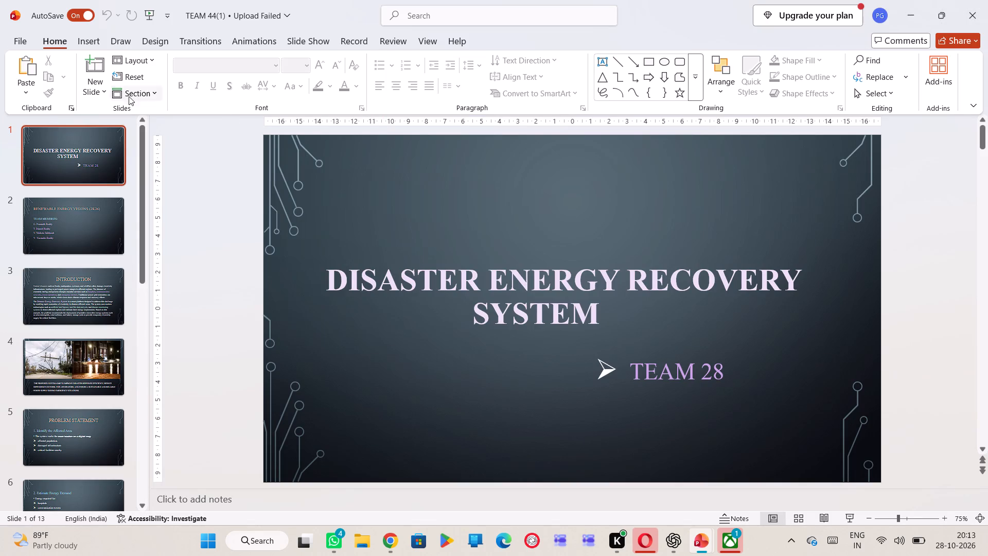
Bring up the list of recent presentations again from the TEAM 44(1) presentation.
click(23, 45)
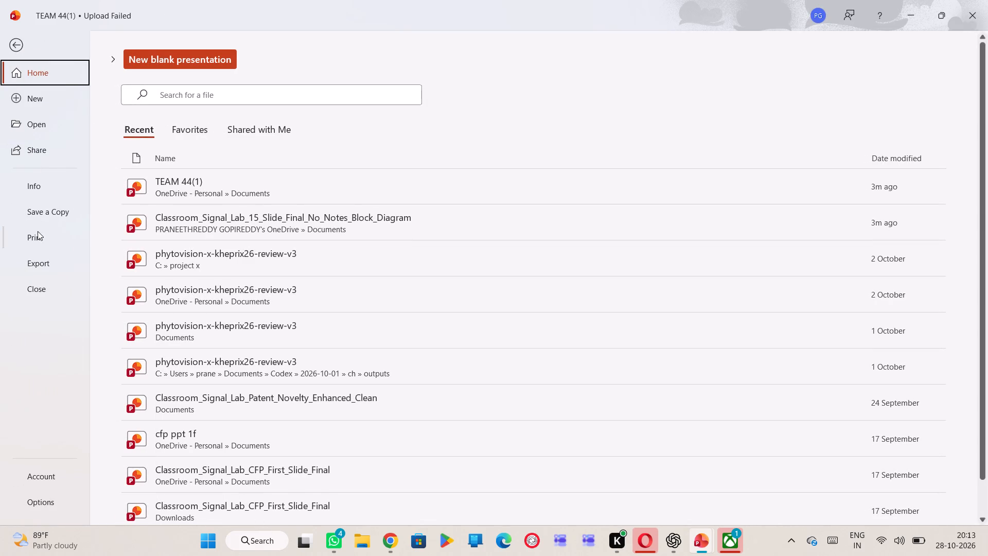
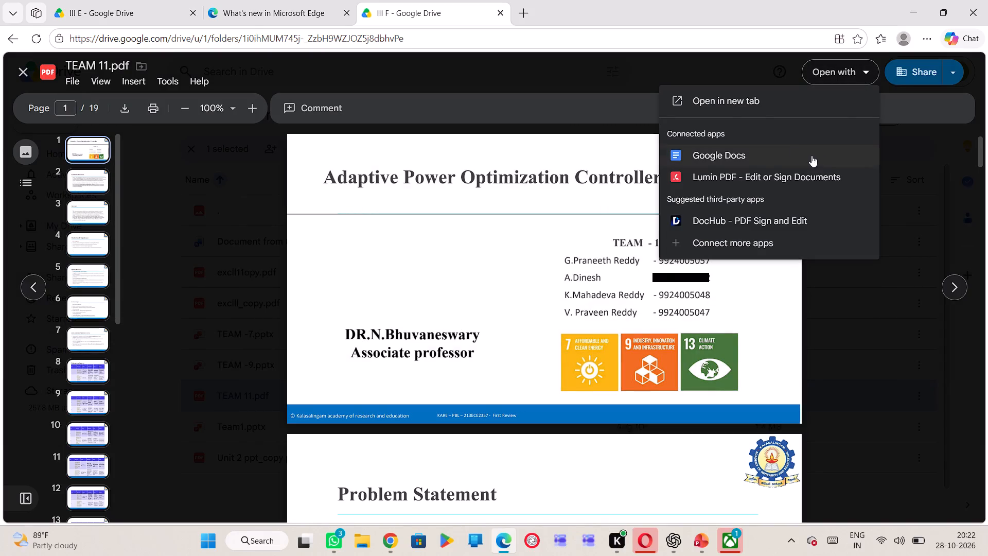
Open the print version of TEAM 11.pdf from the Drive viewer in a separate tab.
click(861, 330)
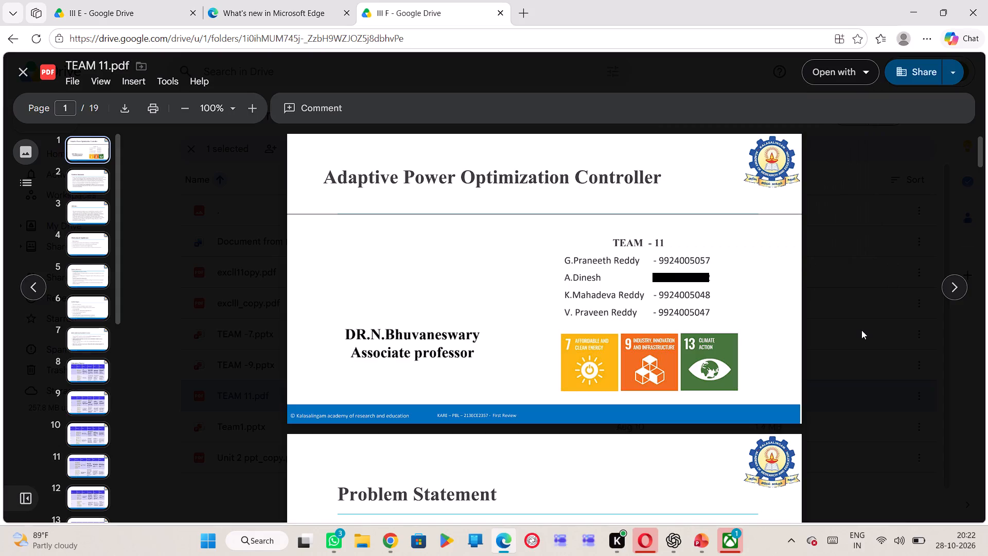
click(949, 77)
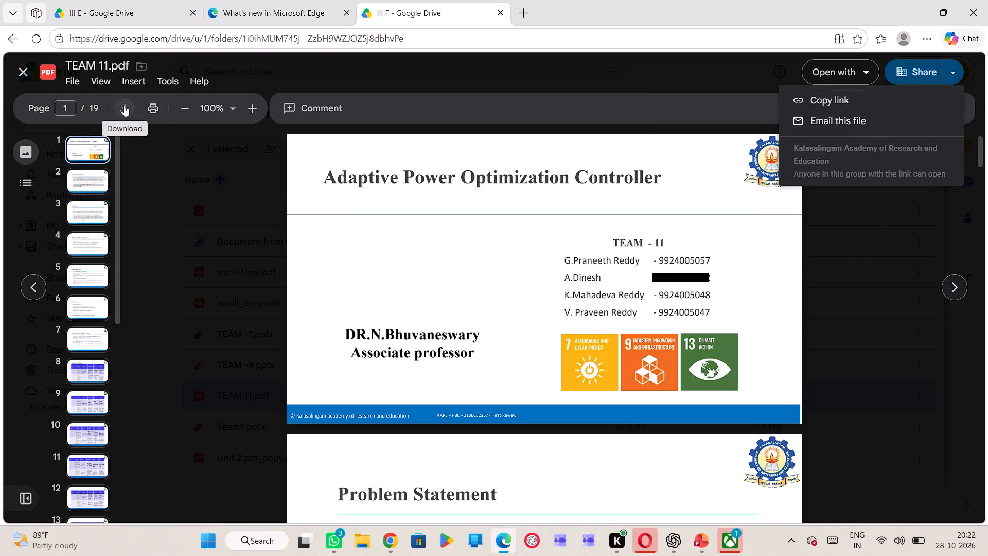
click(148, 113)
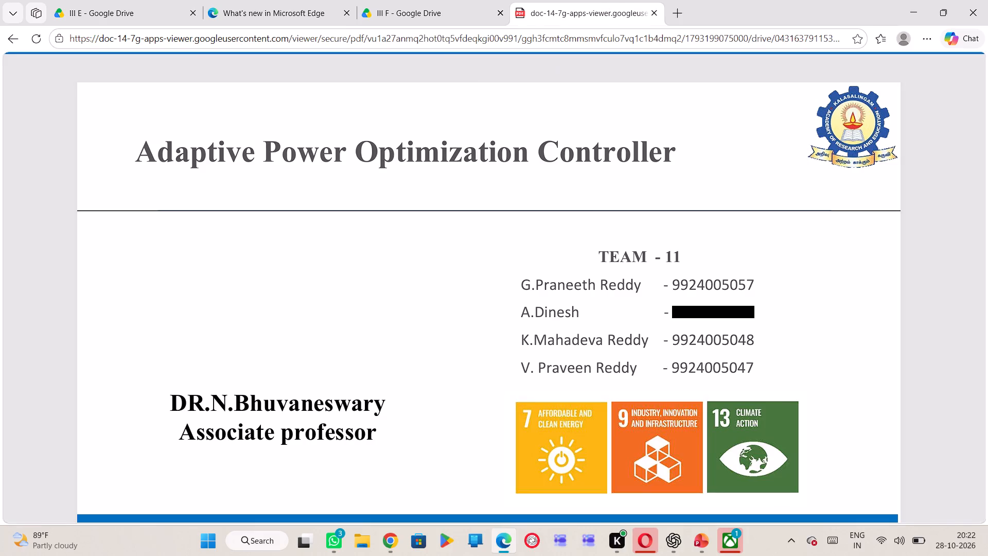
Save the PDF to the Documents folder as "TEAM 11 . ppdf".
click(834, 63)
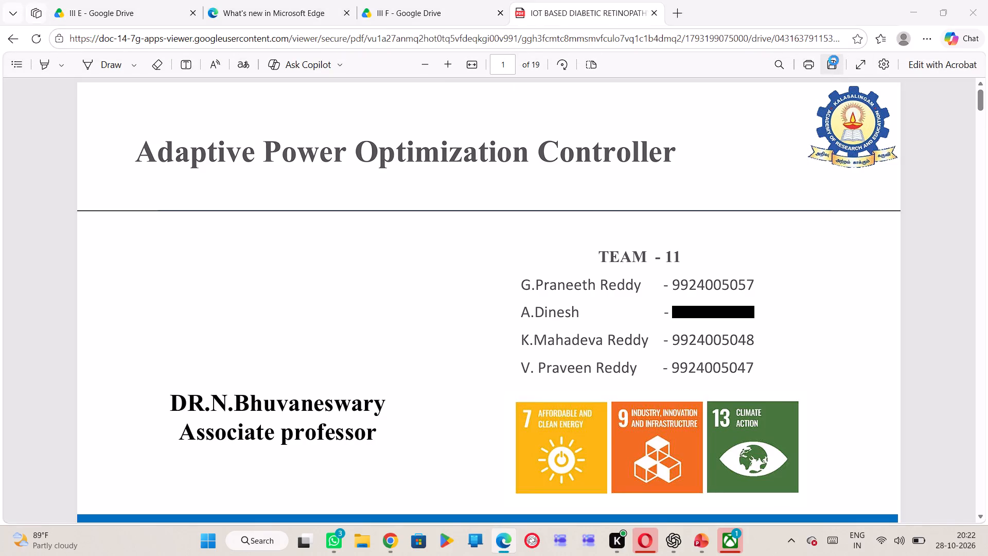
click(834, 60)
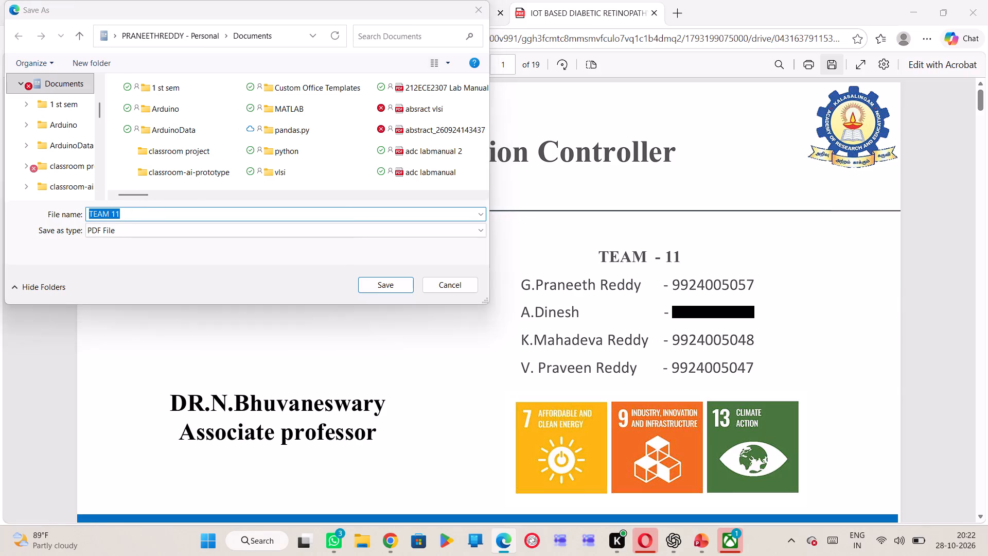
click(134, 212)
key(space)
text(.)
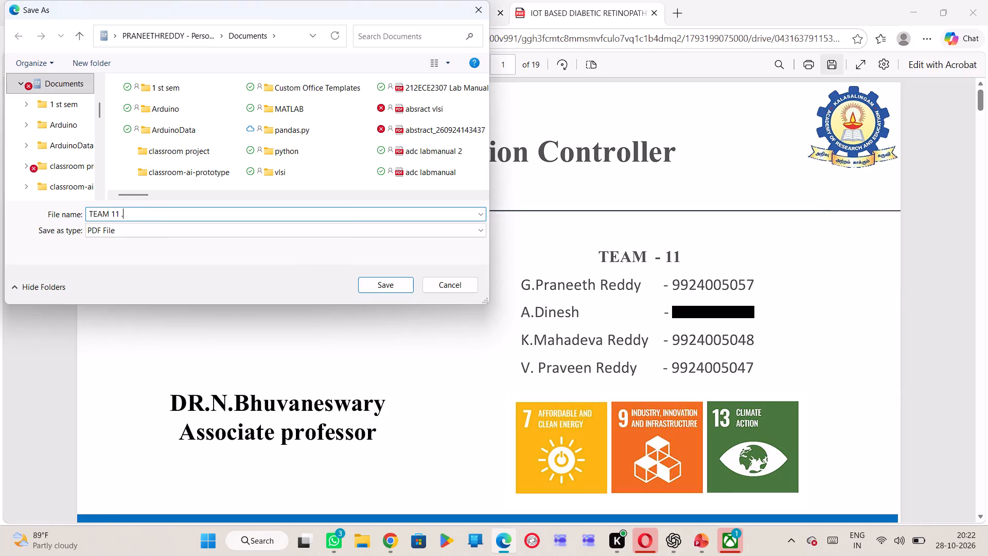
key(space)
text(pp)
text(df)
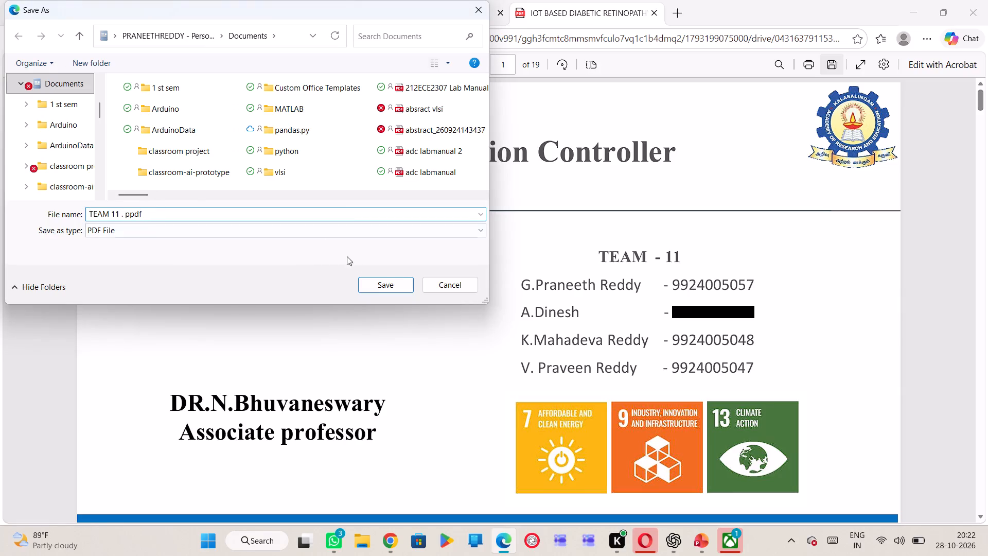
click(392, 280)
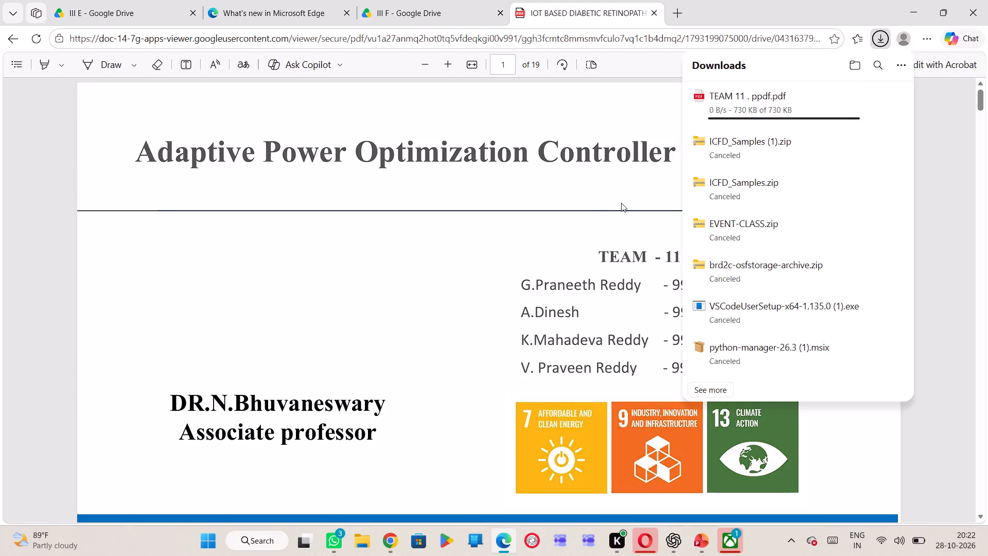
Search the web for "i love pdf to ppt" in a new tab.
click(676, 2)
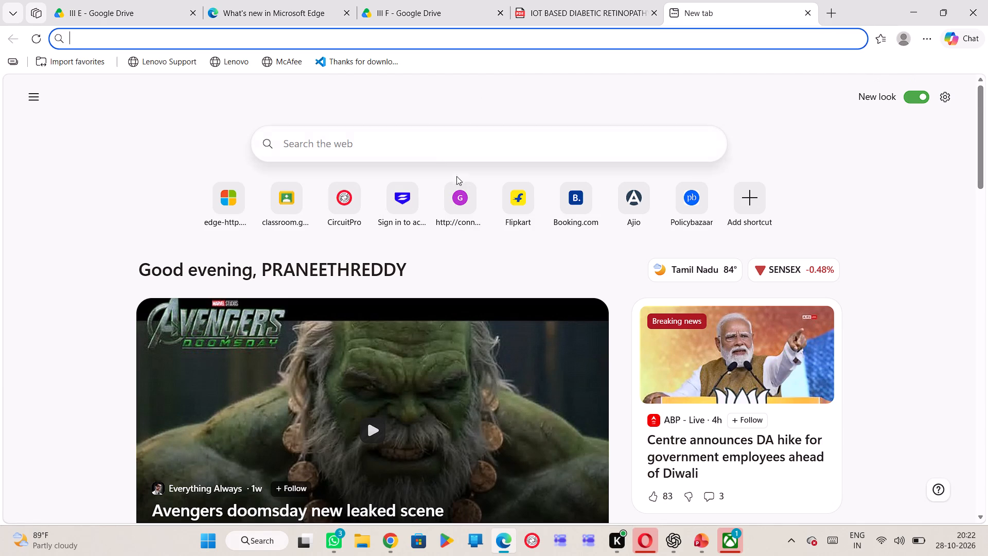
click(429, 147)
text(i love pdf to ppt)
key(Return)
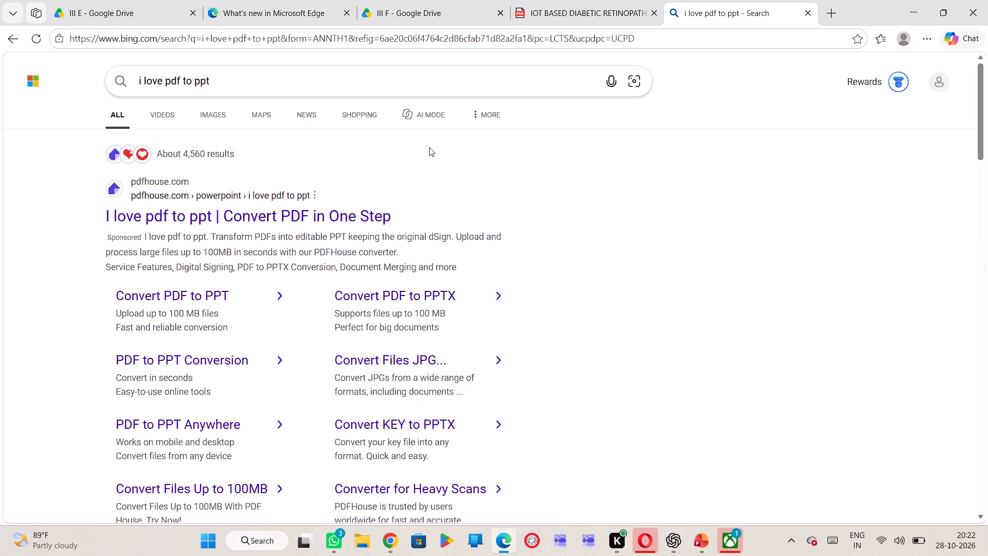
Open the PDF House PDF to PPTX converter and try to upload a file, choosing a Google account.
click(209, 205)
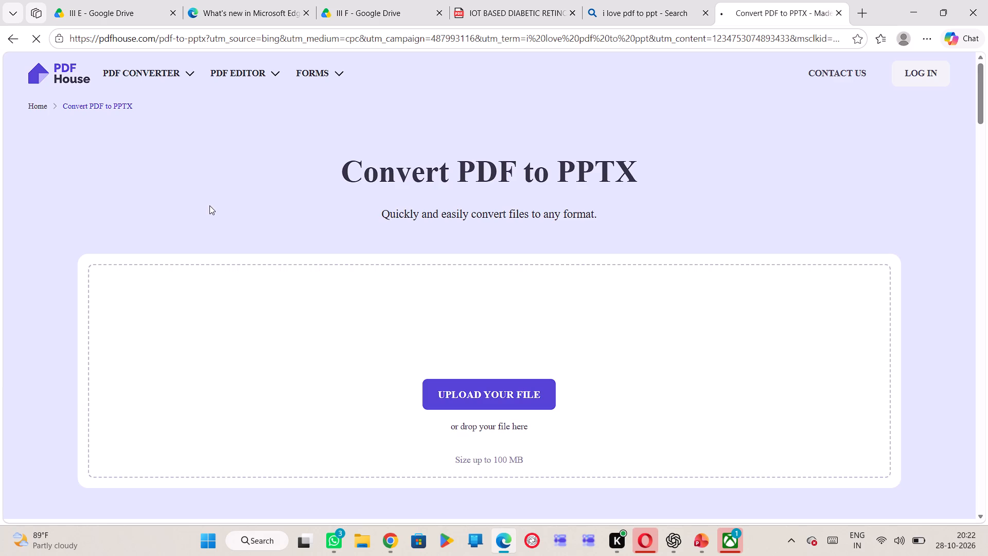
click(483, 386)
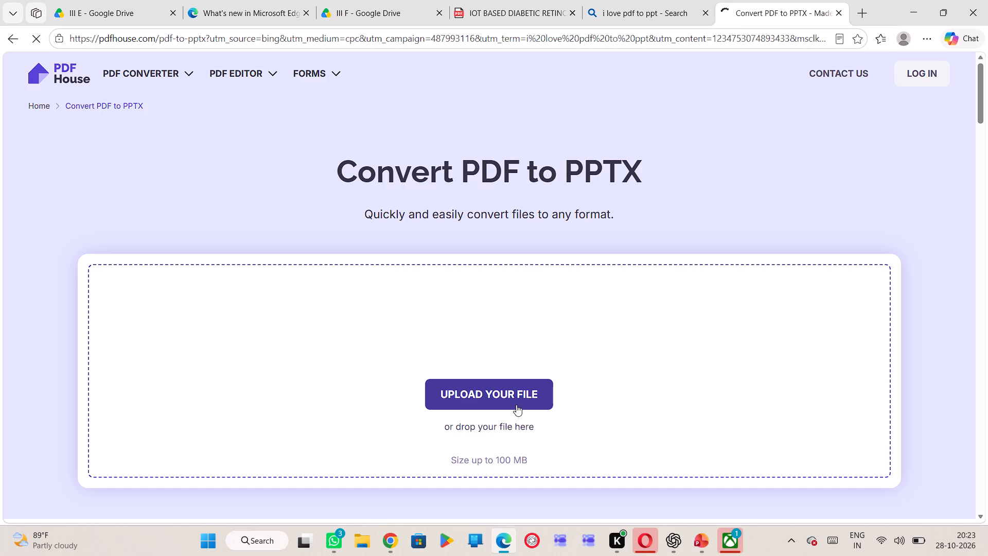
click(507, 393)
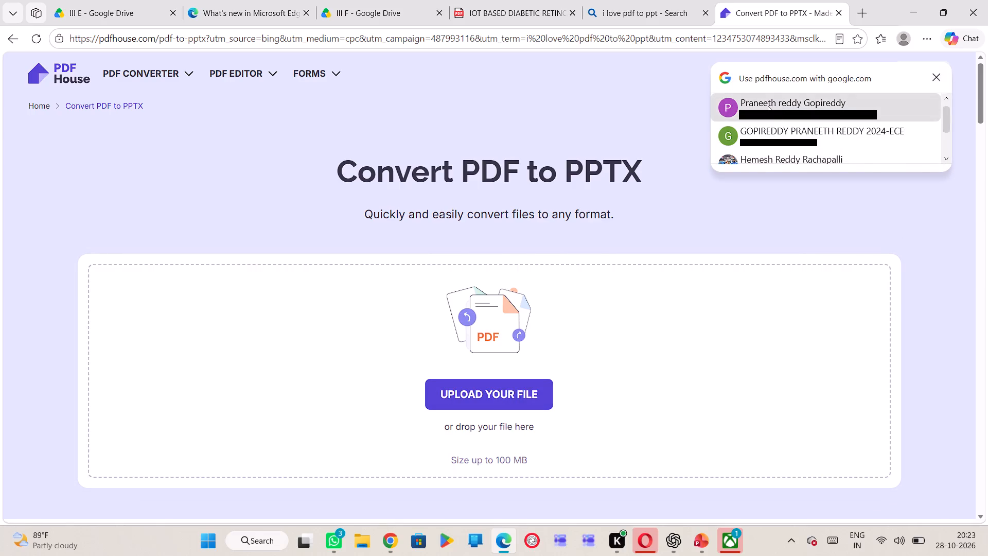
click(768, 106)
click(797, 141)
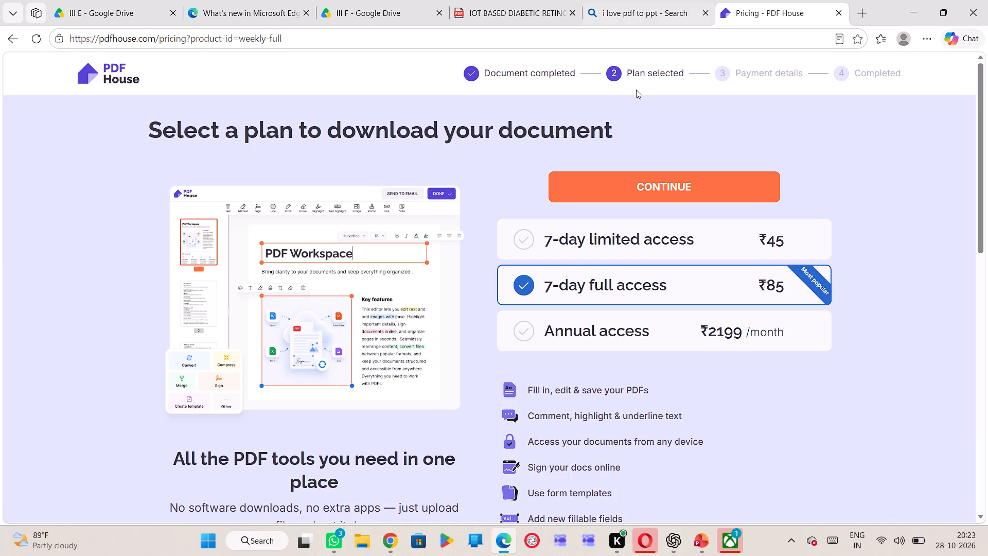
Return to the search results and open iLovePDF's Convert PDF to PowerPoint page.
click(660, 19)
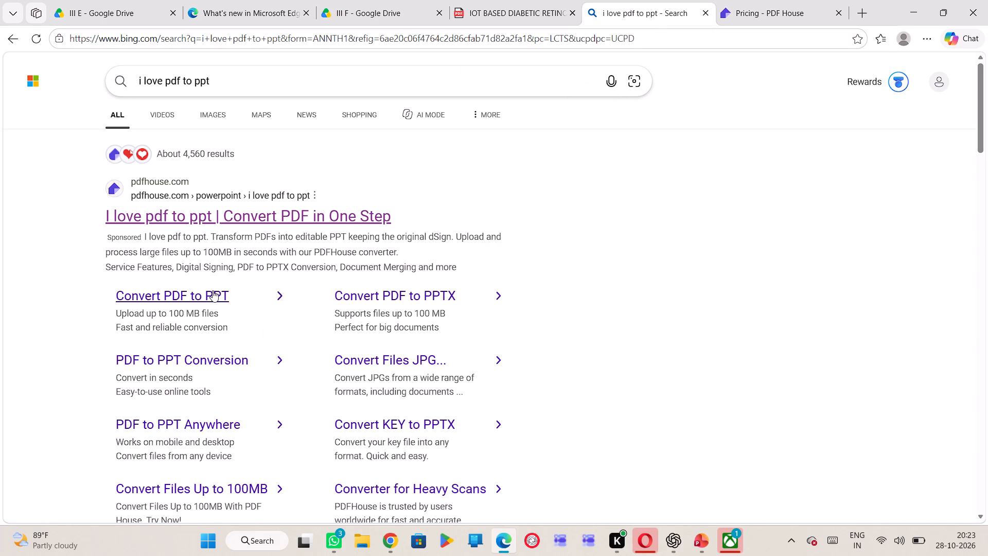
scroll(213, 290, down, 4)
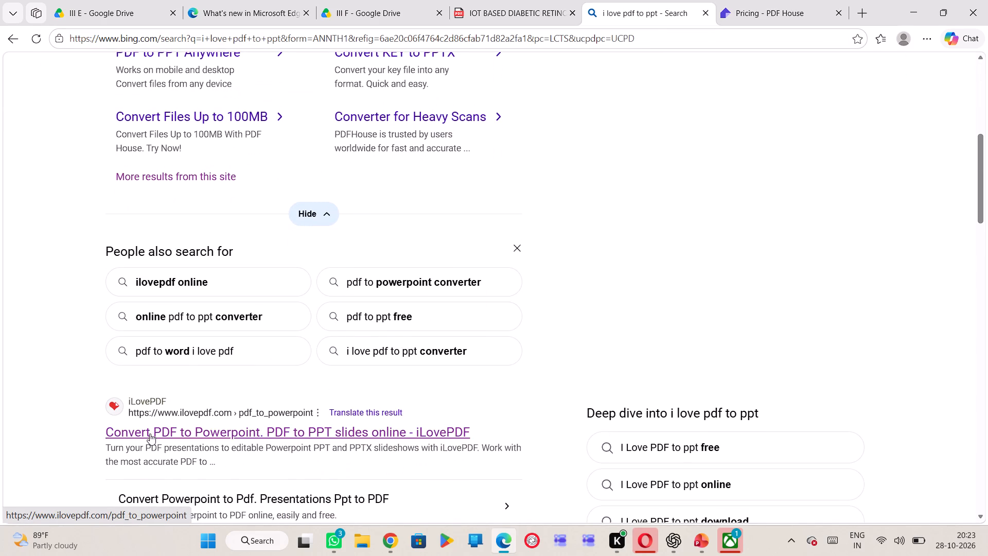
click(153, 431)
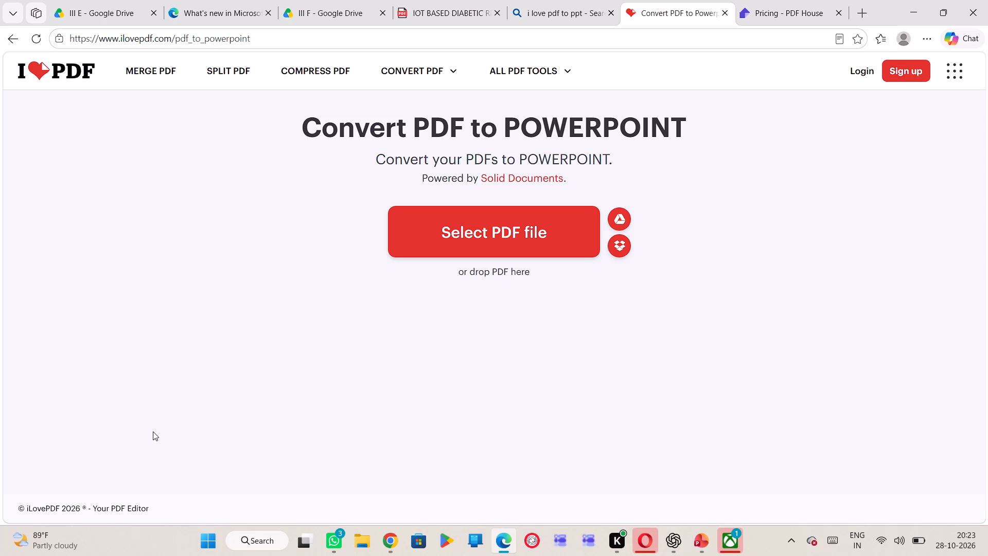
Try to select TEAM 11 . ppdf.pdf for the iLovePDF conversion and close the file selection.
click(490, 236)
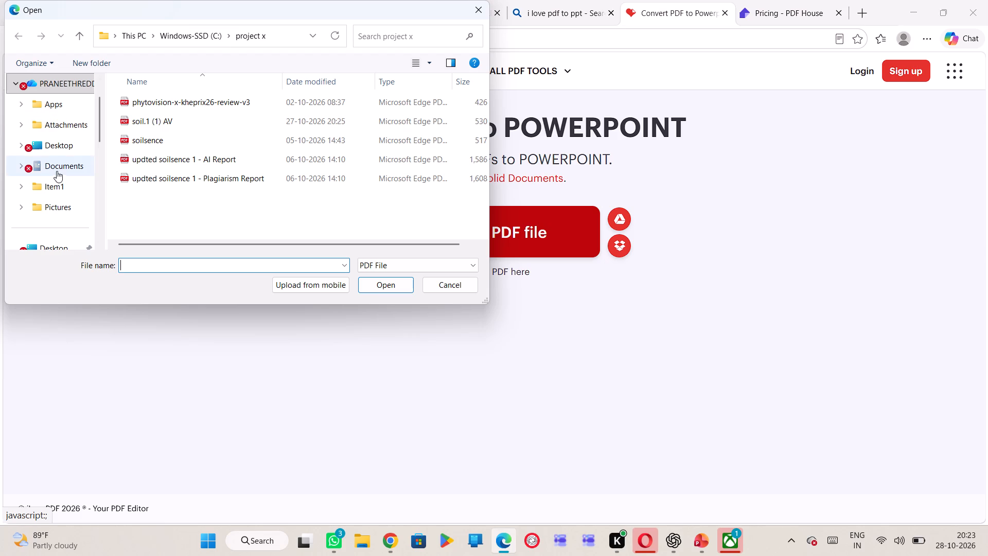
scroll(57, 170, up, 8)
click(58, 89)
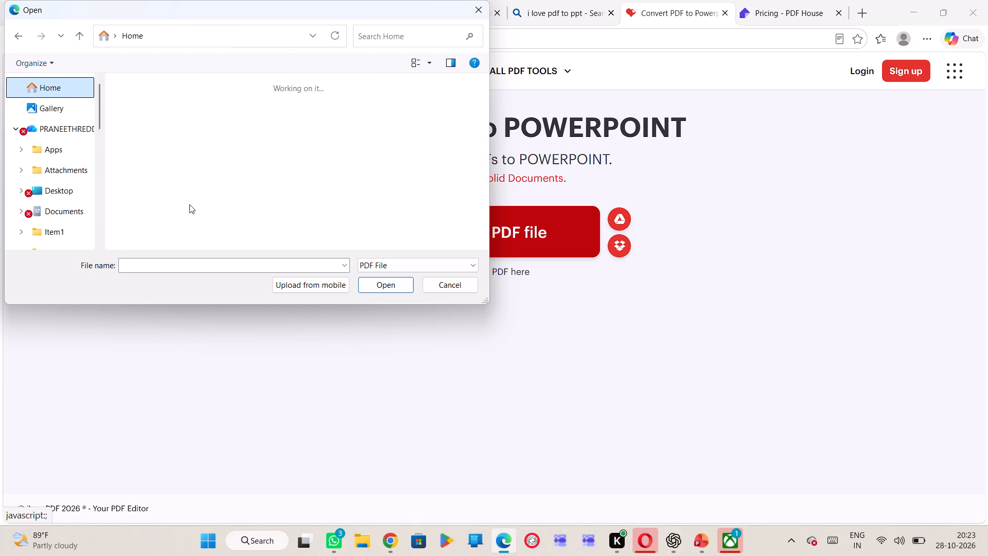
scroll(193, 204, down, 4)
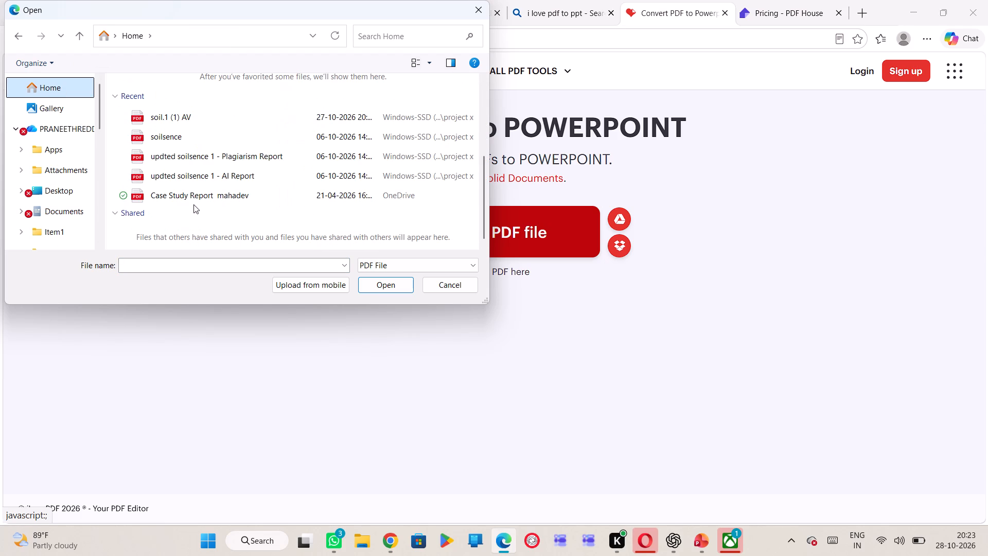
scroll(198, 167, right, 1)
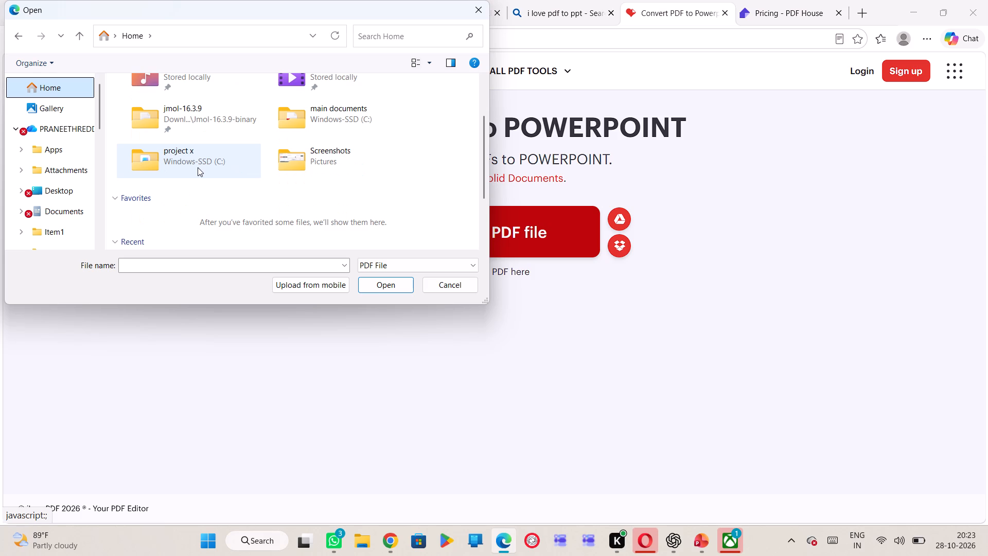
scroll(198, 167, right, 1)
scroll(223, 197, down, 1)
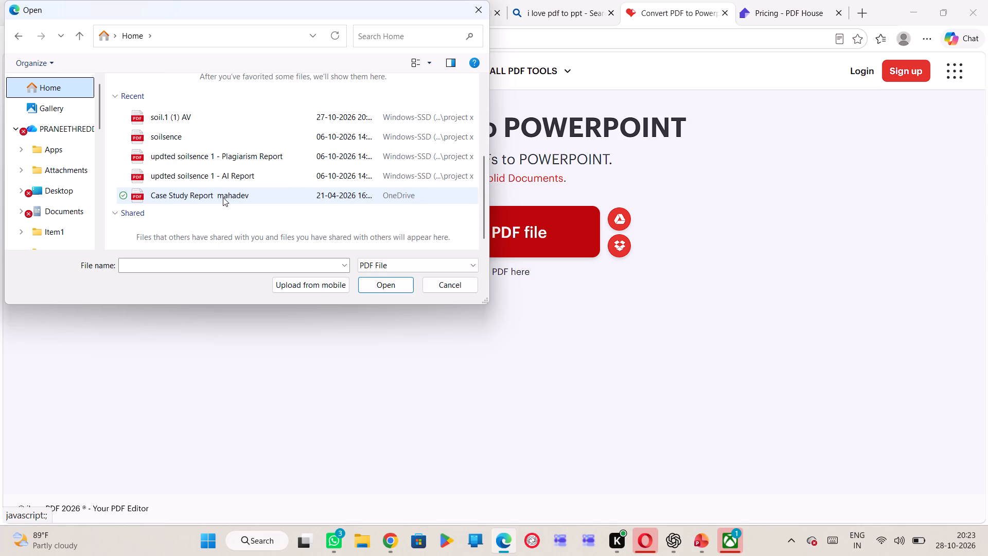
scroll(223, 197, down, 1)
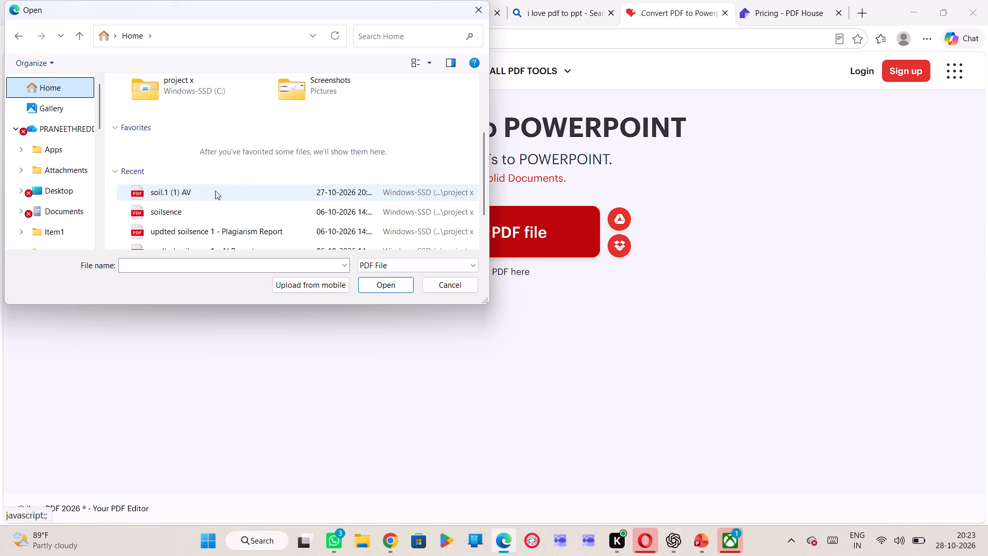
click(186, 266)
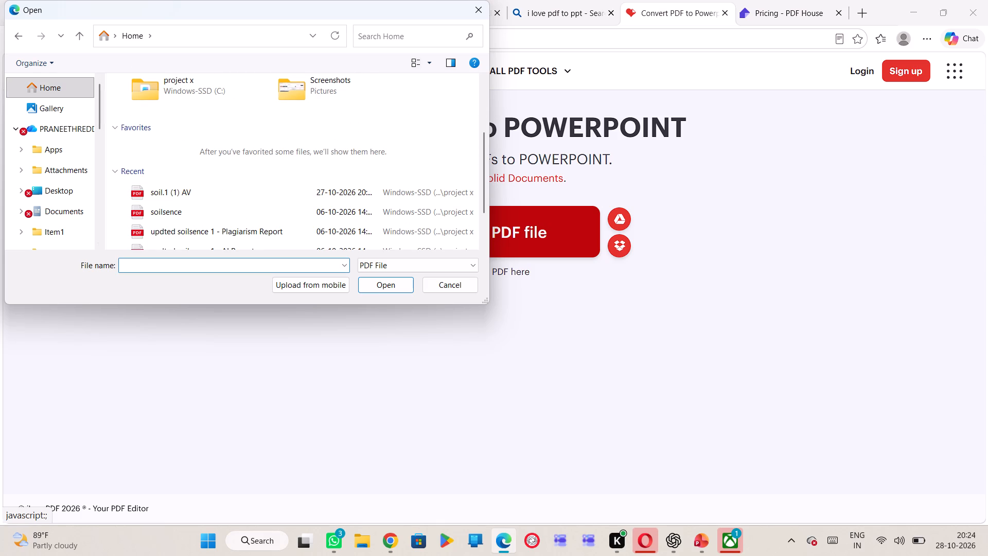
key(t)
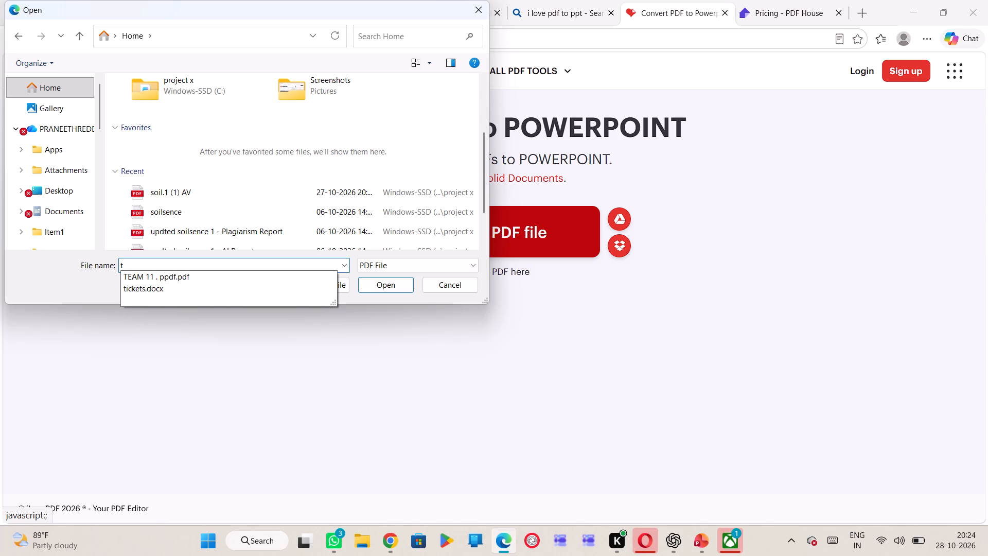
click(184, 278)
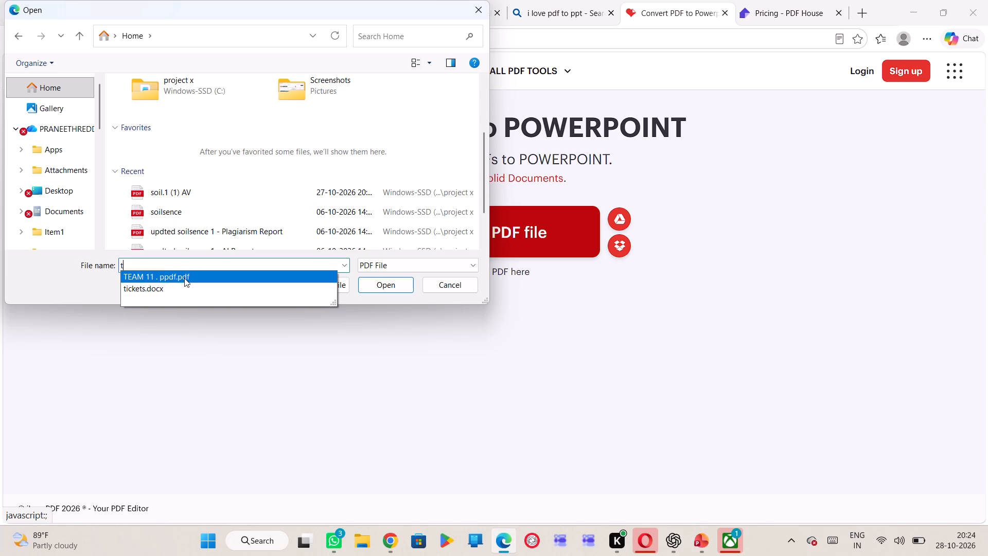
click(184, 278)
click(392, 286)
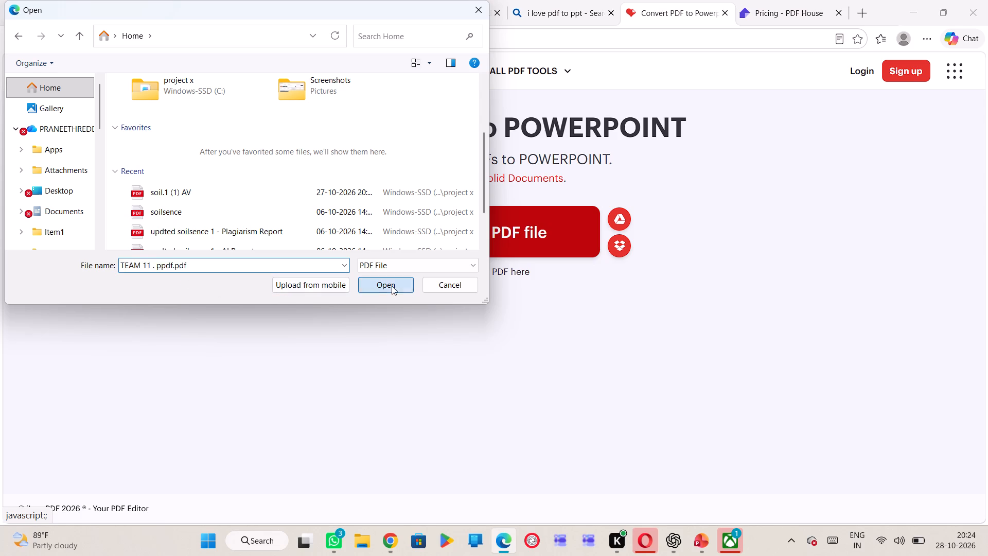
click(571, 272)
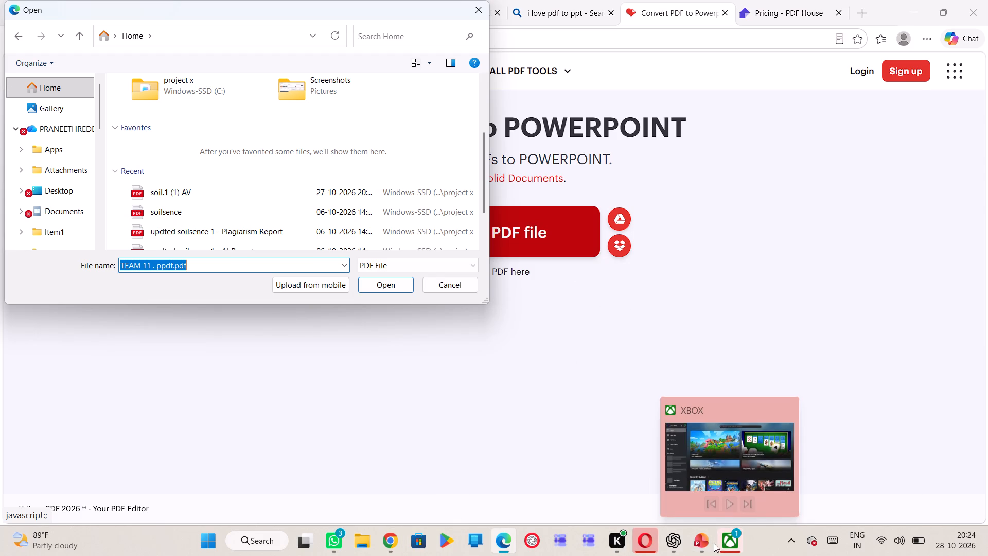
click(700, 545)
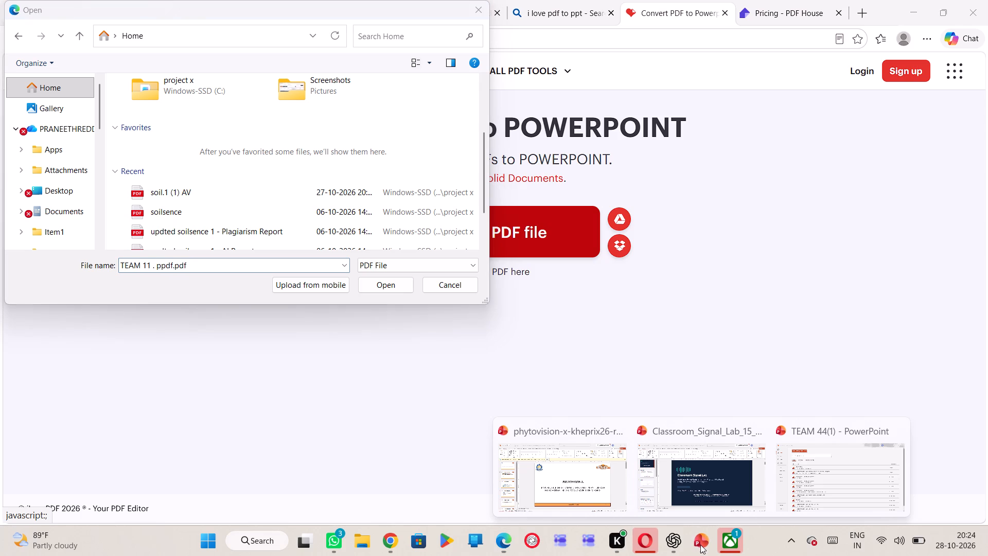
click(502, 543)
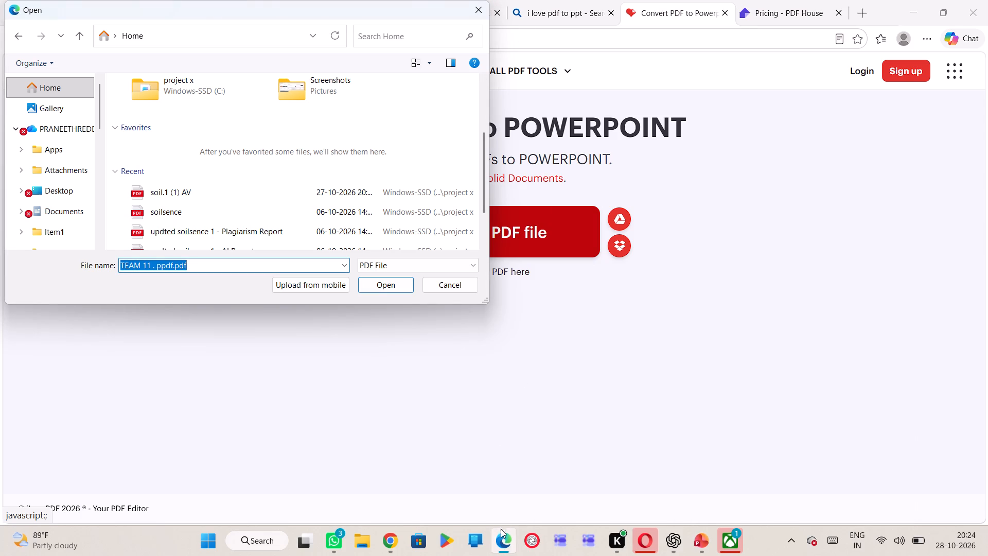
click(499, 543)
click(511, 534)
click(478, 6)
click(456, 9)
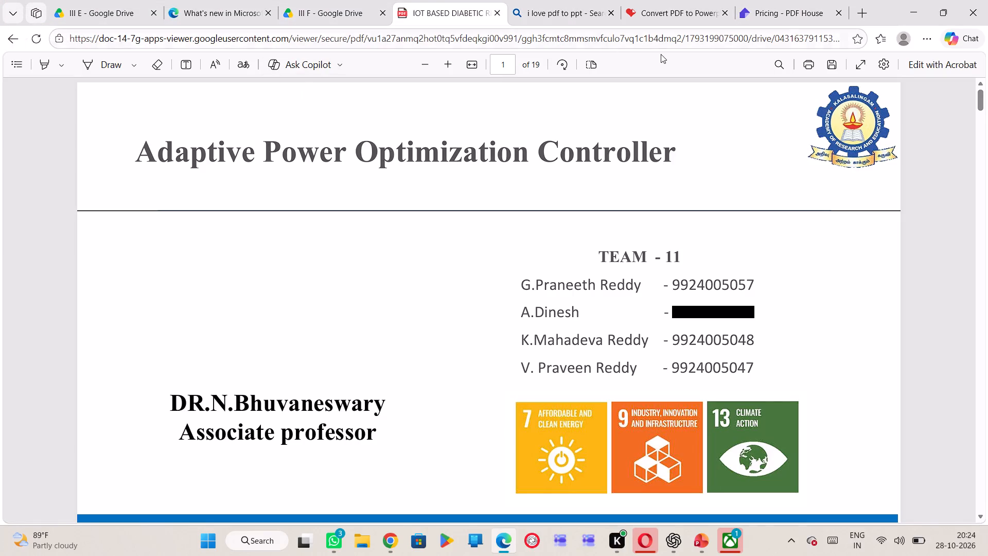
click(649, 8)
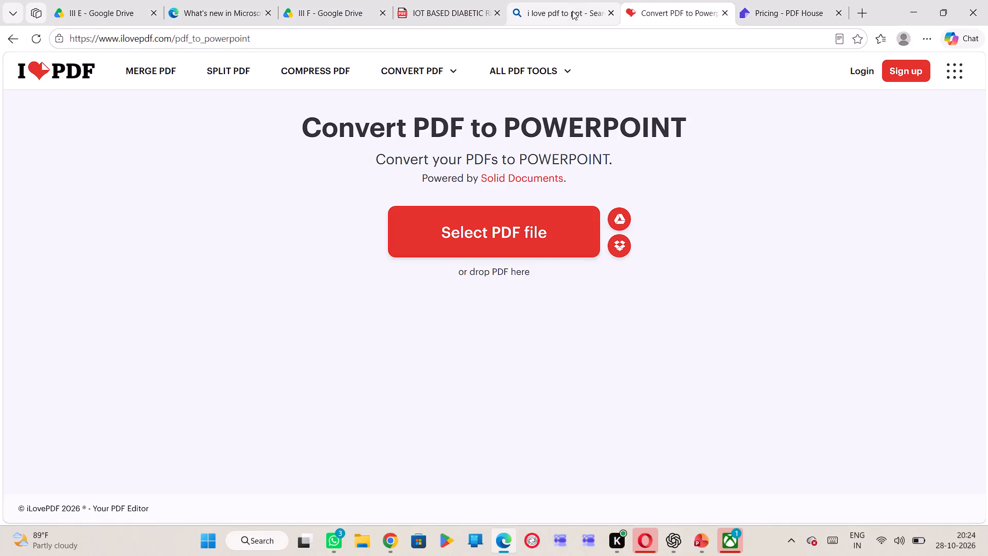
Switch to File Explorer and search the Documents folder for "tea".
click(552, 13)
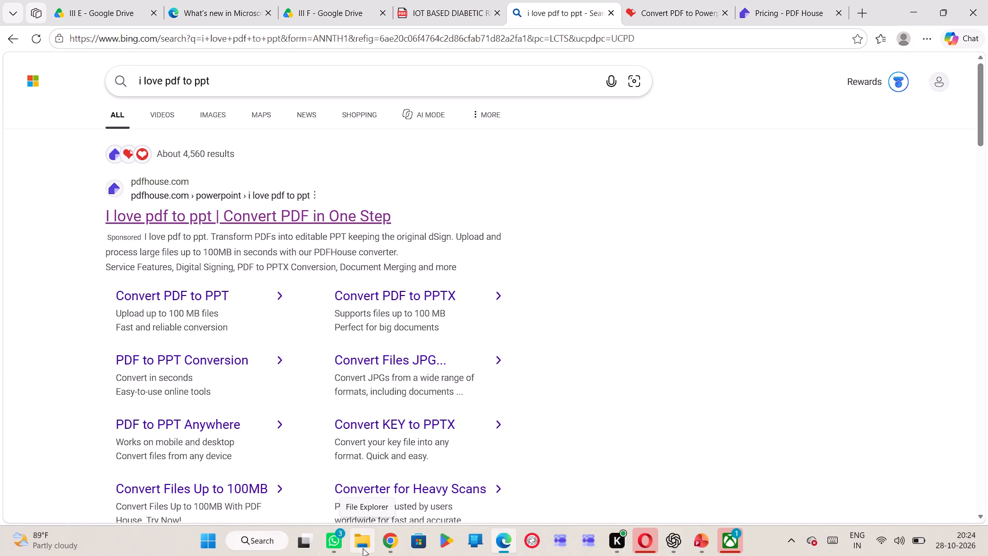
click(363, 548)
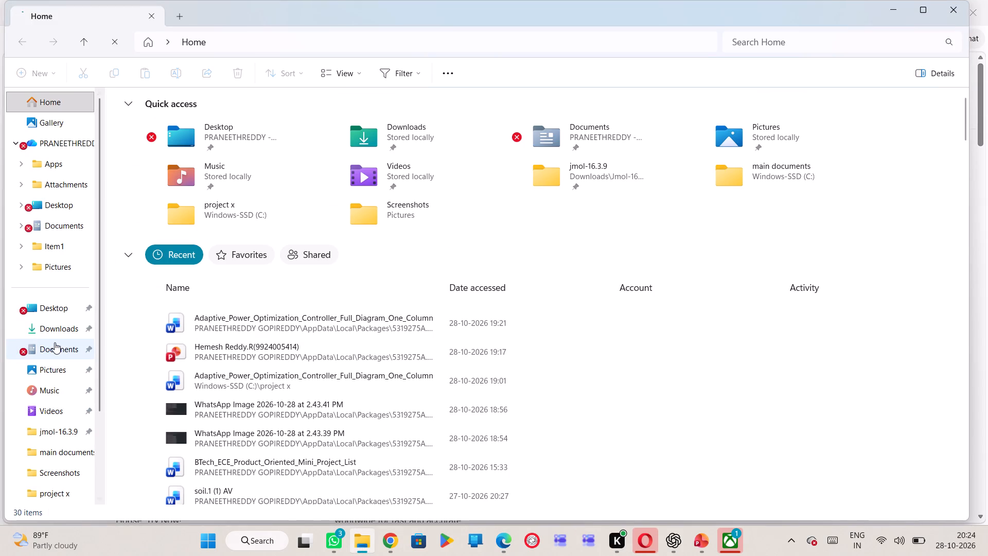
click(55, 342)
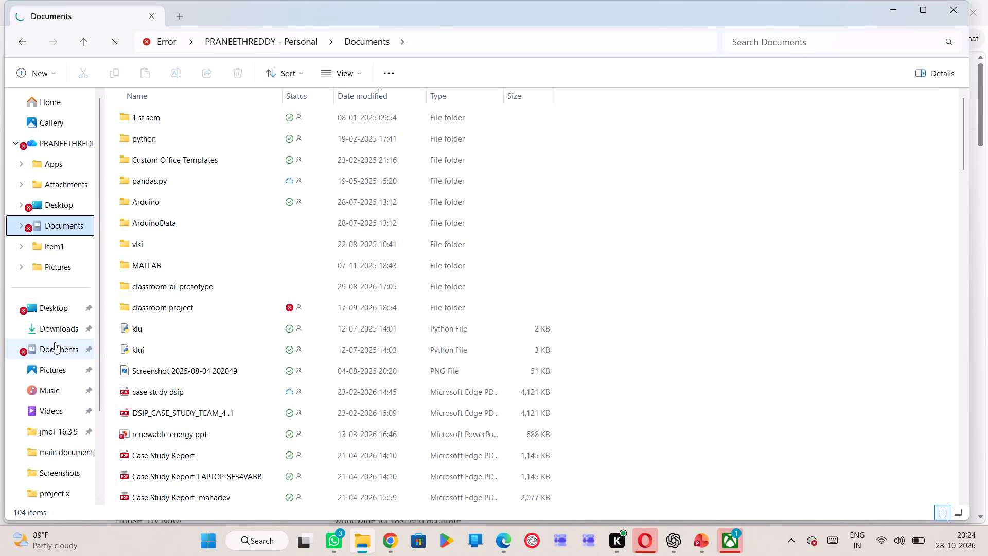
click(54, 225)
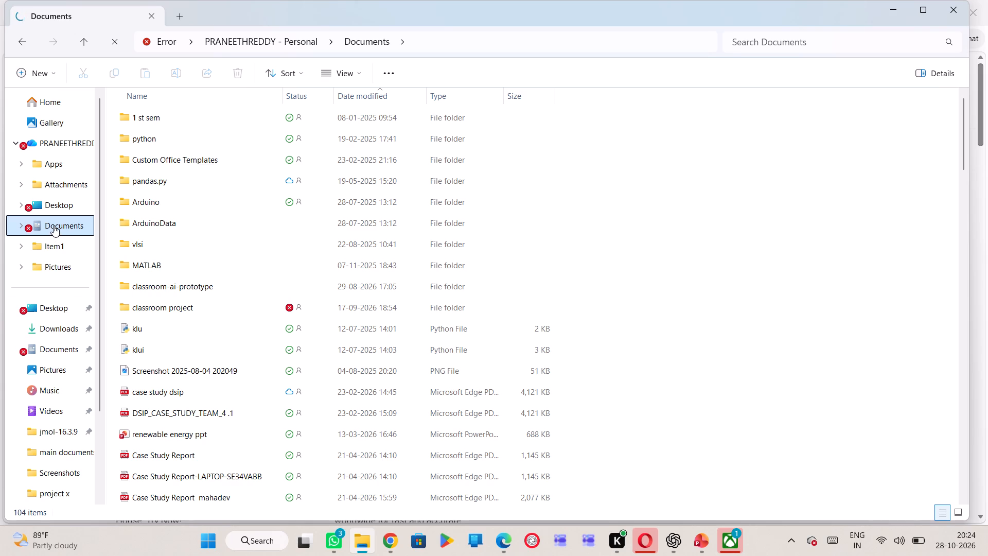
click(71, 110)
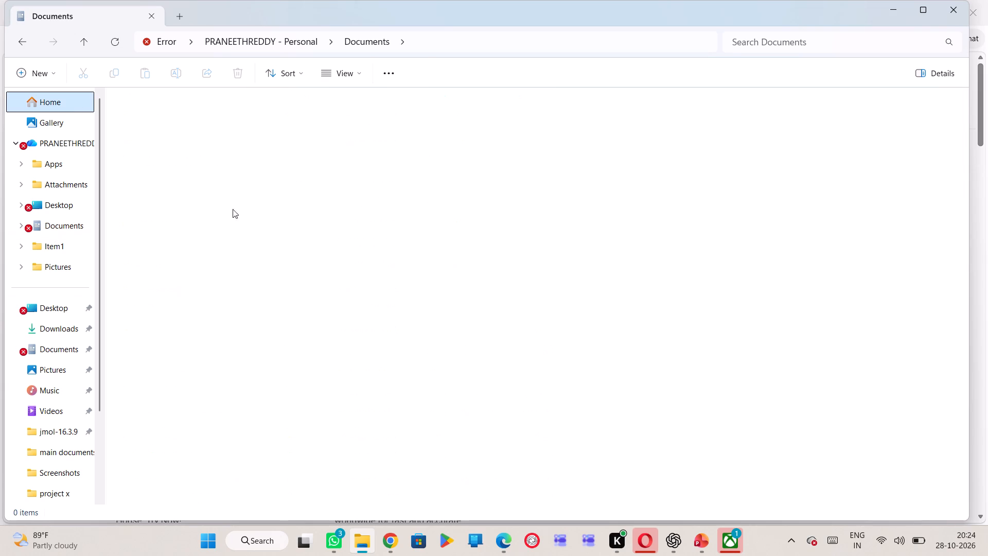
click(60, 352)
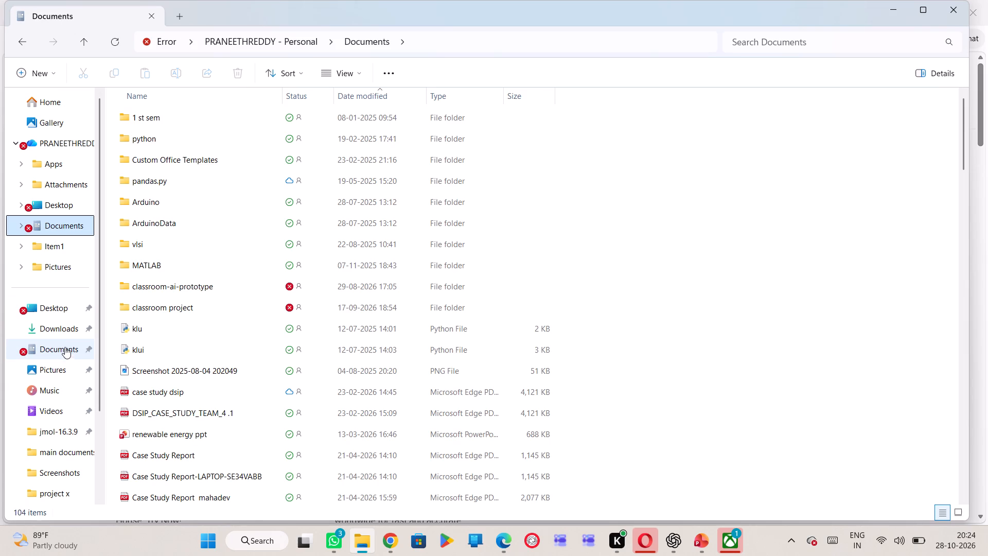
scroll(191, 419, down, 1)
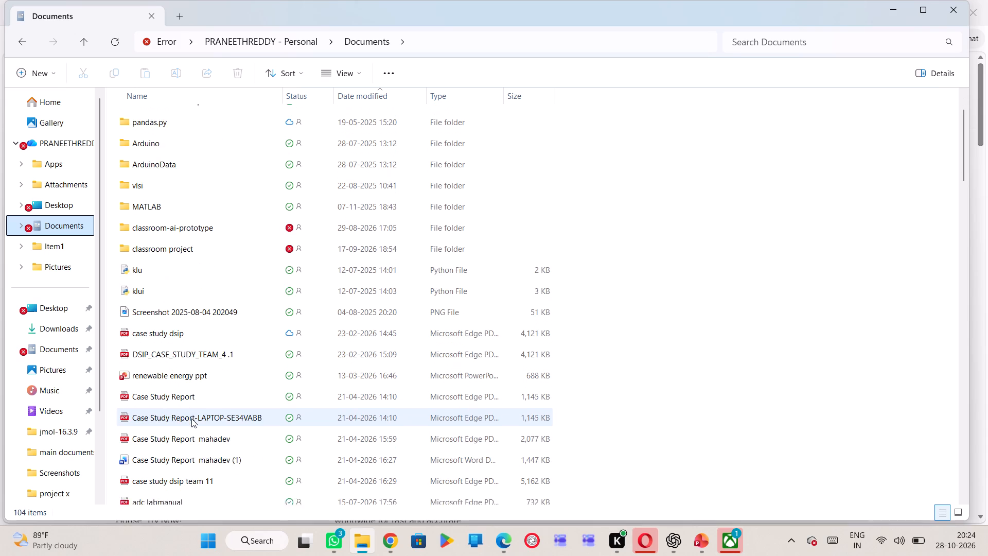
scroll(191, 419, down, 1)
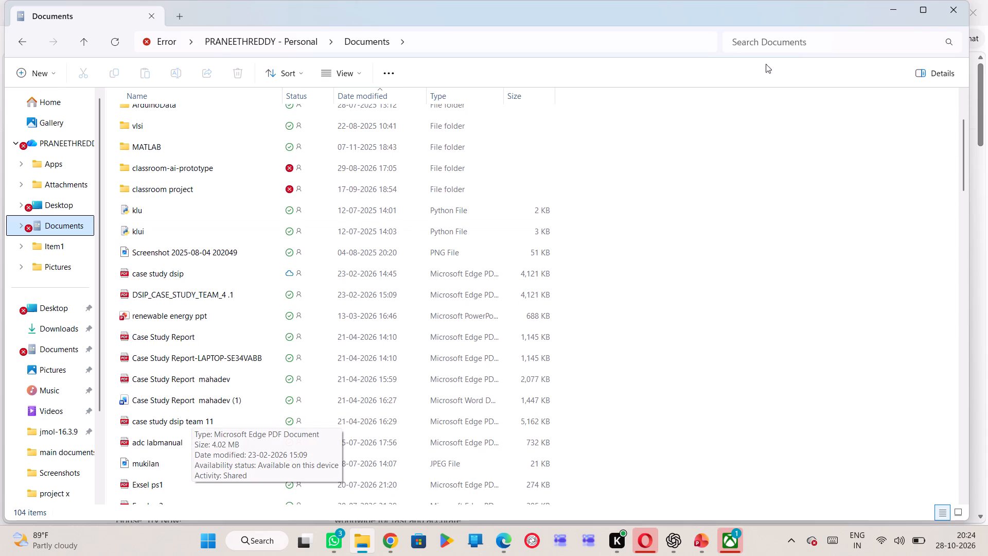
click(775, 49)
click(773, 46)
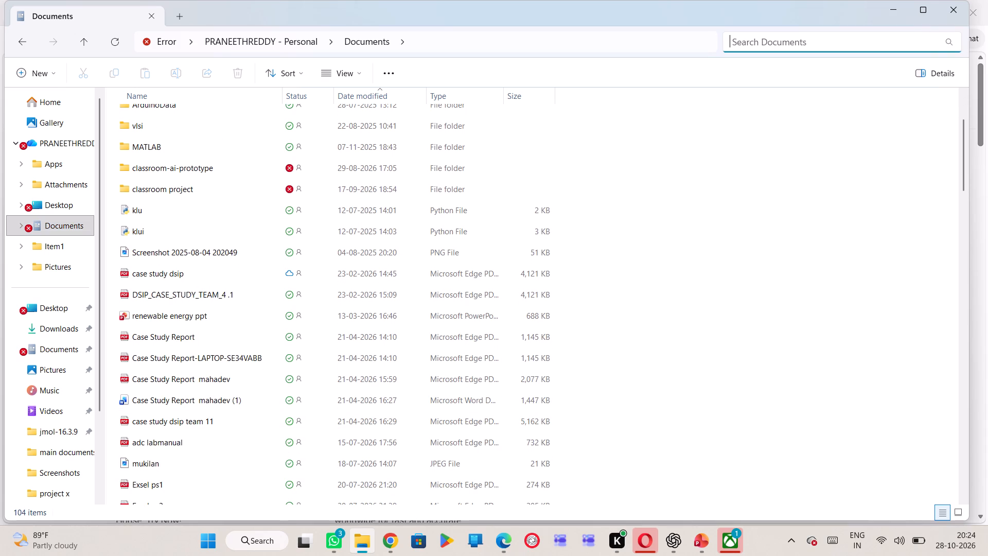
text(tea)
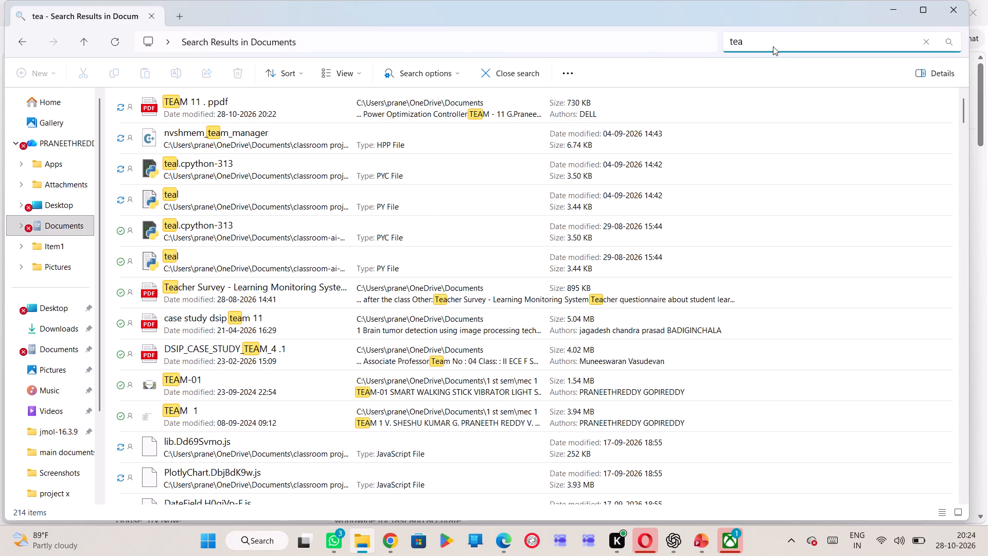
Copy the TEAM 11 . ppdf PDF file from the search results.
right_click(283, 107)
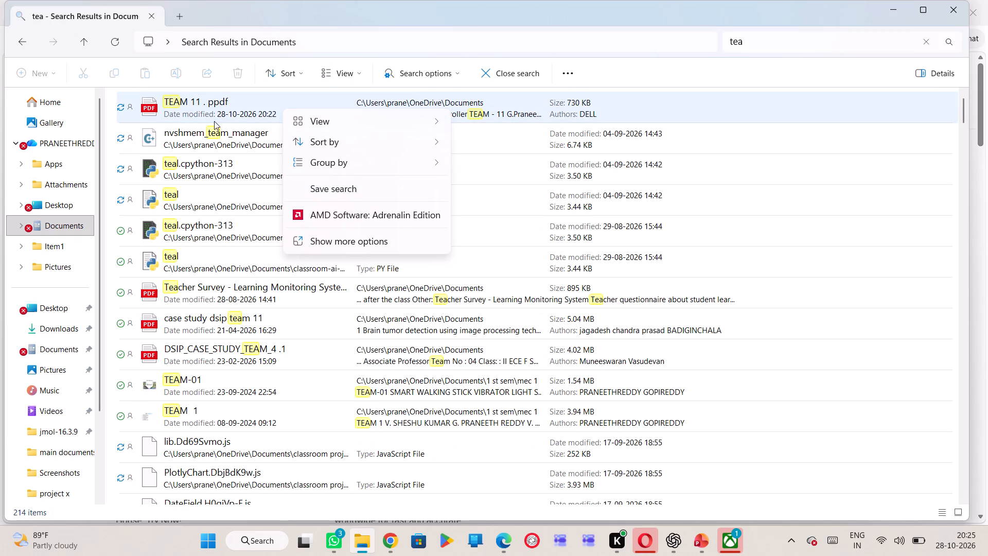
click(200, 100)
click(110, 68)
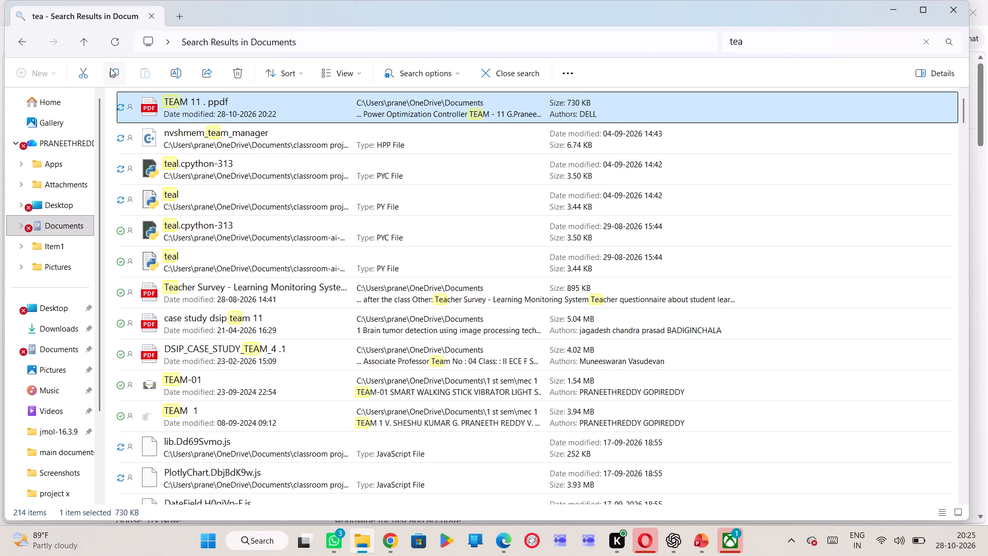
click(114, 72)
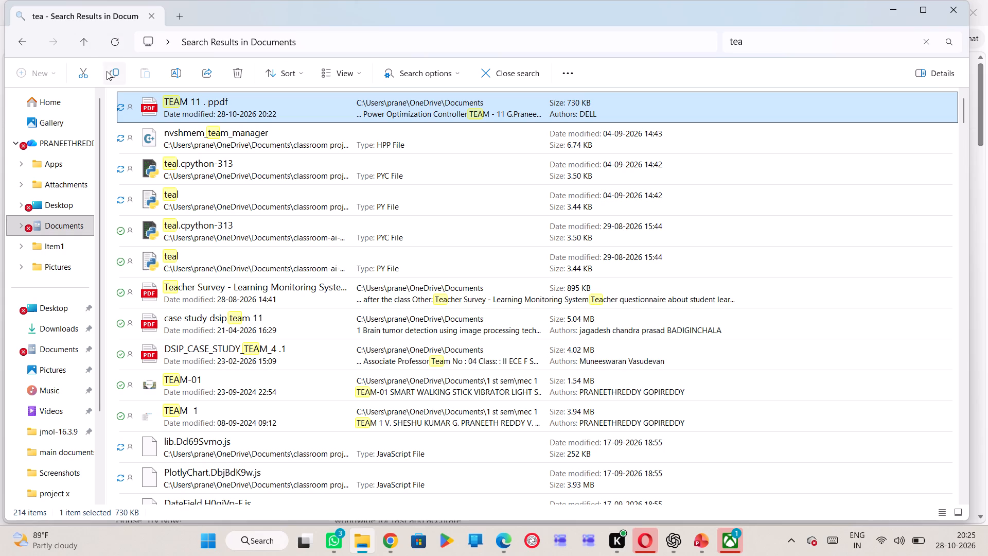
click(115, 73)
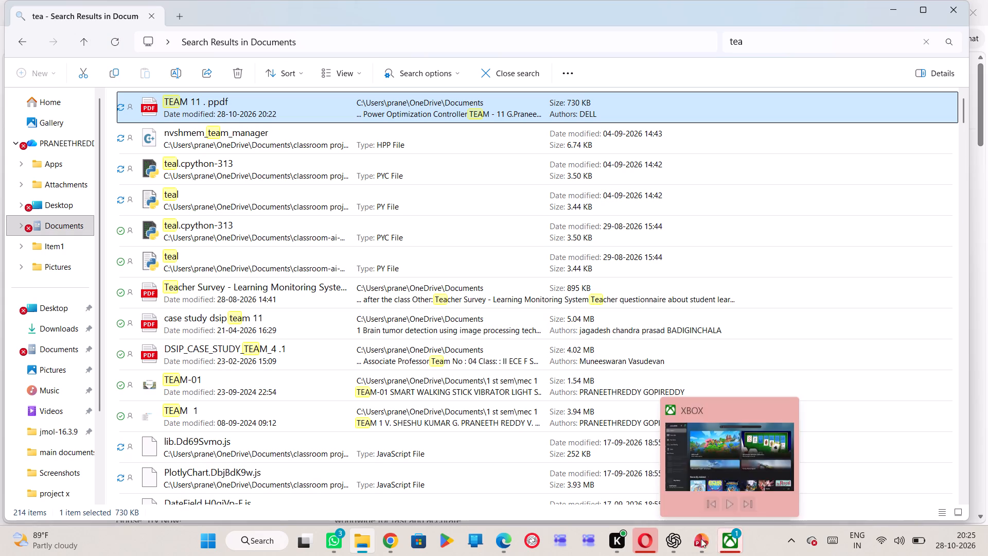
Switch back to Edge and load the copied TEAM 11 . ppdf.pdf from Documents into iLovePDF's PDF to PowerPoint converter.
click(508, 546)
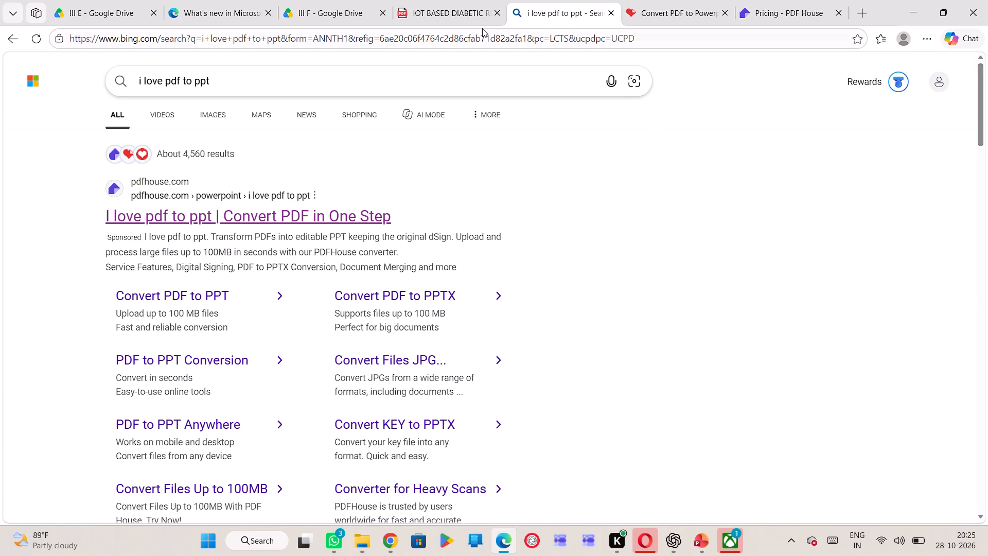
click(659, 8)
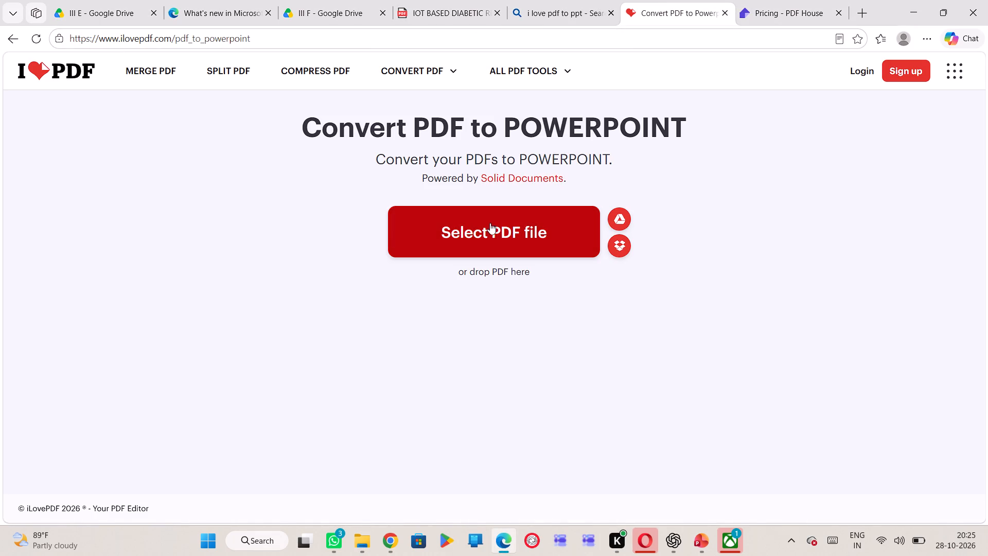
click(490, 223)
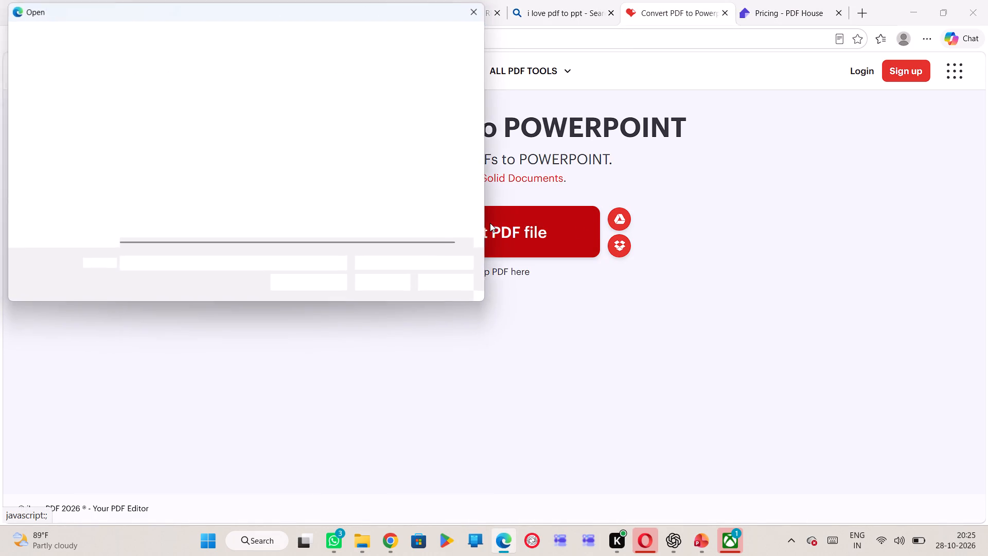
click(273, 267)
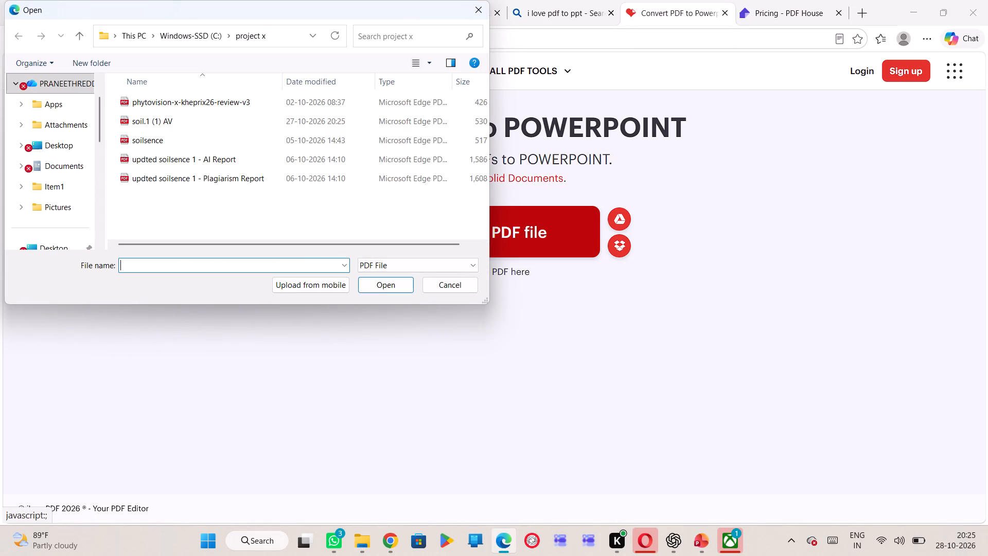
key(ctrl+v)
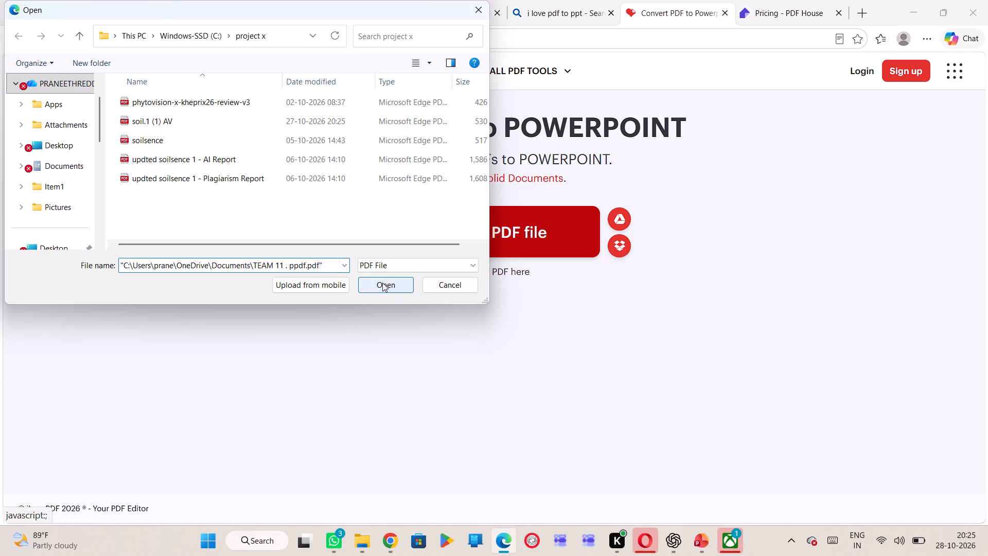
click(382, 283)
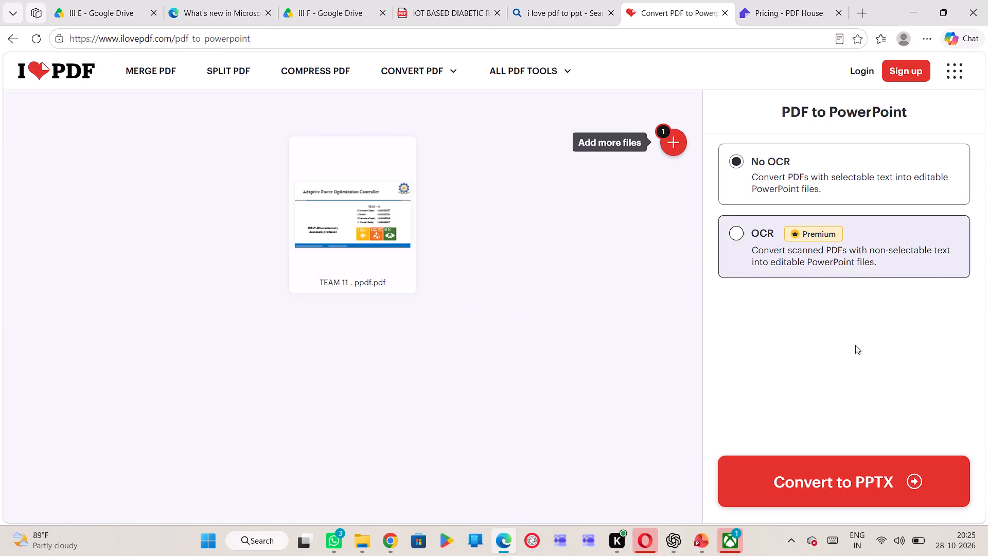
Convert the PDF to PPTX with No OCR and download the resulting PowerPoint file.
click(813, 494)
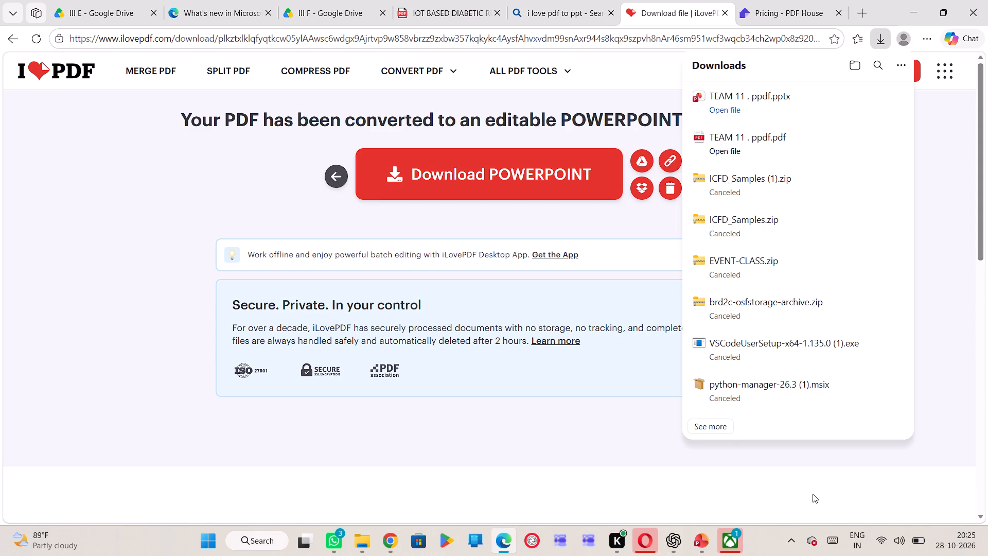
click(519, 183)
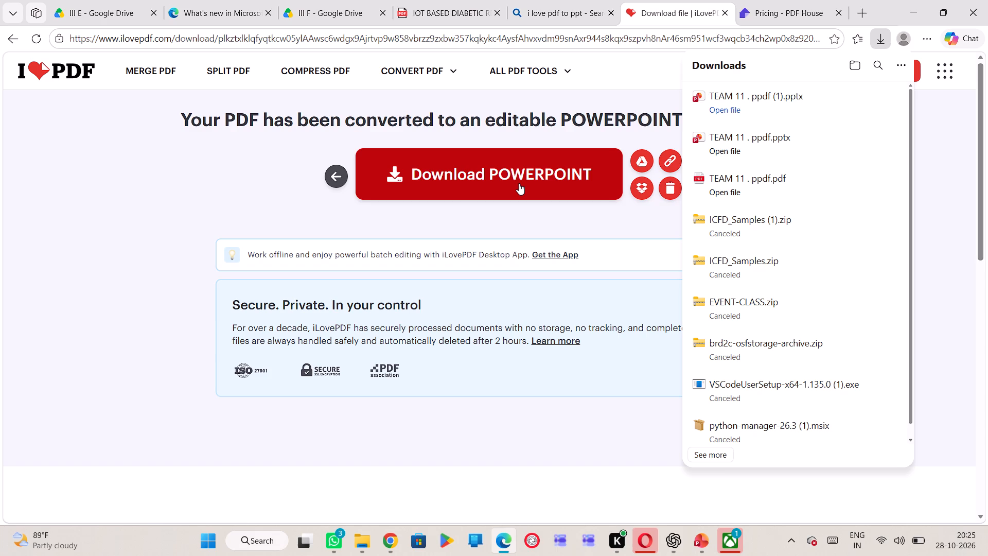
Open the downloaded TEAM 11 . ppdf (1).pptx in PowerPoint and enable editing.
double_click(749, 103)
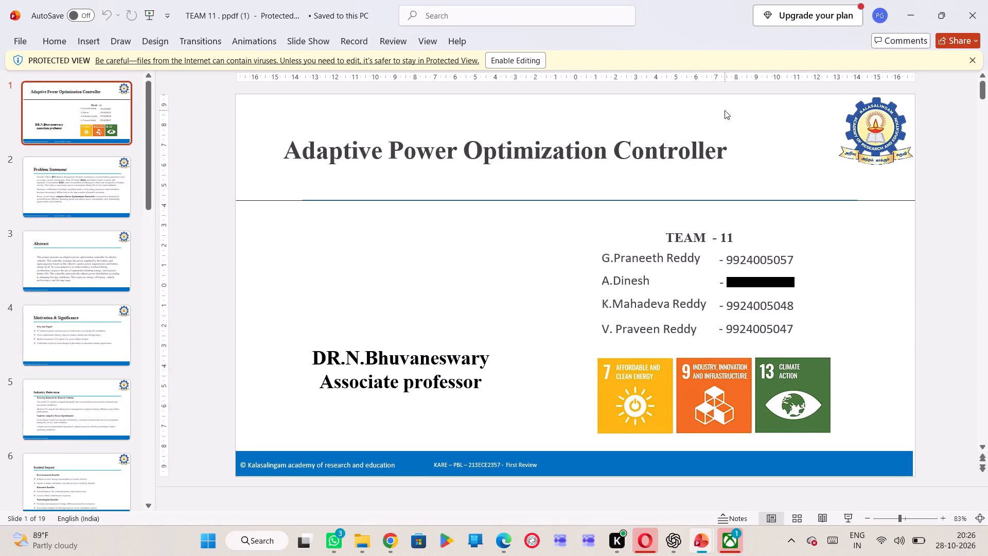
click(508, 61)
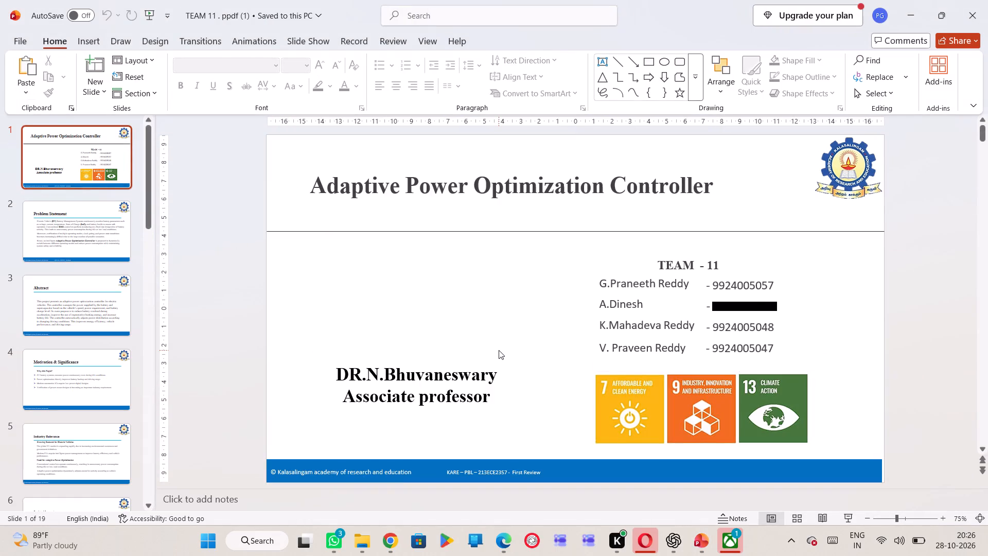
Delete all the register numbers beside the team members' names on slide 1.
click(773, 352)
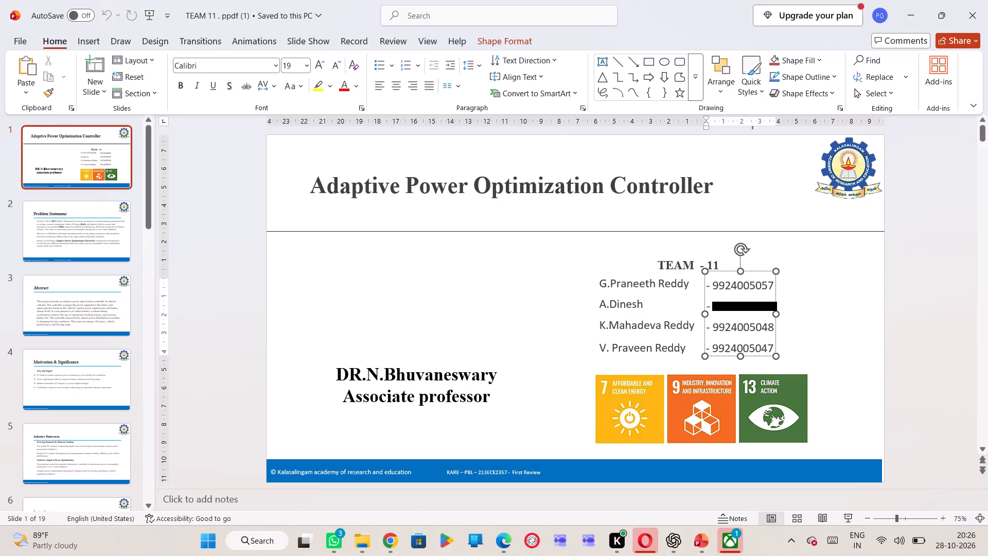
key(Delete)
click(762, 340)
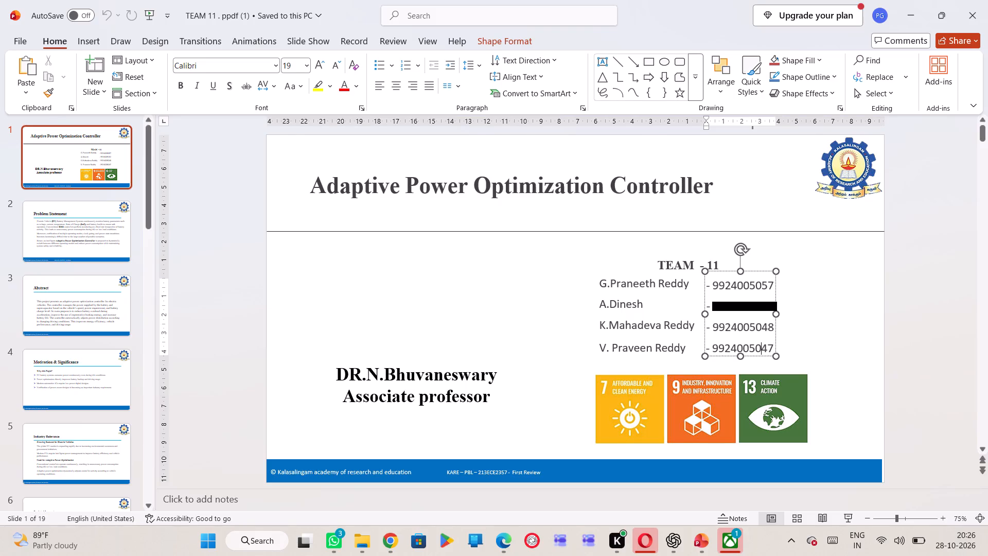
click(775, 344)
drag(772, 346, 690, 267)
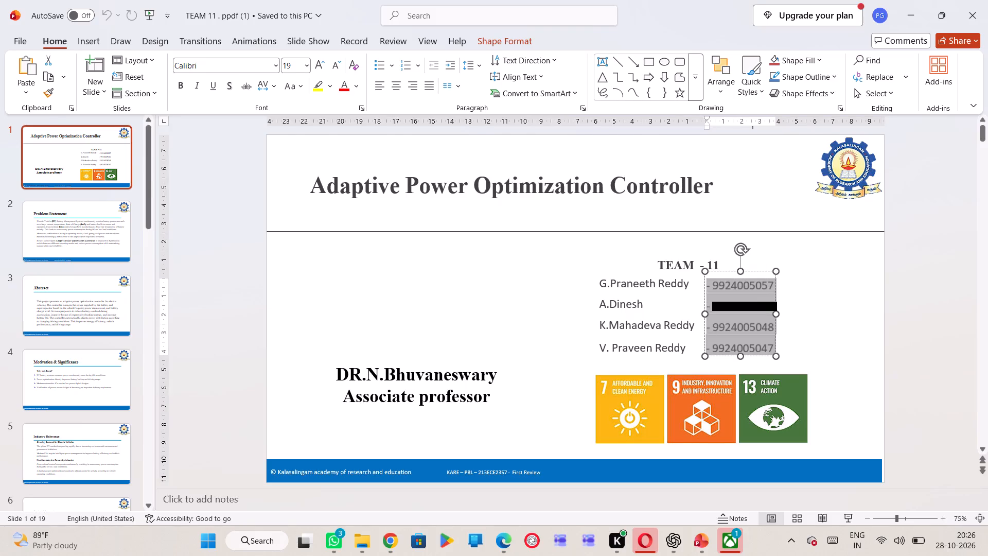
drag(690, 267, 691, 271)
key(Delete)
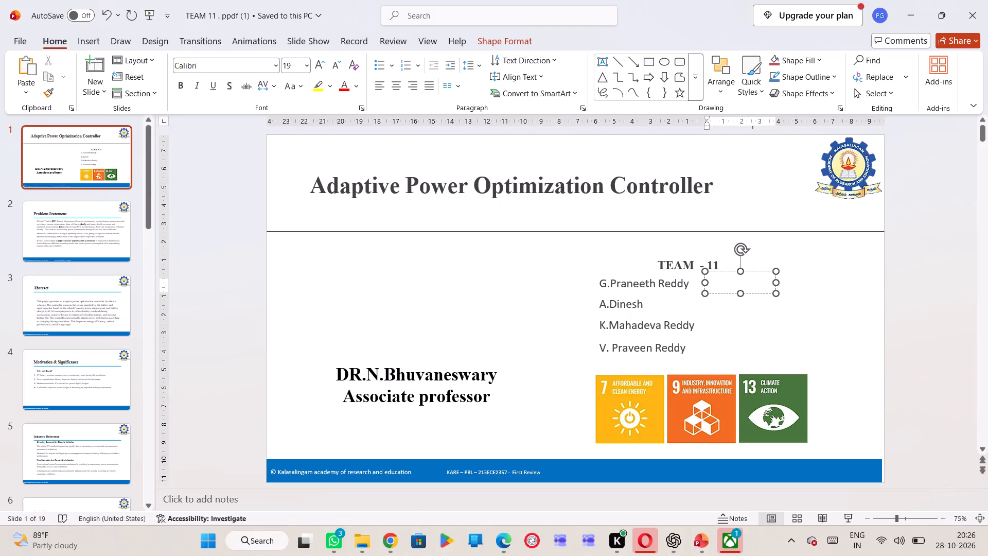
Delete the last three team member names on slide 1, keeping only the first name.
drag(692, 345, 597, 301)
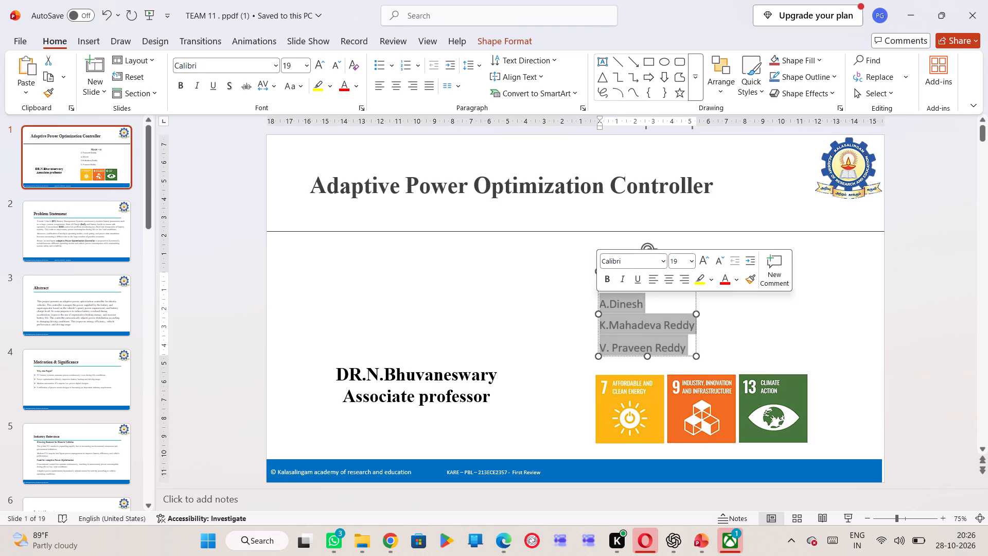
key(Delete)
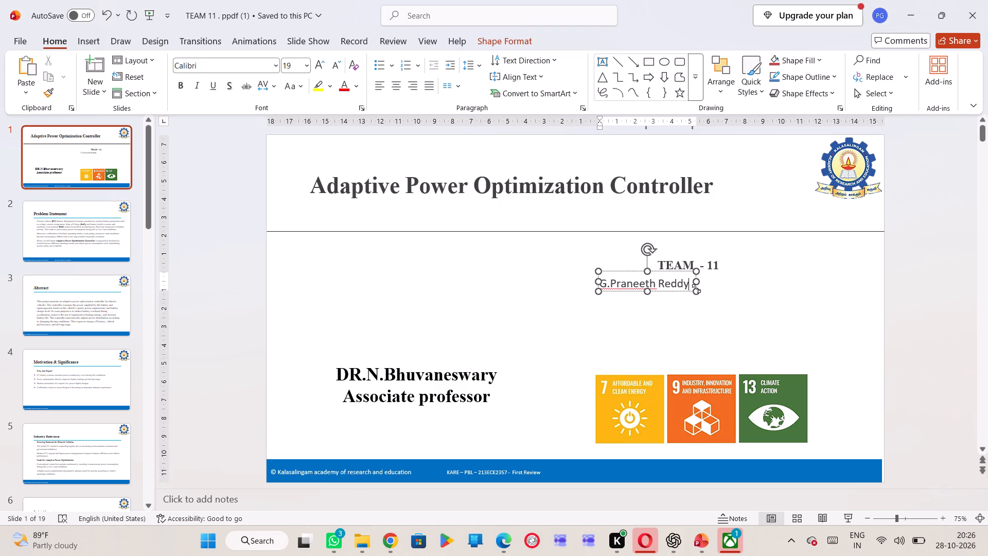
Resize the remaining team member's text box under the TEAM - 11 heading, shifting its left edge inward and making it wider and taller.
drag(697, 291, 795, 303)
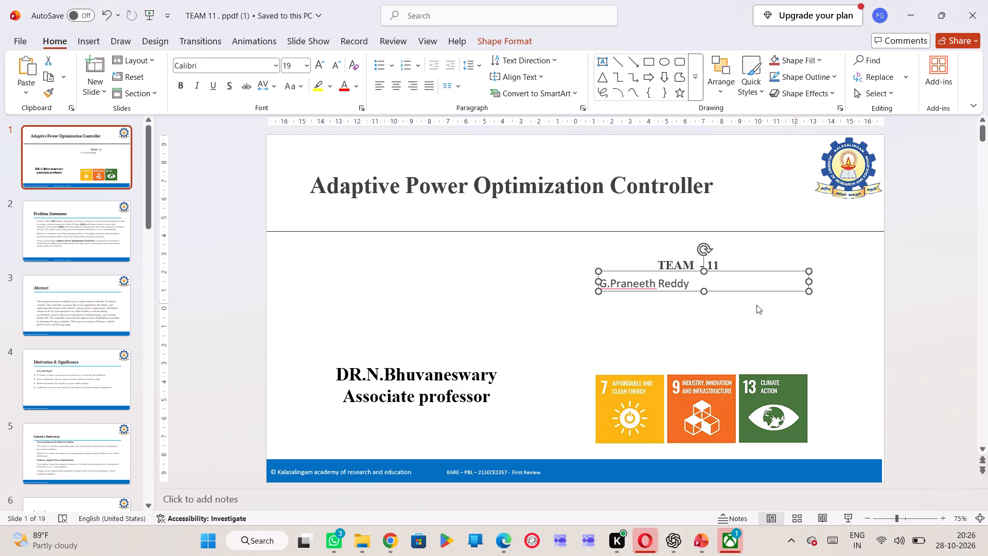
drag(596, 280, 622, 283)
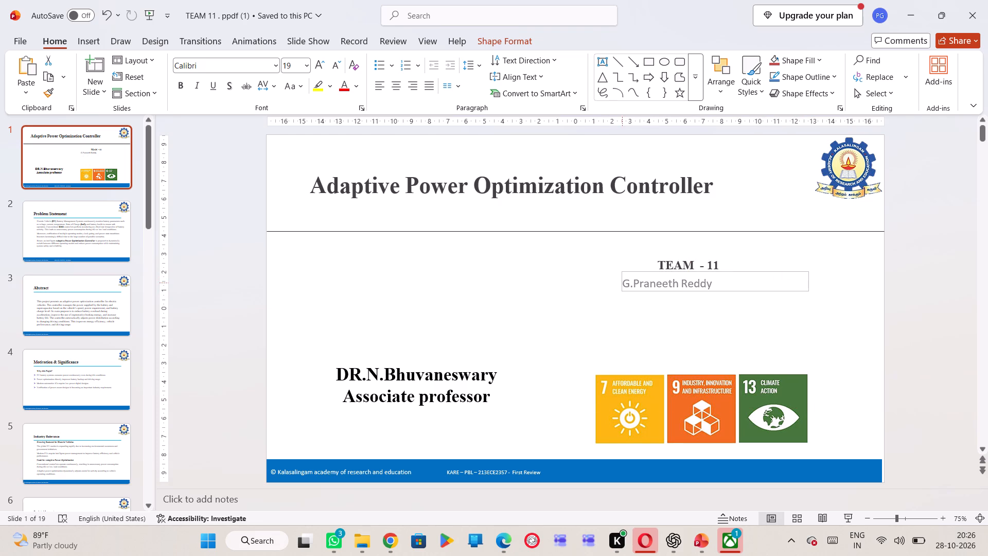
drag(622, 283, 641, 289)
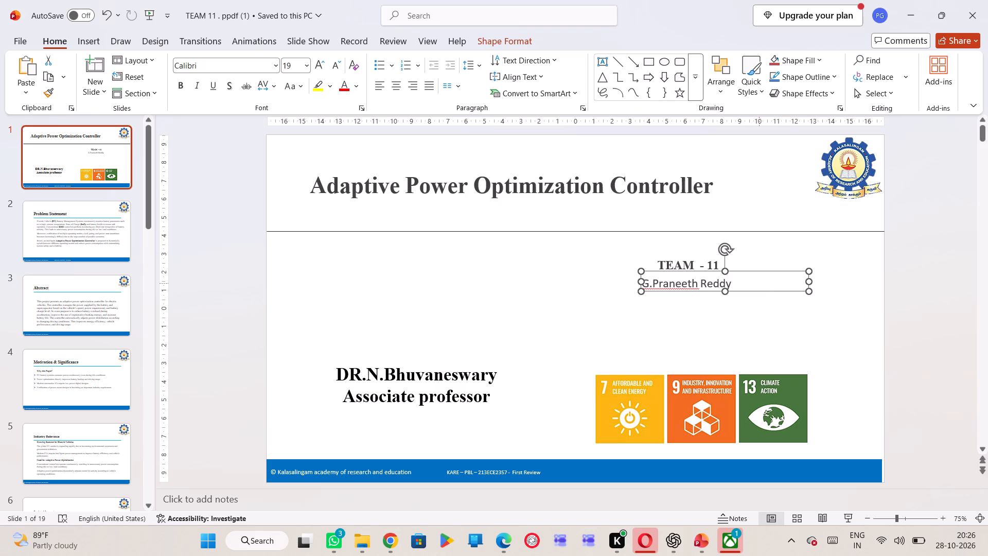
drag(726, 289, 721, 317)
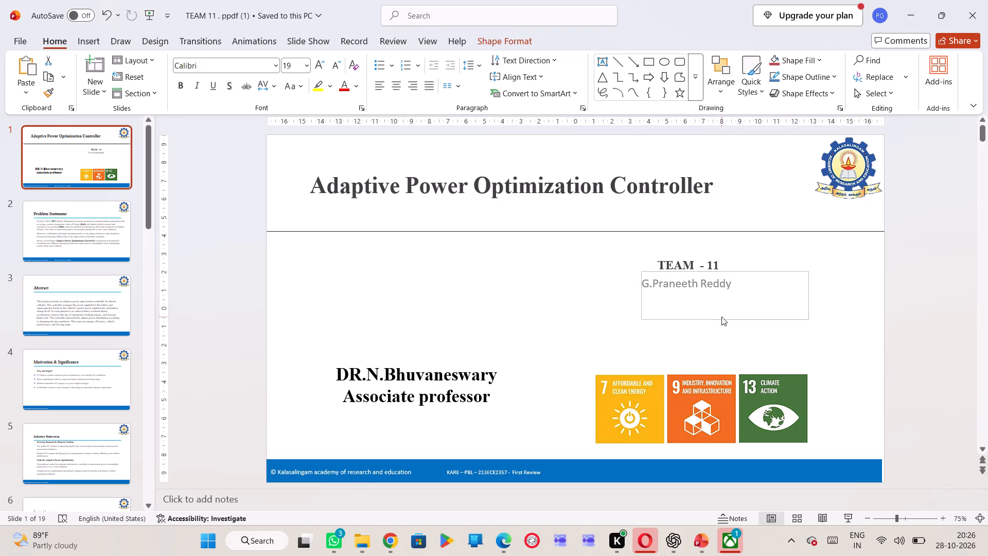
Clear the TEAM - 11 heading text above the team member's name on slide 1.
click(721, 262)
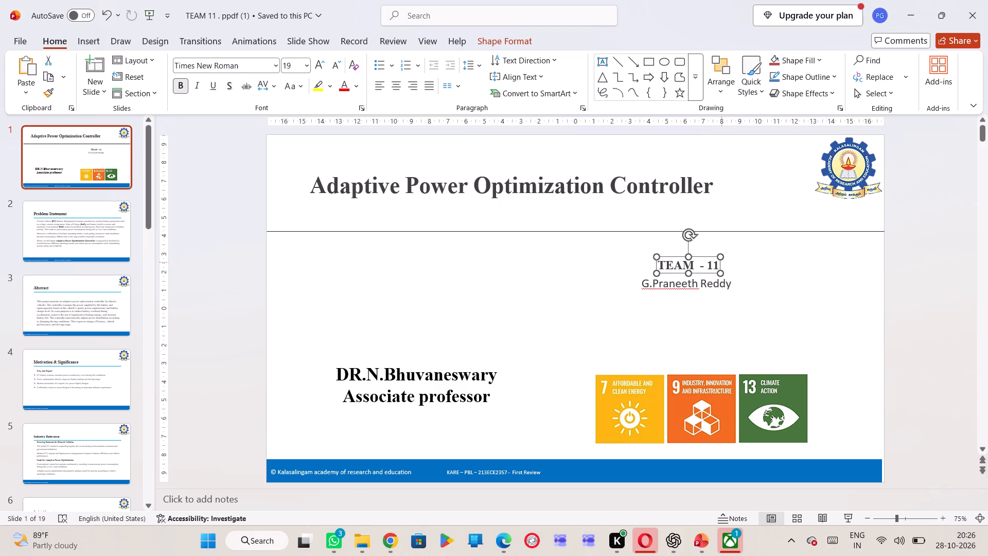
key(Return)
key(Return)
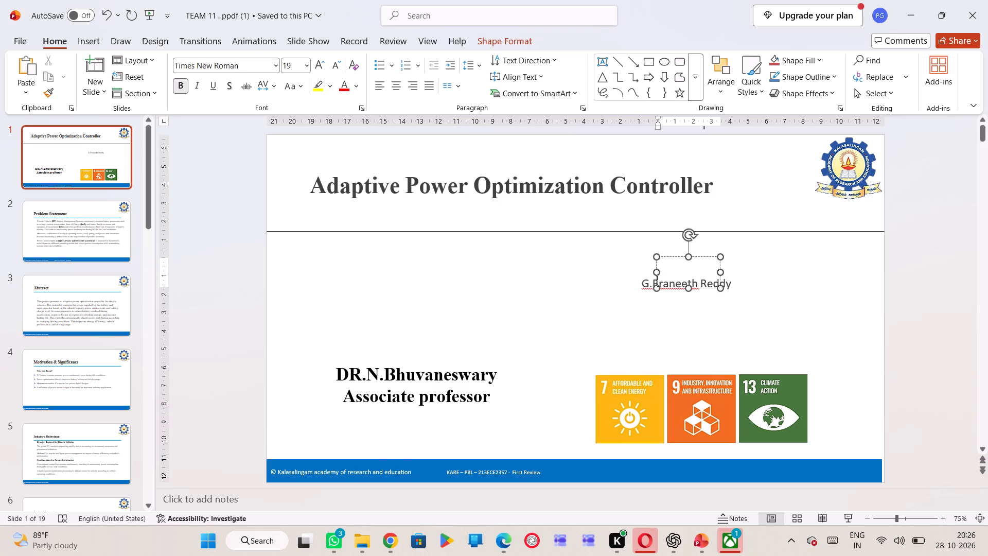
key(BackSpace)
Delete the leftover empty text box overlapping the end of the team member's name on slide 1.
click(767, 290)
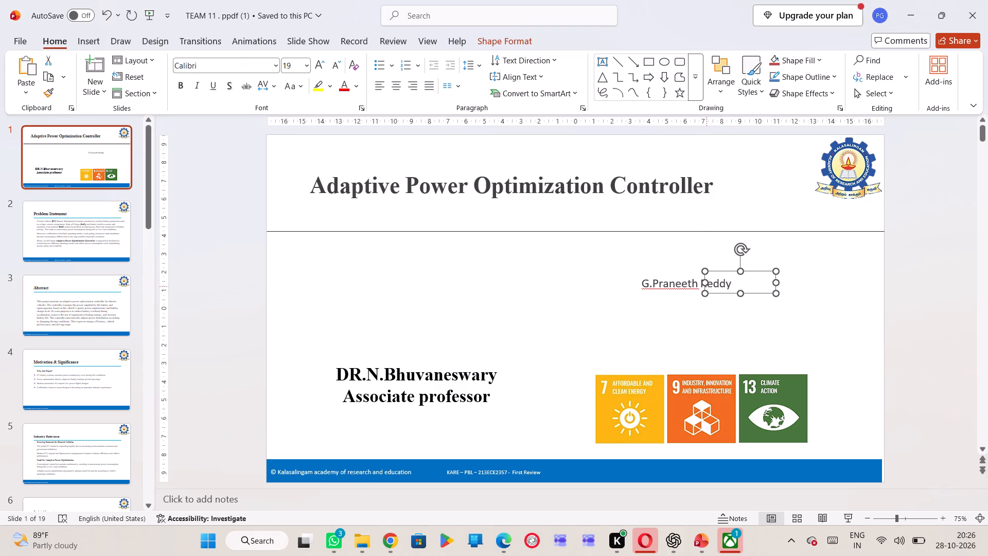
key(Delete)
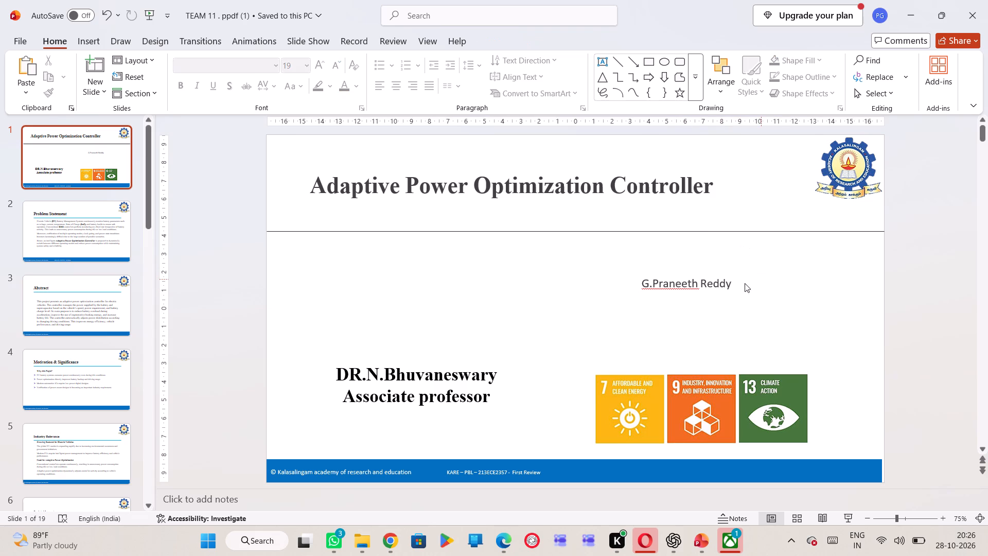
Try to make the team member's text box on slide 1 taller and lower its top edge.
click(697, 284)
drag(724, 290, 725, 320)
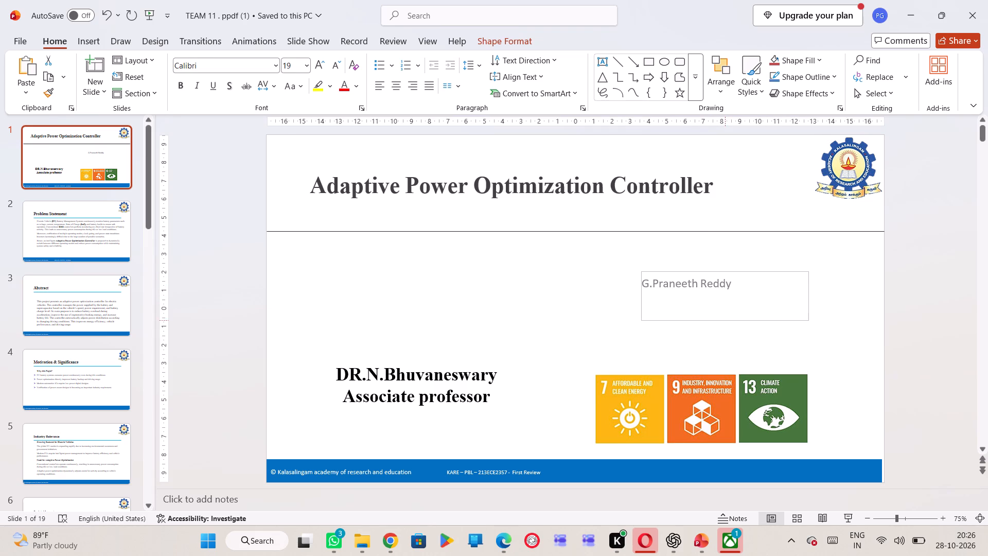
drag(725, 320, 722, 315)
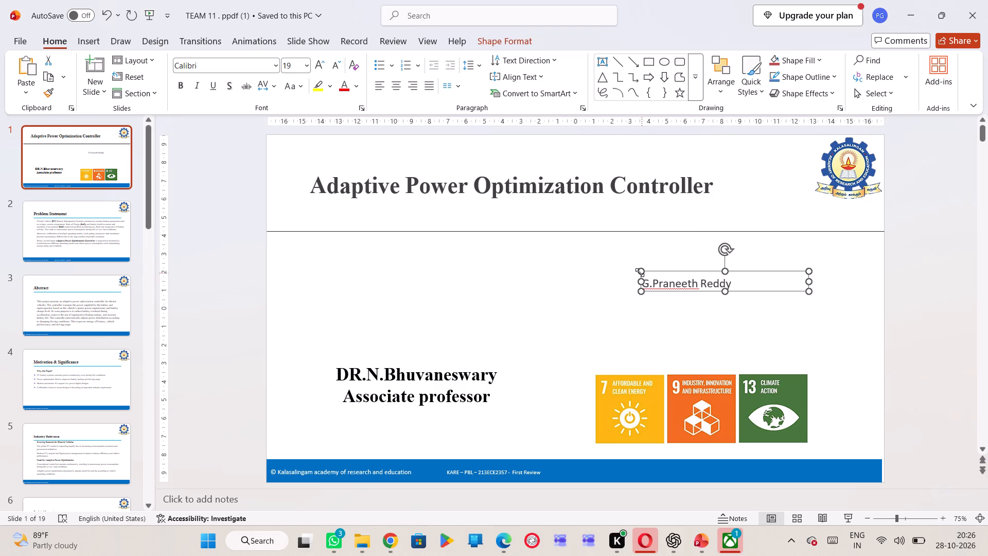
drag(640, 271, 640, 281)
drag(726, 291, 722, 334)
Insert a blank line above the team member's name in its text box on slide 1.
click(645, 284)
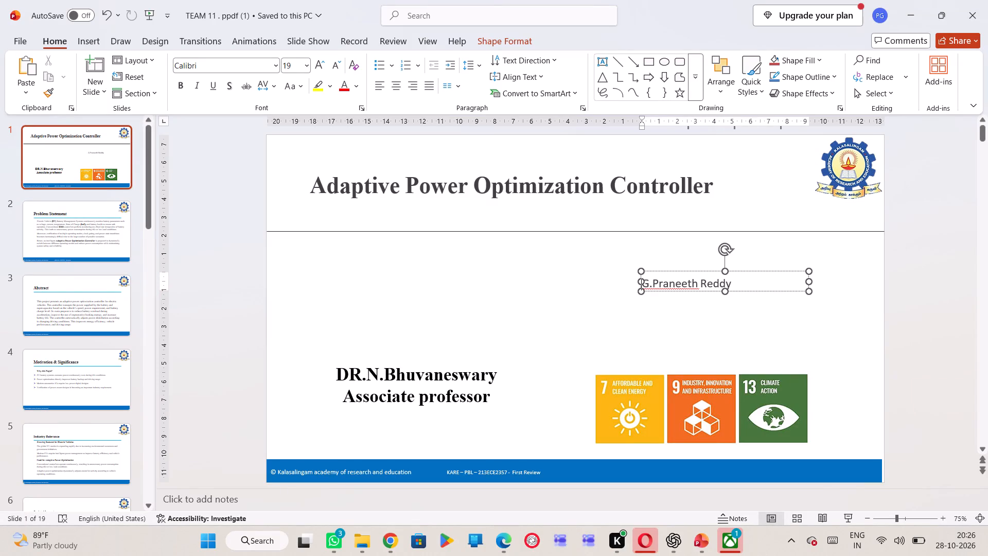
key(Return)
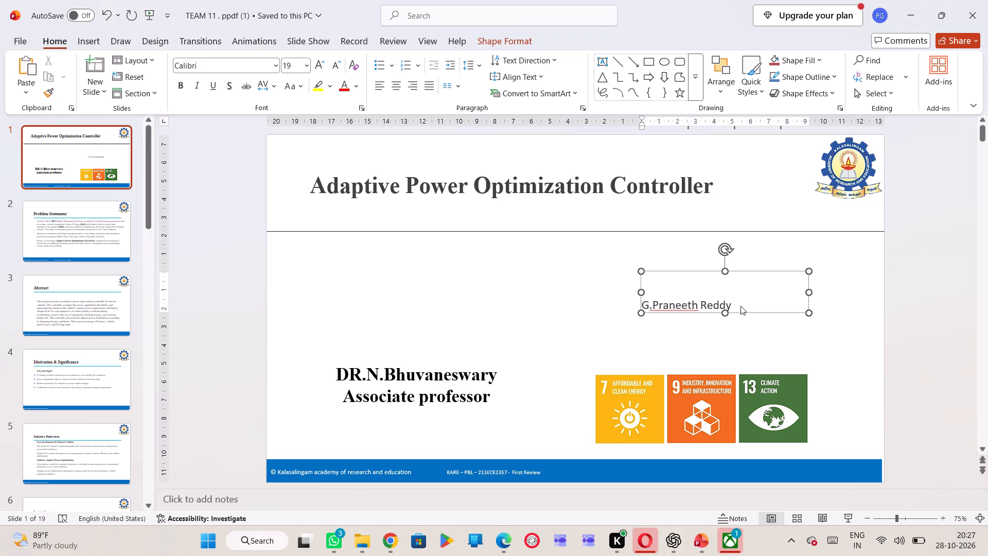
Select the team member's whole name in the text box on slide 1.
click(726, 305)
drag(731, 305, 668, 307)
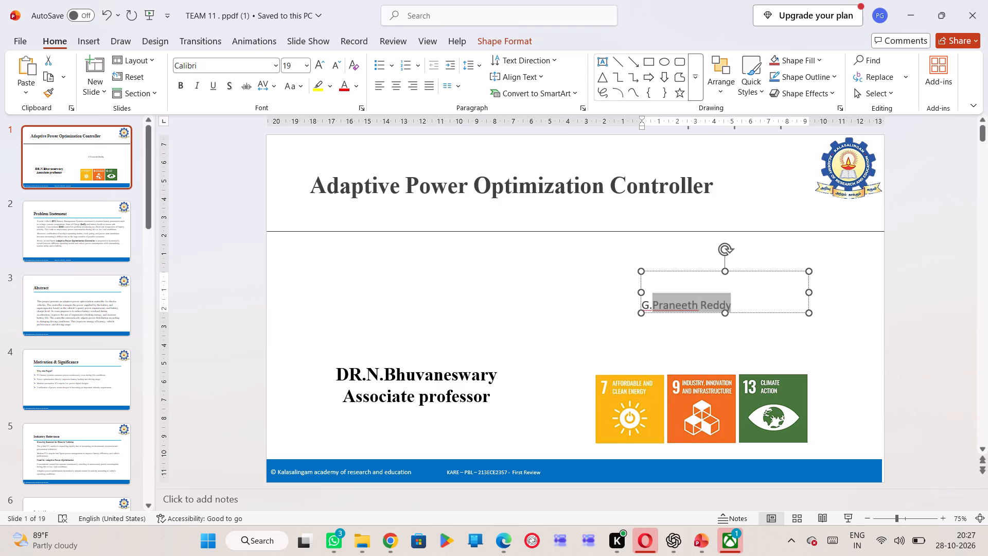
drag(668, 307, 642, 306)
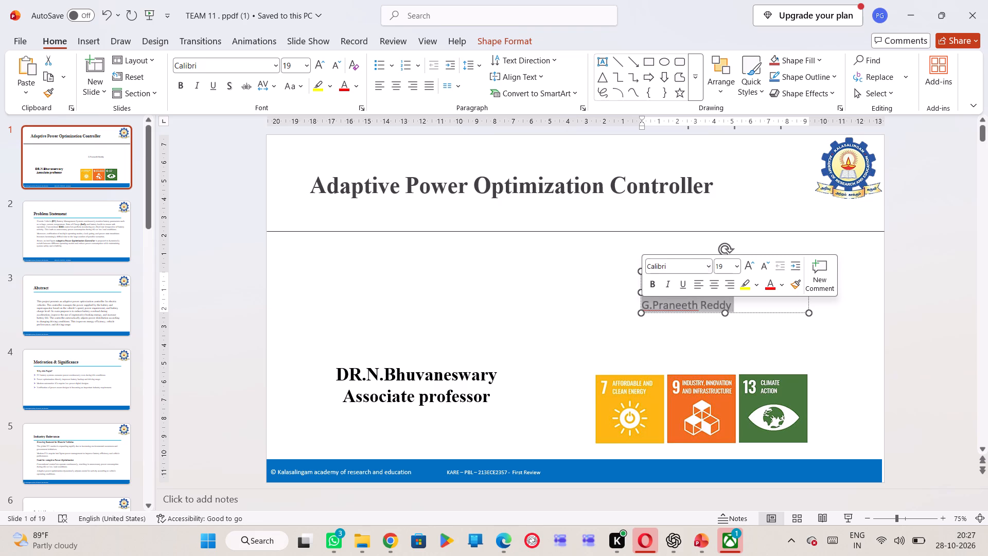
Format the team member's name on slide 1 in Times New Roman at size 20.
click(672, 267)
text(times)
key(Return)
click(733, 266)
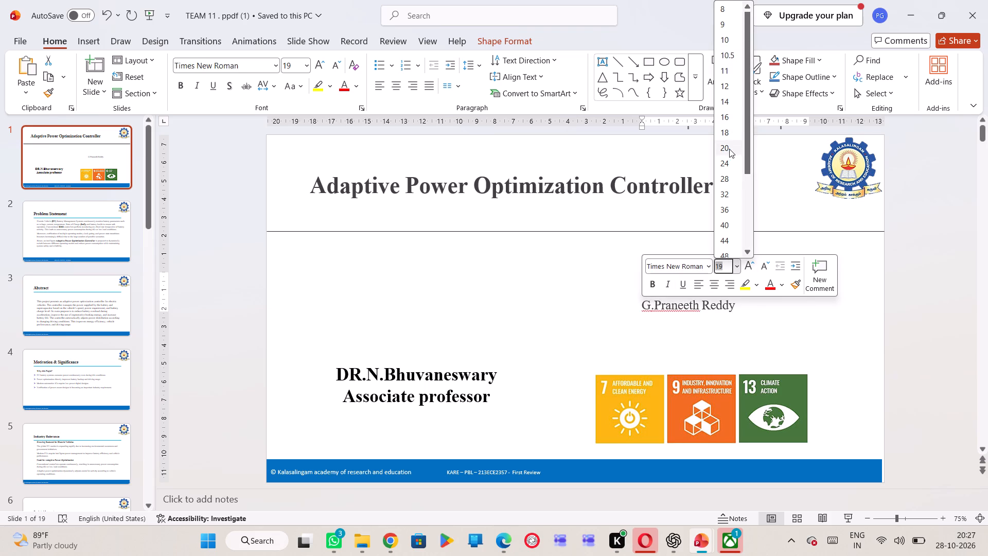
click(729, 149)
click(680, 339)
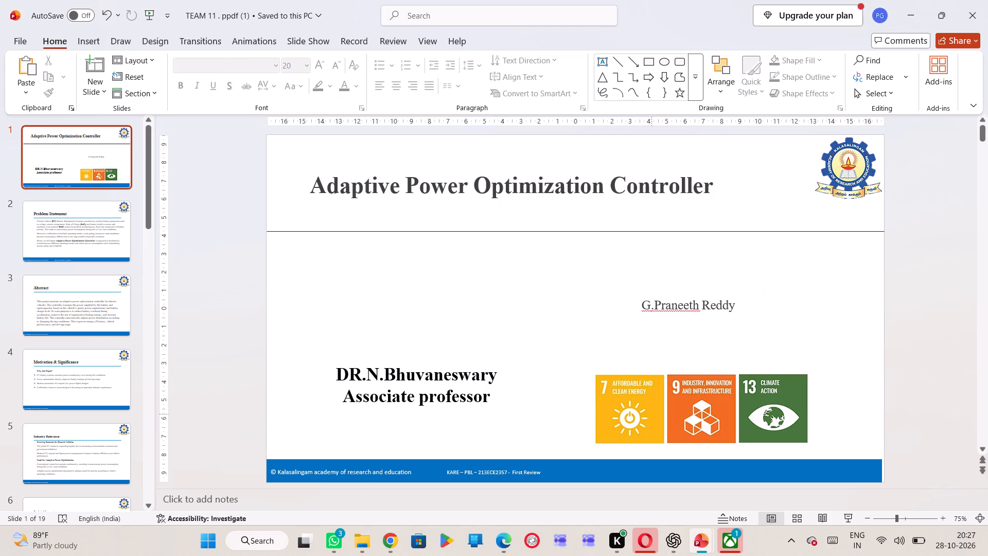
Delete the picture of the three sustainable development goal tiles (7, 9 and 13) from slide 1.
click(634, 421)
key(Delete)
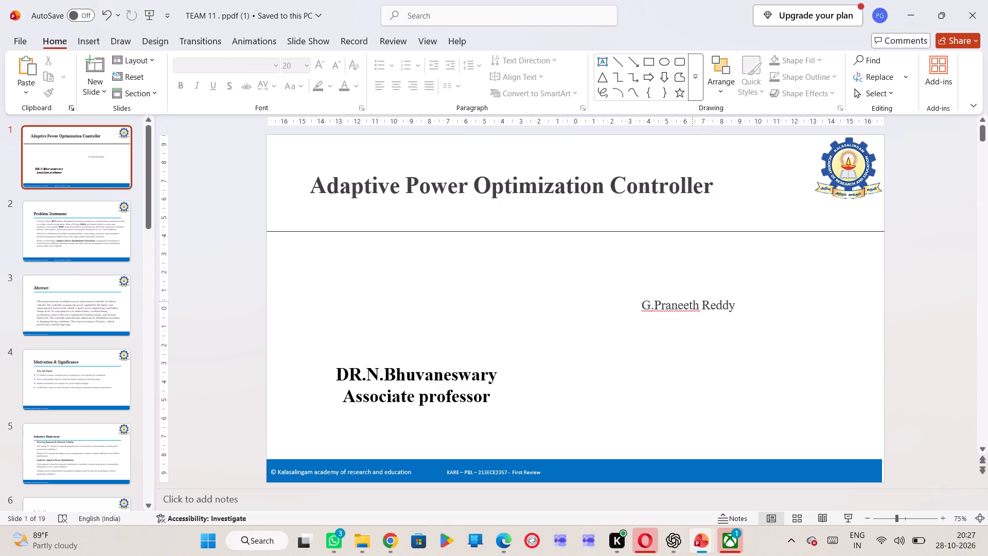
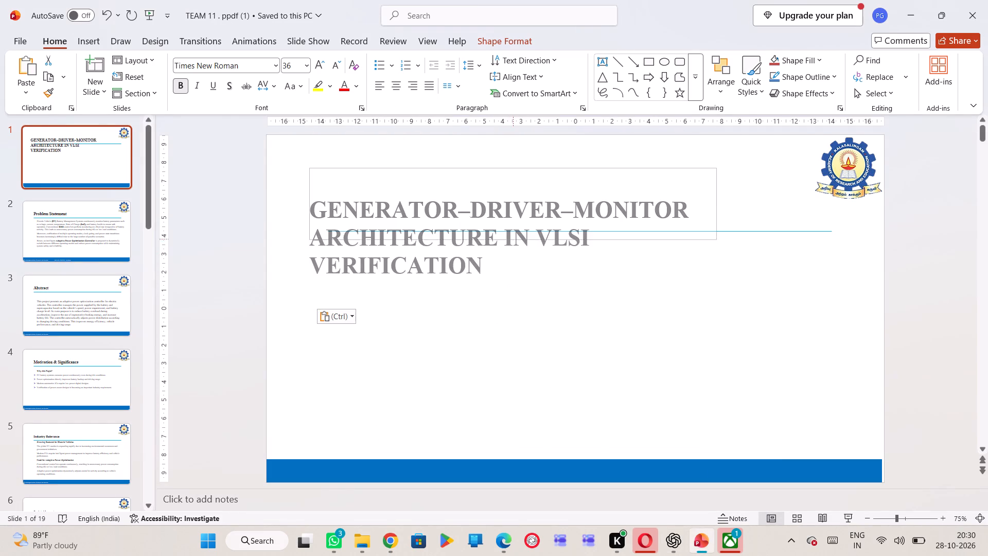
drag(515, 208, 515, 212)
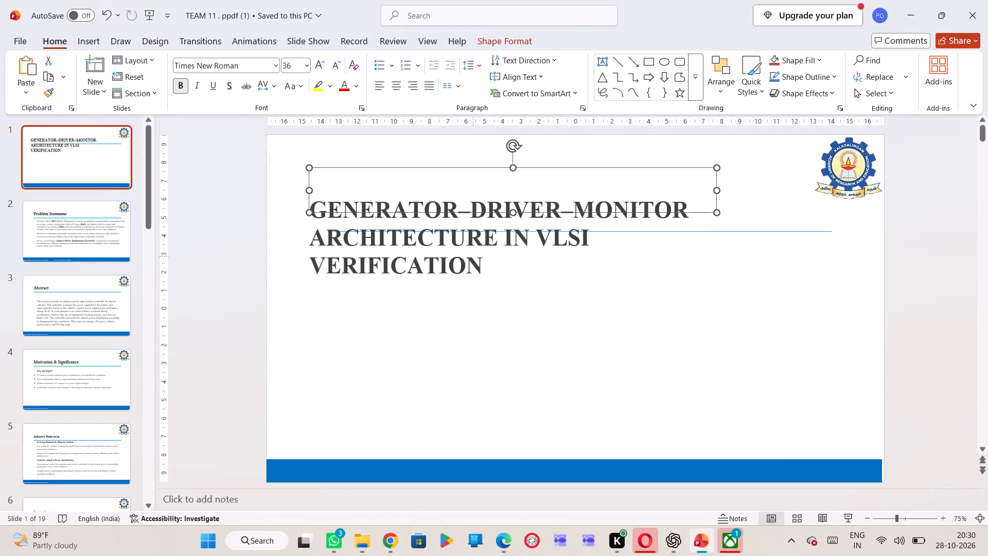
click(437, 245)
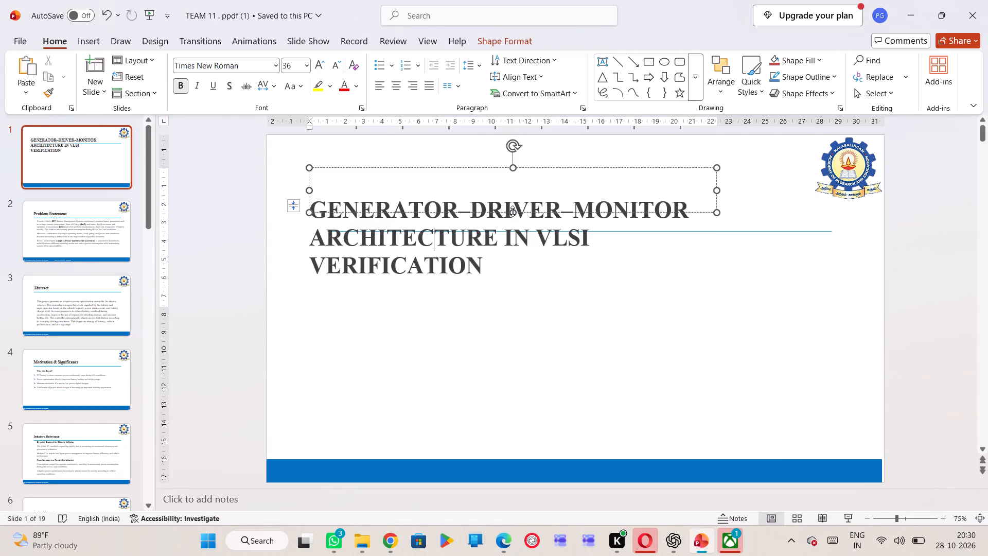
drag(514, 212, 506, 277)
Set the font size of the whole slide 1 heading to 28.
click(487, 265)
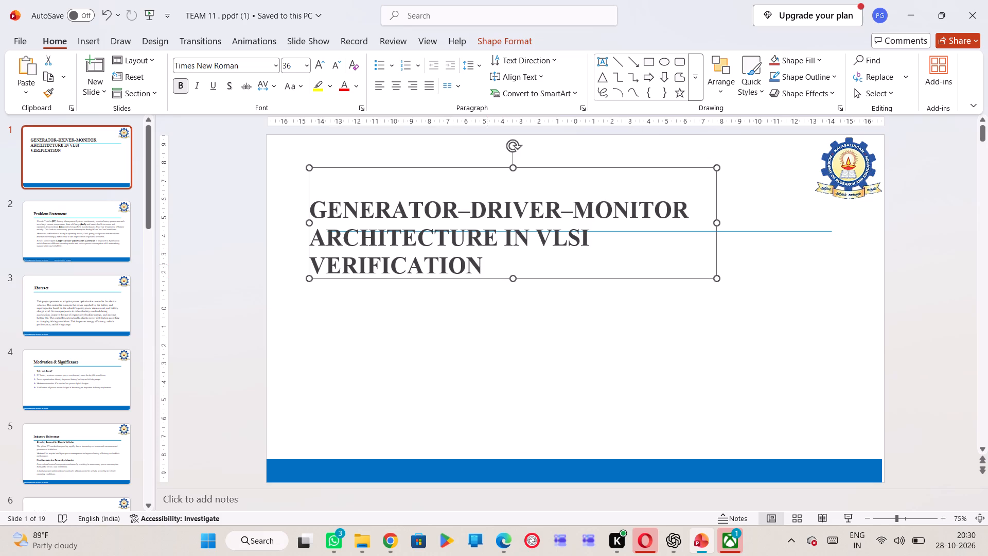
drag(487, 265, 310, 201)
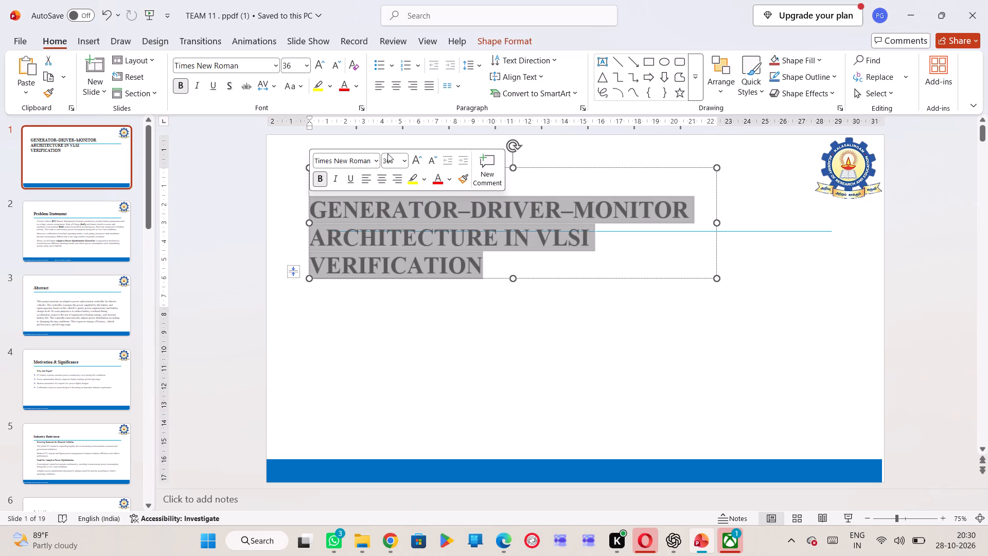
click(403, 158)
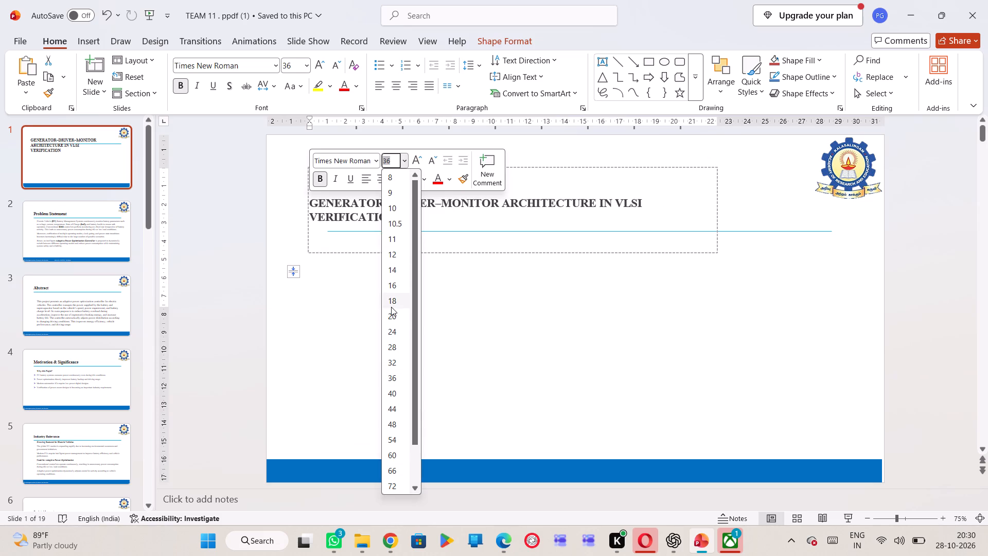
click(394, 343)
Resize the title box so its bottom meets the divider line, its top sits slightly higher, and its width reaches the logo.
drag(510, 269, 510, 232)
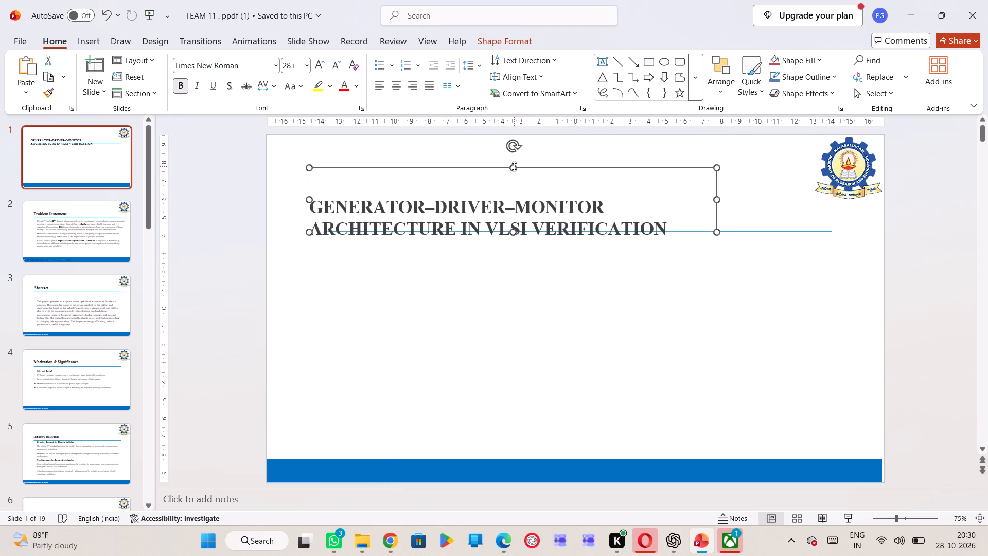
drag(514, 166, 513, 159)
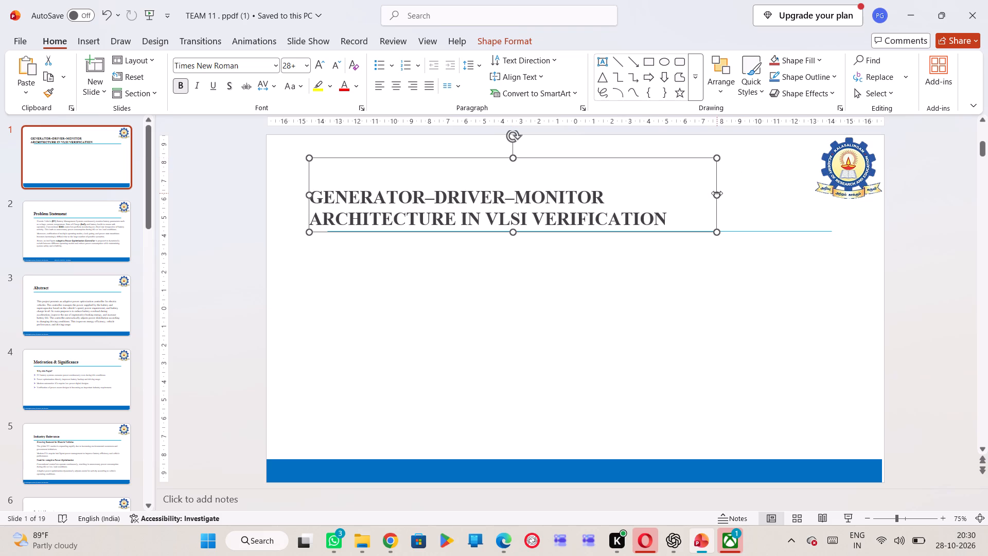
drag(717, 193, 815, 193)
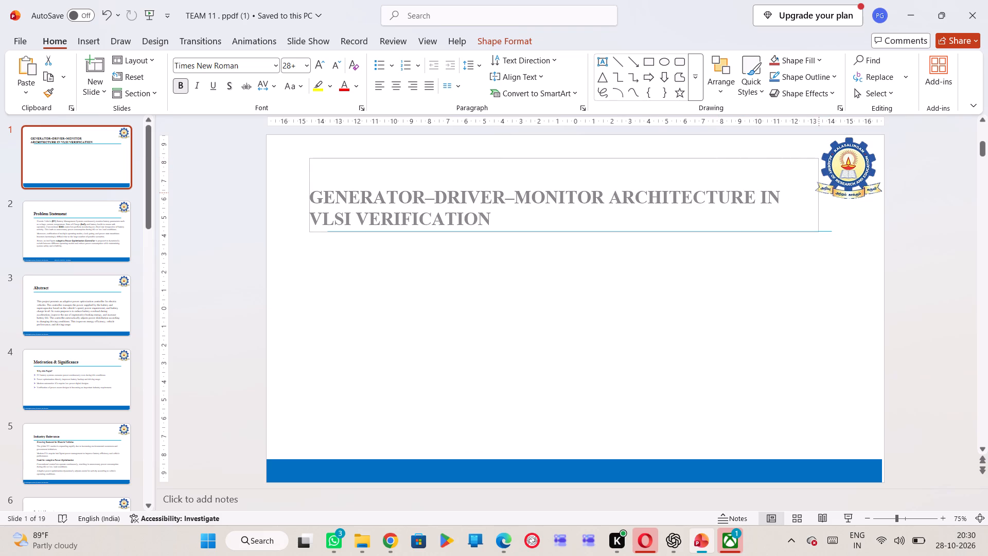
drag(815, 193, 816, 193)
Insert a line break after "ARCHITECTURE IN" so that "VLSI VERIFICATION" starts its own line in the heading.
click(314, 219)
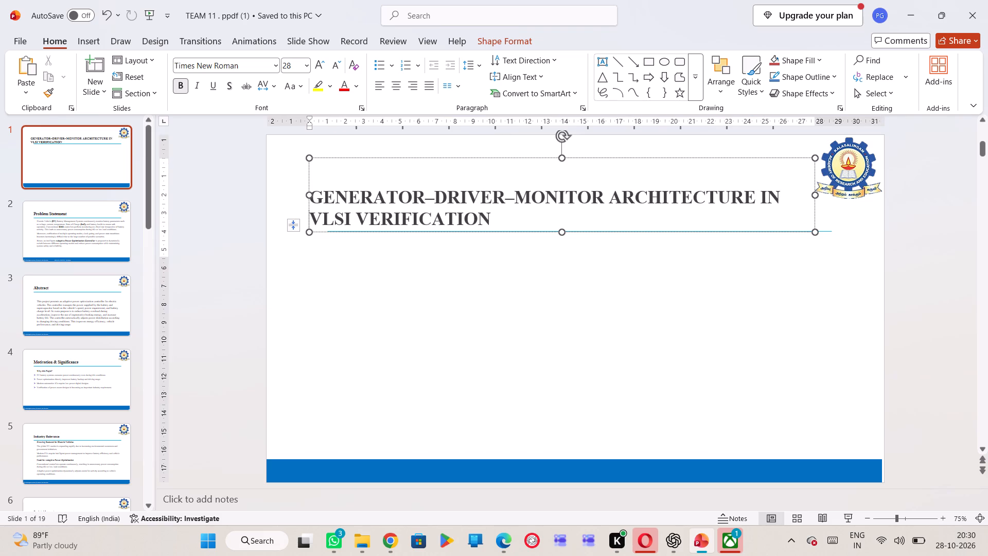
click(314, 219)
click(781, 198)
key(Return)
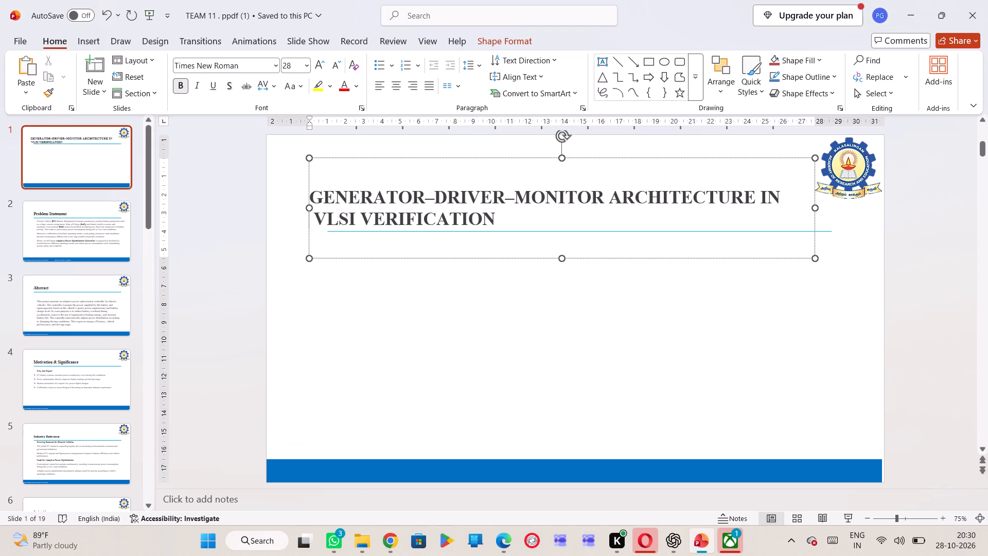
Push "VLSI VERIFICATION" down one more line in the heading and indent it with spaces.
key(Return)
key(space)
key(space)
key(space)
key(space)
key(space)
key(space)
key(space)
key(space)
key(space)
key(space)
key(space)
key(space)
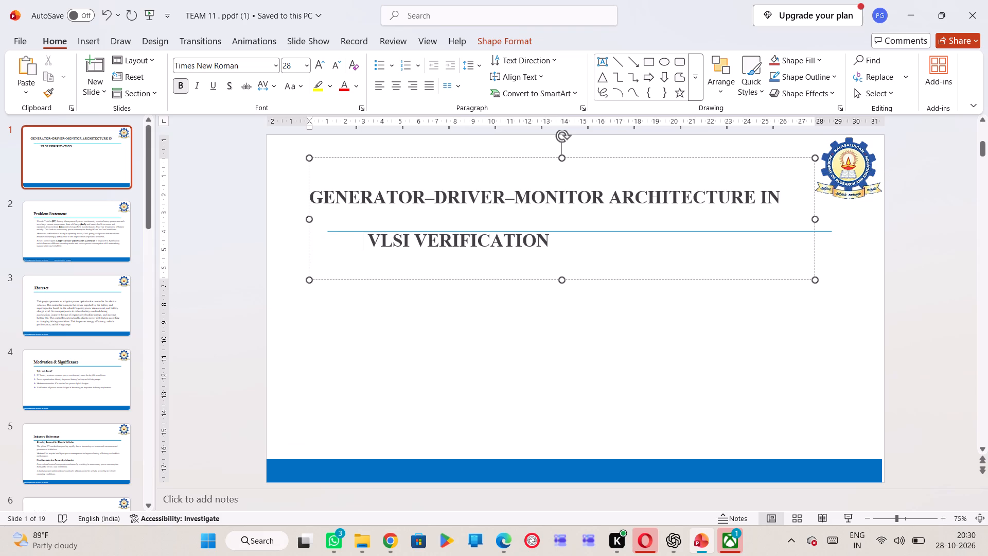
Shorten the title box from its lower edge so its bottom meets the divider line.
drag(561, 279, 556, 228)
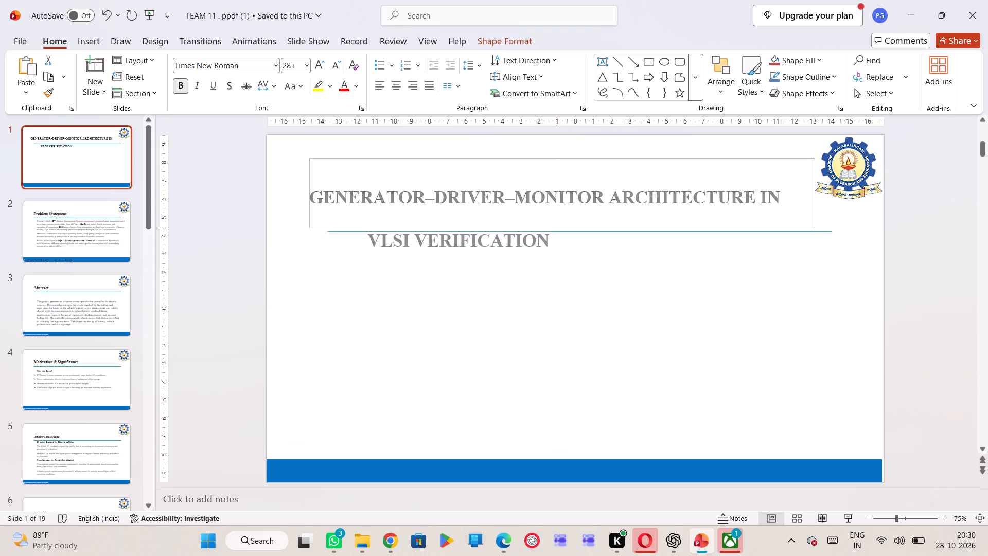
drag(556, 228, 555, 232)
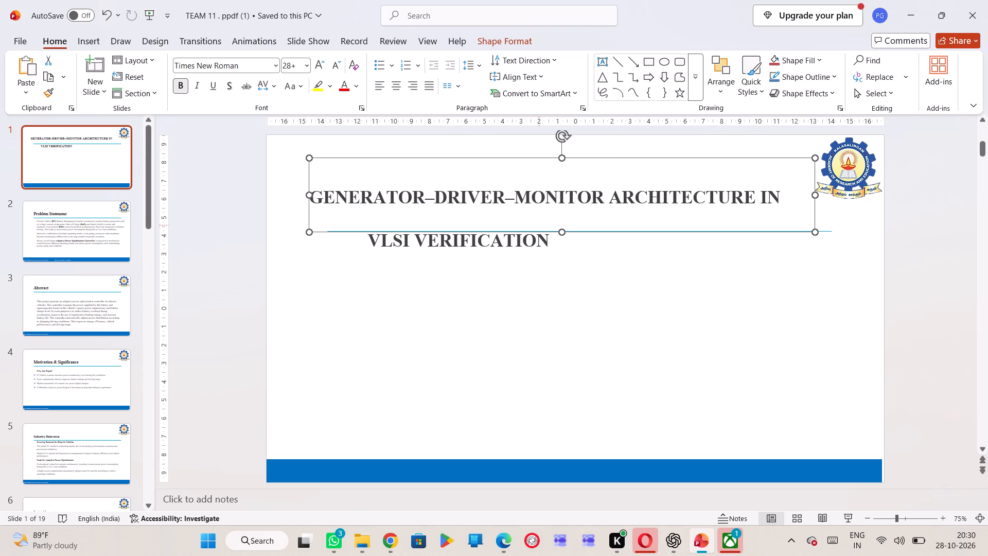
Set the font size of the whole slide 1 heading to 24.
drag(554, 243, 354, 193)
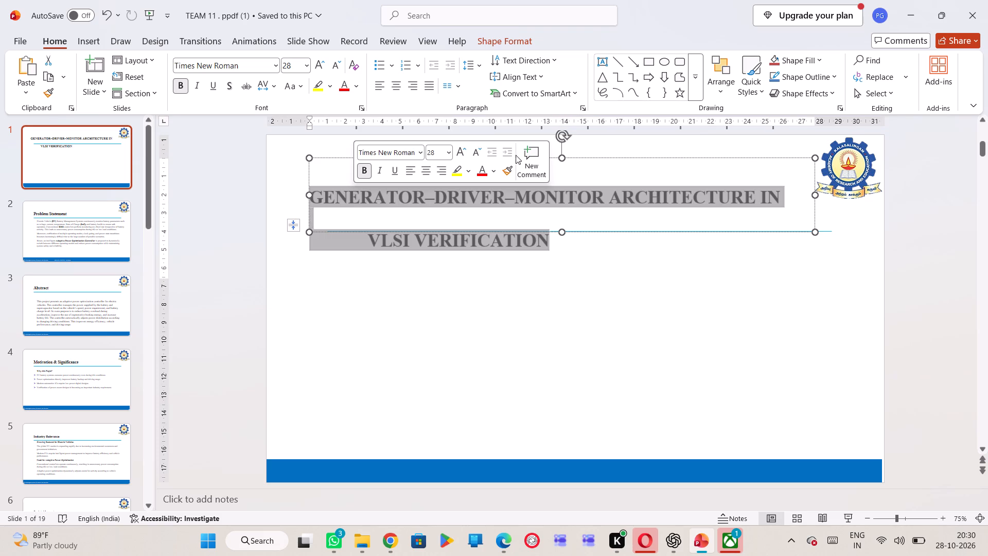
click(446, 150)
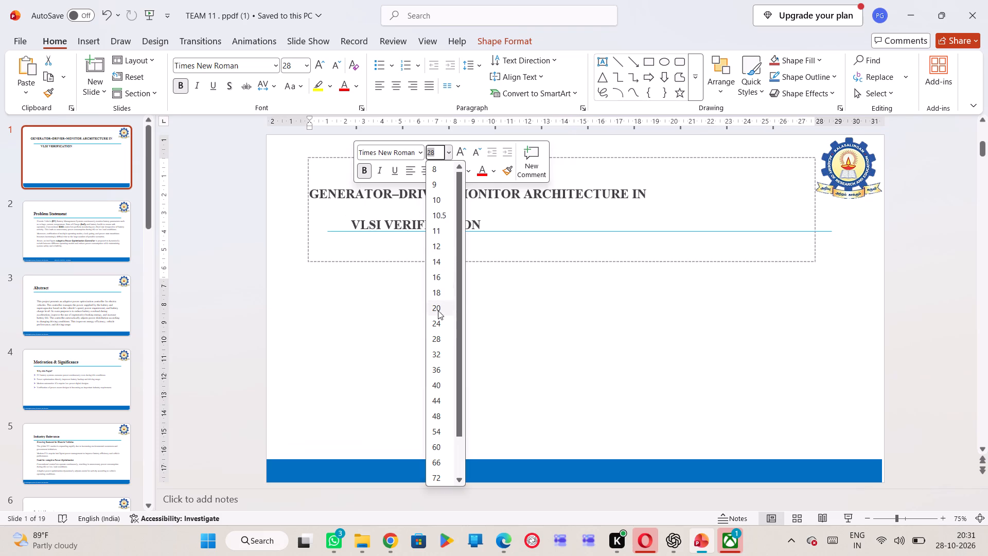
click(437, 322)
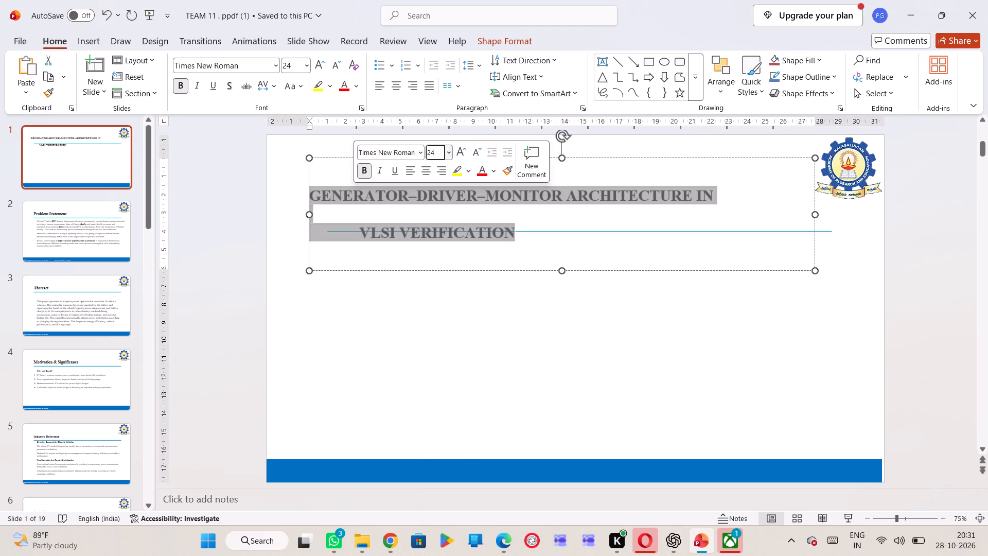
Remove the blank line above "VLSI VERIFICATION" and indent the text with spaces to start below the end of "GENERATOR".
click(358, 227)
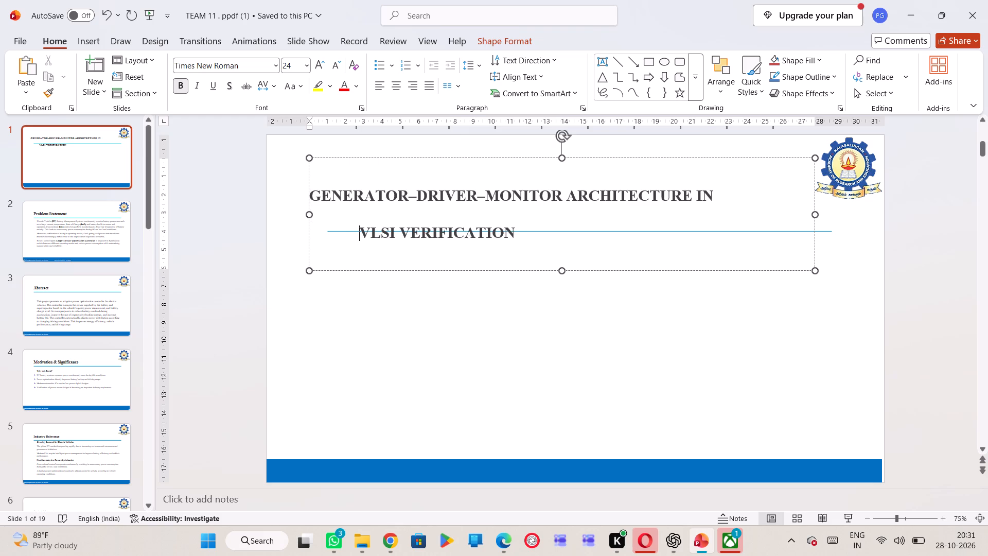
key(BackSpace)
key(BackSpace)
key(BackSpace)
key(BackSpace)
key(BackSpace)
key(BackSpace)
key(BackSpace)
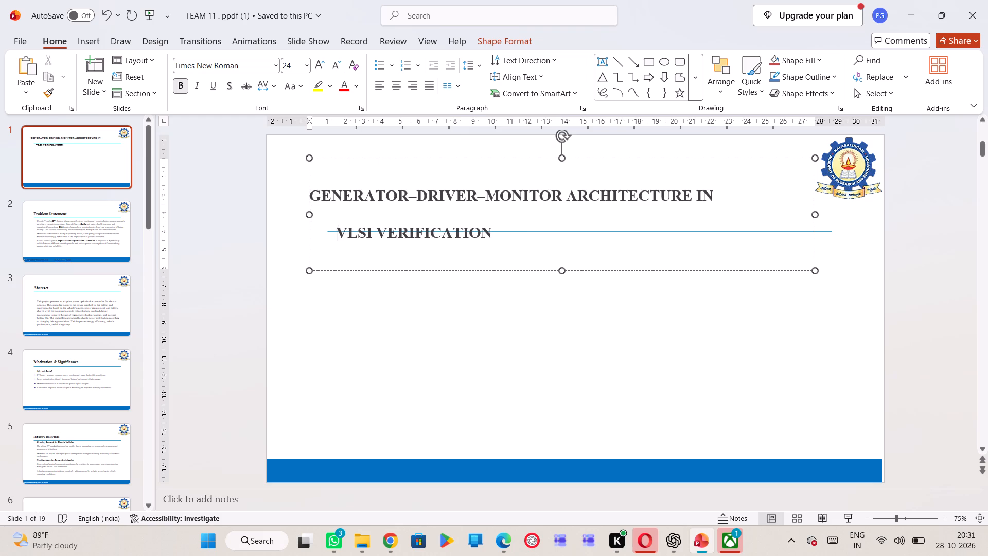
key(BackSpace)
key(BackSpace)
key(BackSpace)
key(BackSpace)
key(BackSpace)
key(BackSpace)
key(BackSpace)
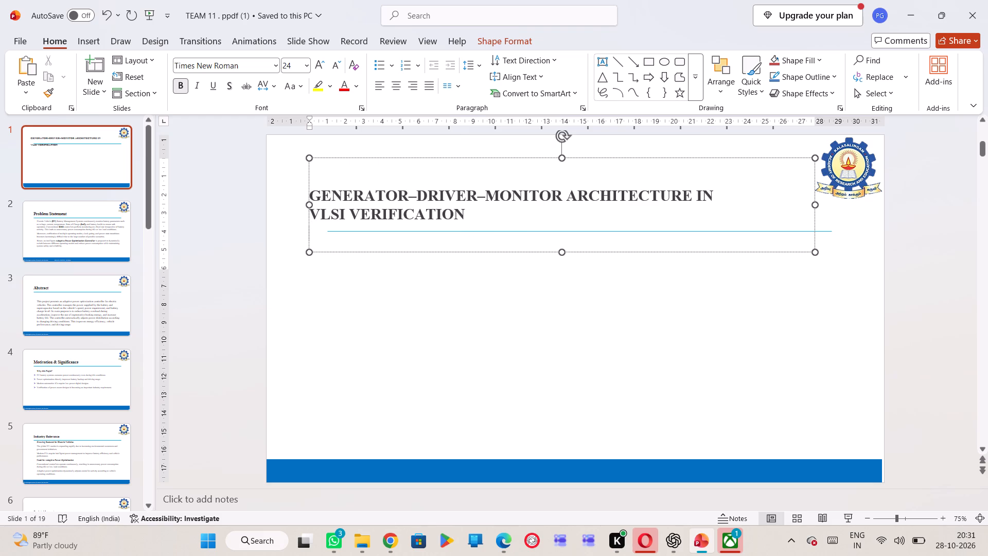
key(space)
key(space)
key(space)
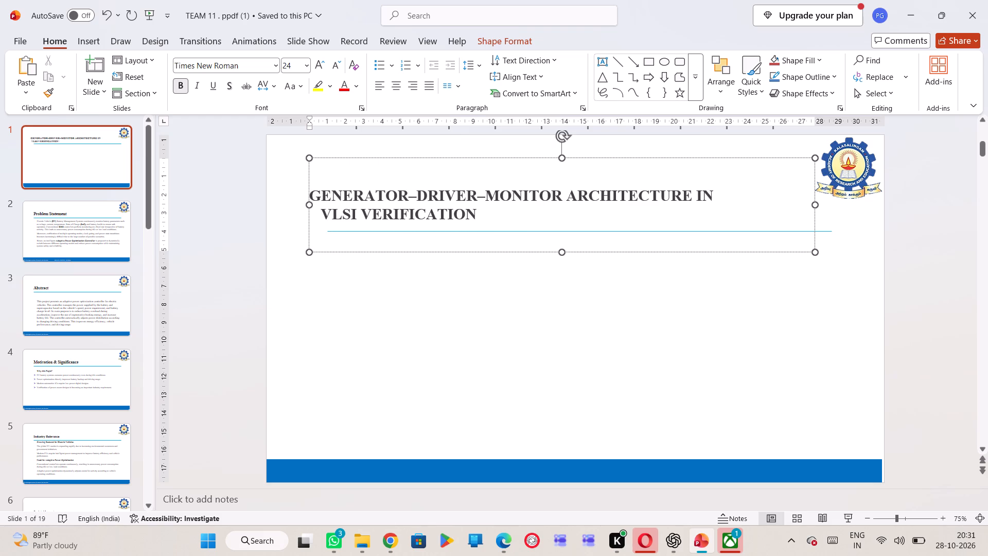
Indent the heading's first line with leading spaces so that "GENERATOR" starts about 1.5 cm in.
click(311, 197)
key(n)
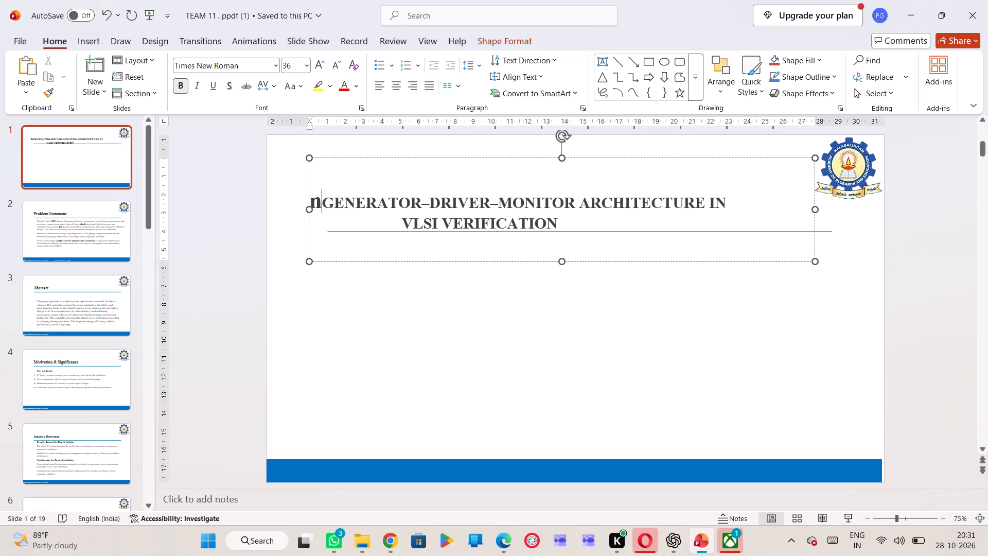
key(BackSpace)
key(space)
key(space)
key(space)
key(space)
key(space)
key(space)
key(space)
key(space)
key(space)
key(space)
key(space)
key(space)
key(space)
key(space)
key(space)
key(space)
key(space)
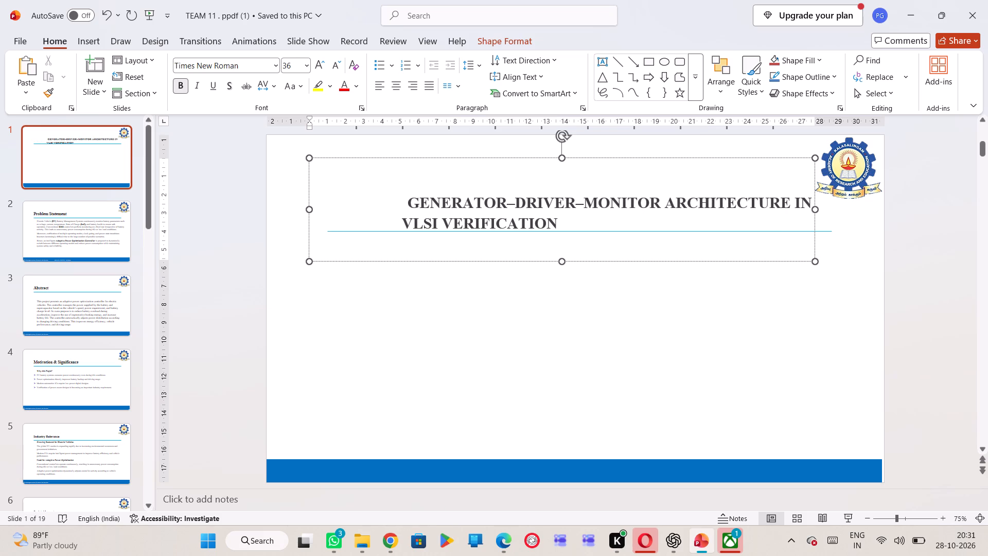
key(BackSpace)
key(BackSpace)
key(BackSpace)
key(BackSpace)
key(BackSpace)
key(BackSpace)
key(BackSpace)
key(BackSpace)
key(BackSpace)
key(BackSpace)
key(BackSpace)
key(BackSpace)
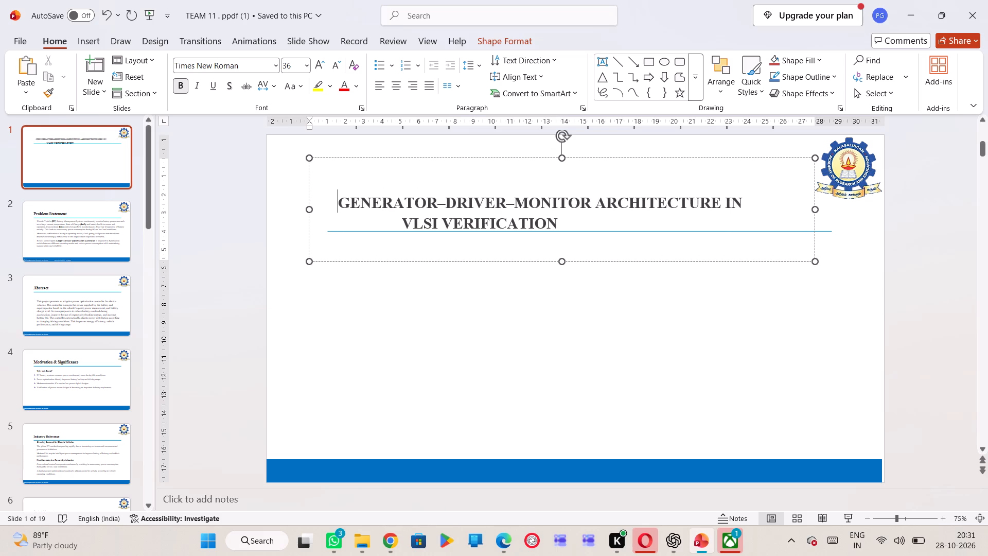
Add more leading spaces before "VLSI VERIFICATION" so it sits roughly centred beneath the heading's first line.
click(398, 225)
key(space)
key(space)
key(space)
key(space)
key(space)
key(space)
key(space)
key(space)
key(space)
key(space)
key(space)
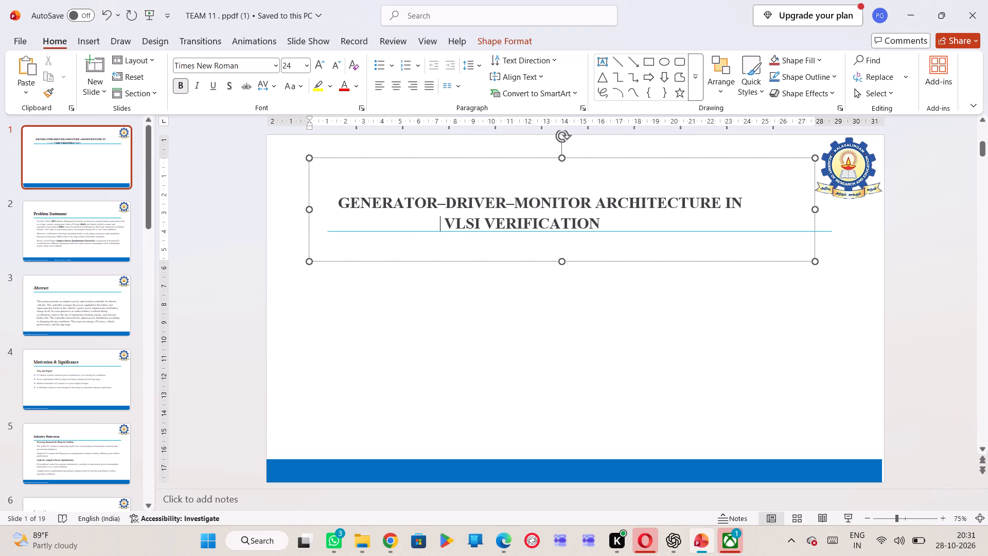
Shorten the title box from its lower edge to the divider line and deselect it.
drag(562, 260, 560, 255)
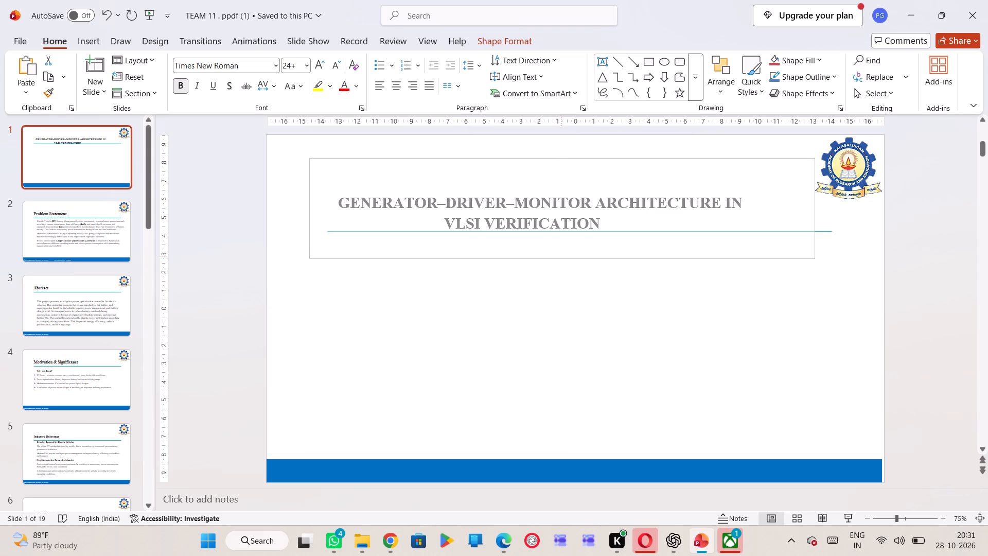
drag(560, 255, 552, 232)
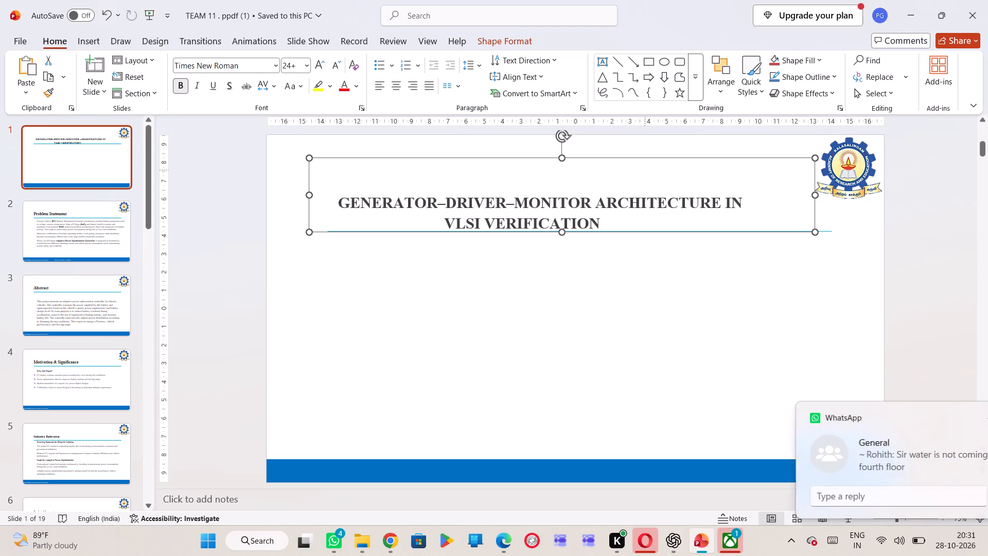
click(692, 171)
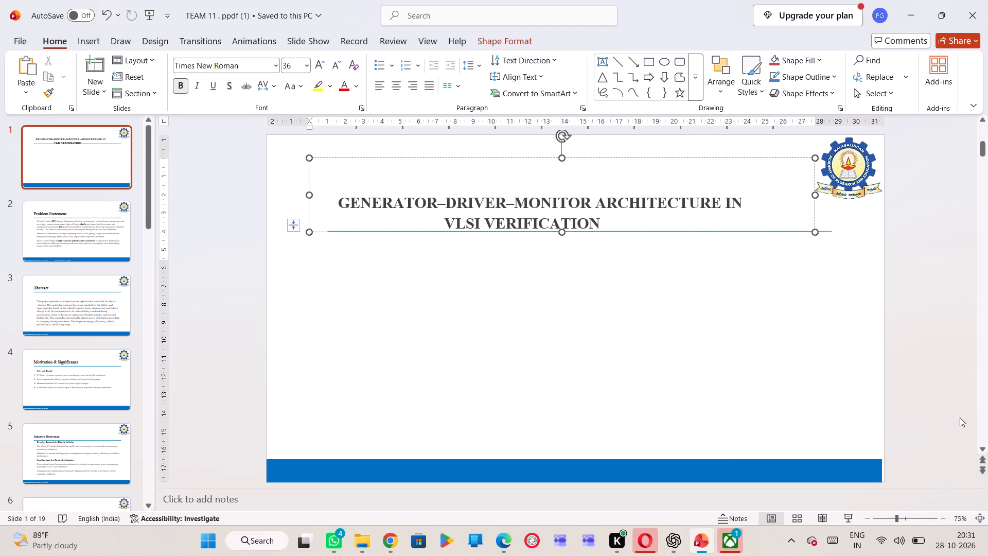
click(545, 271)
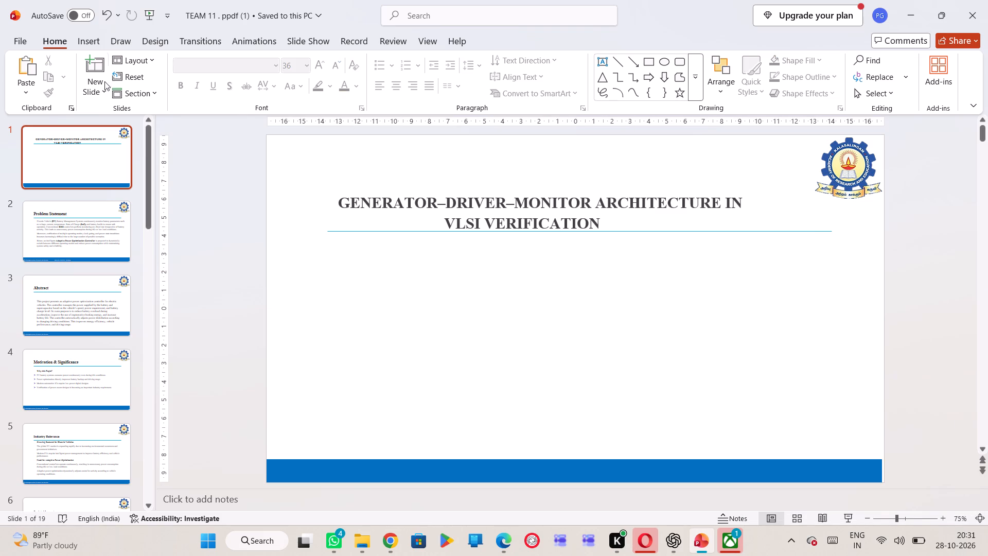
click(372, 298)
click(415, 295)
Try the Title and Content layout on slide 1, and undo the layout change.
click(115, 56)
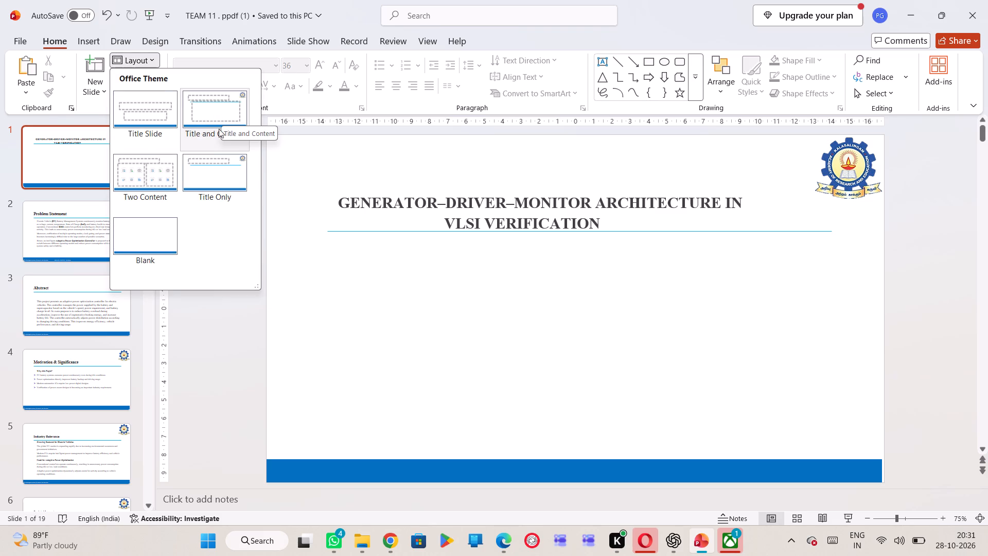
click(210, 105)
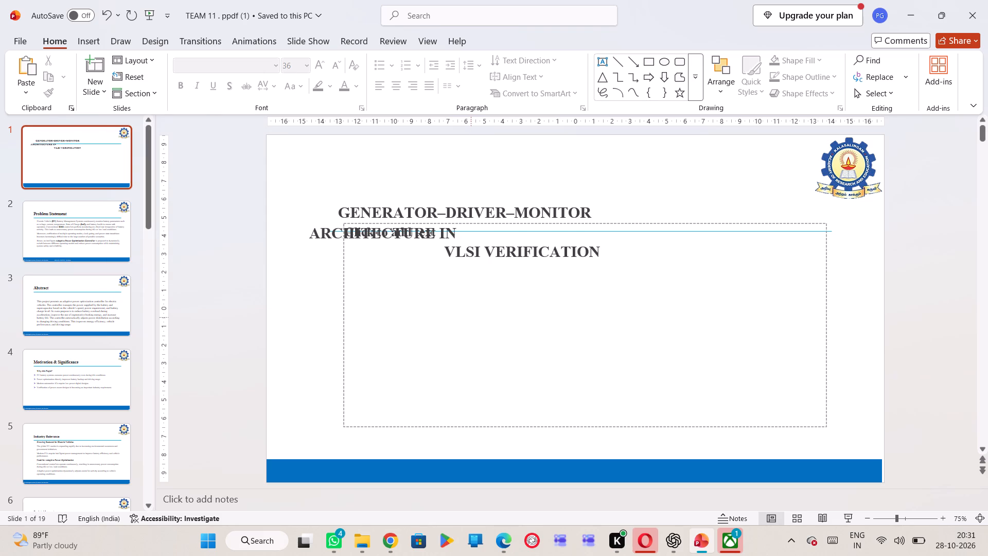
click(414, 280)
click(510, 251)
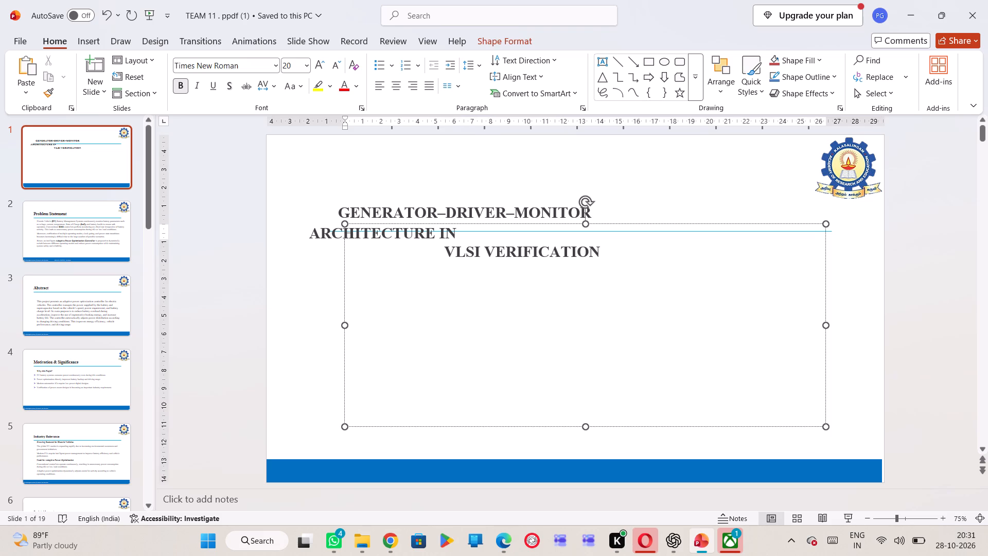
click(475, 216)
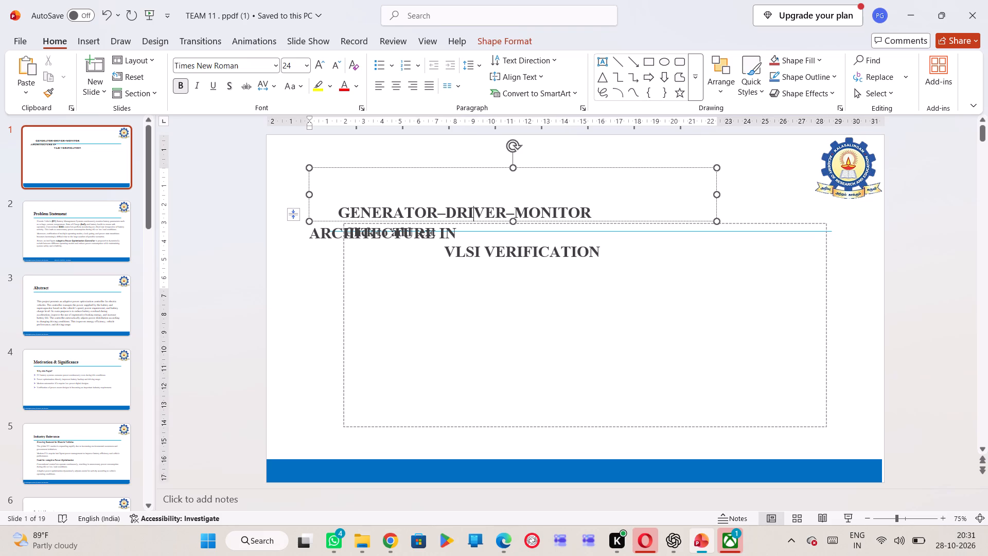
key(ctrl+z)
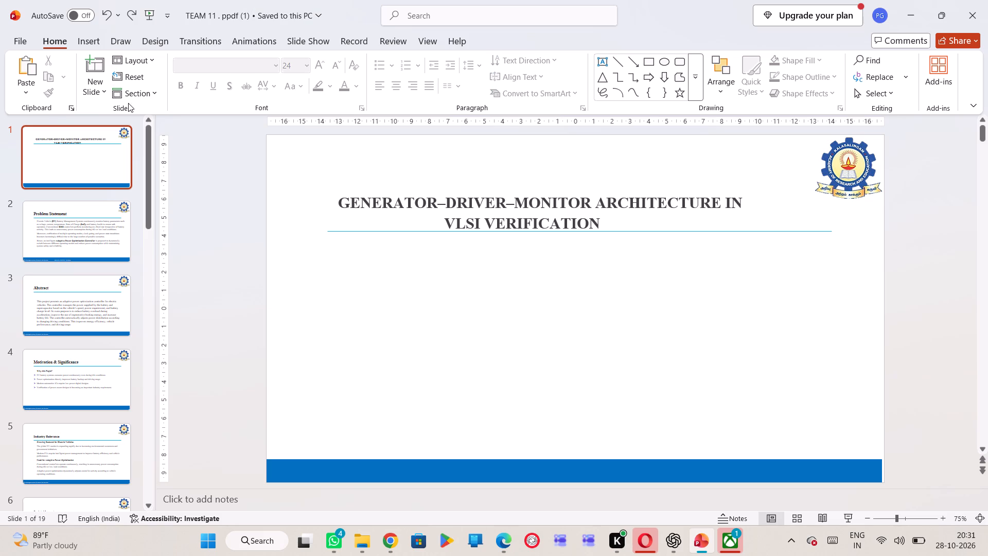
Add a section starting at slide 1 and keep its default name.
click(152, 91)
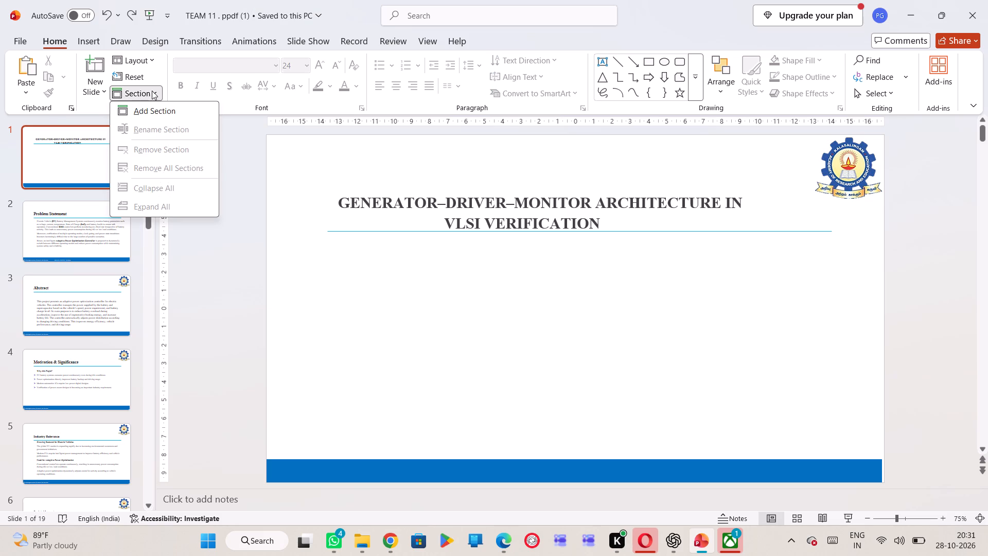
click(123, 108)
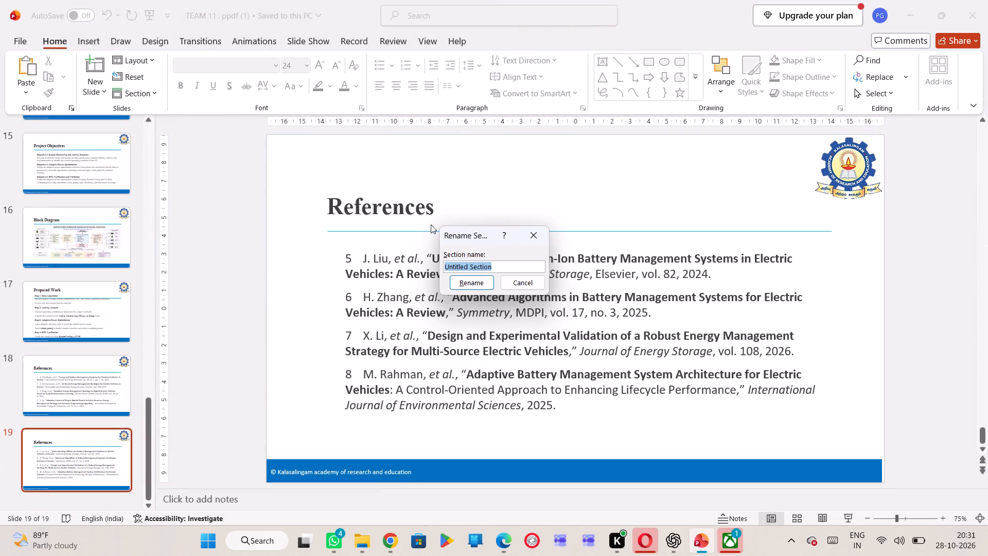
click(521, 281)
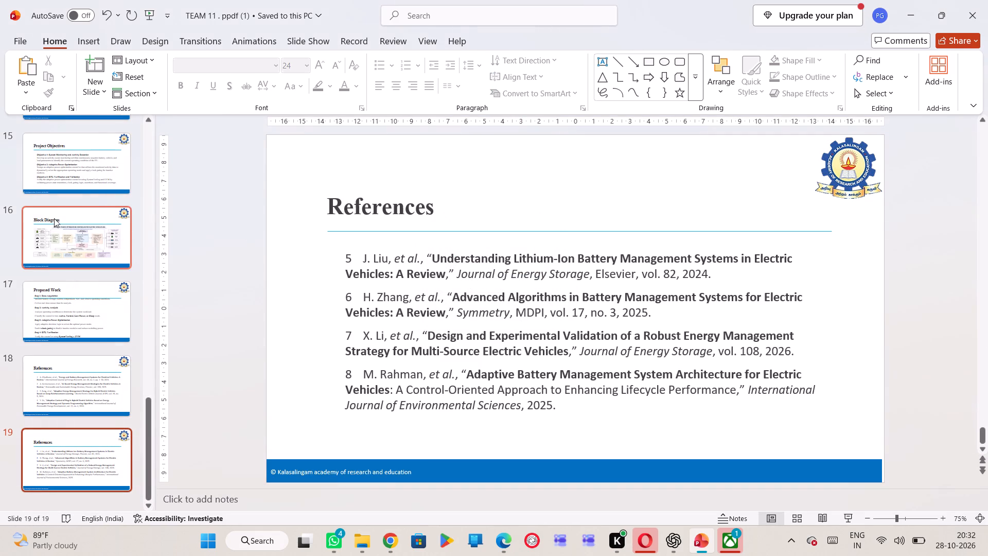
Insert a new slide with the Two Content layout directly after slide 1.
scroll(54, 218, up, 5)
click(72, 168)
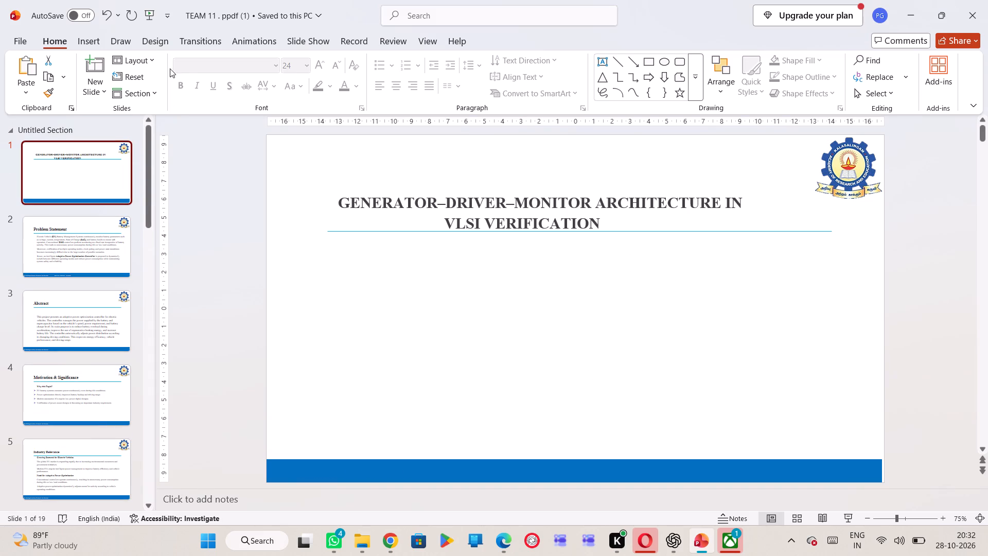
click(97, 85)
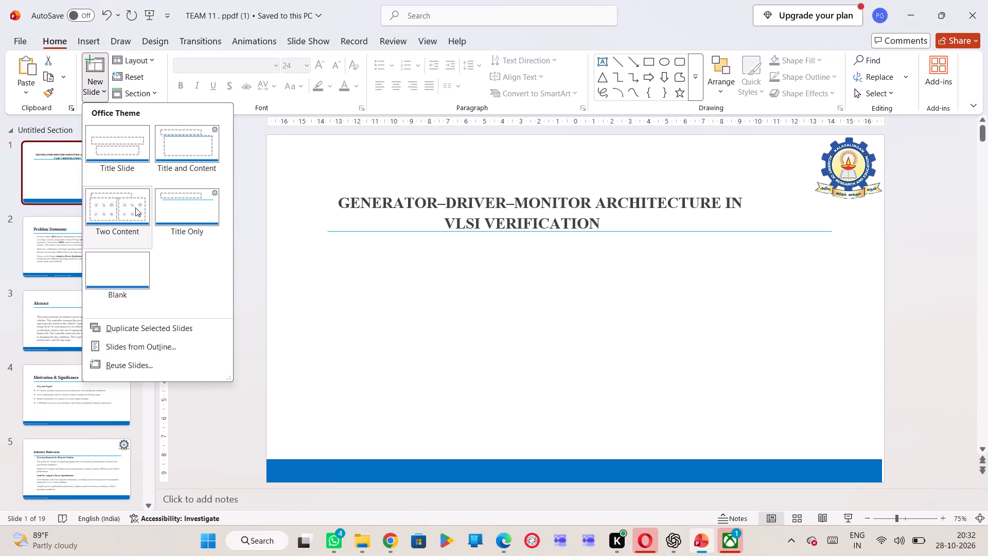
click(130, 207)
Delete the right-hand content placeholder from the new slide 2.
click(638, 301)
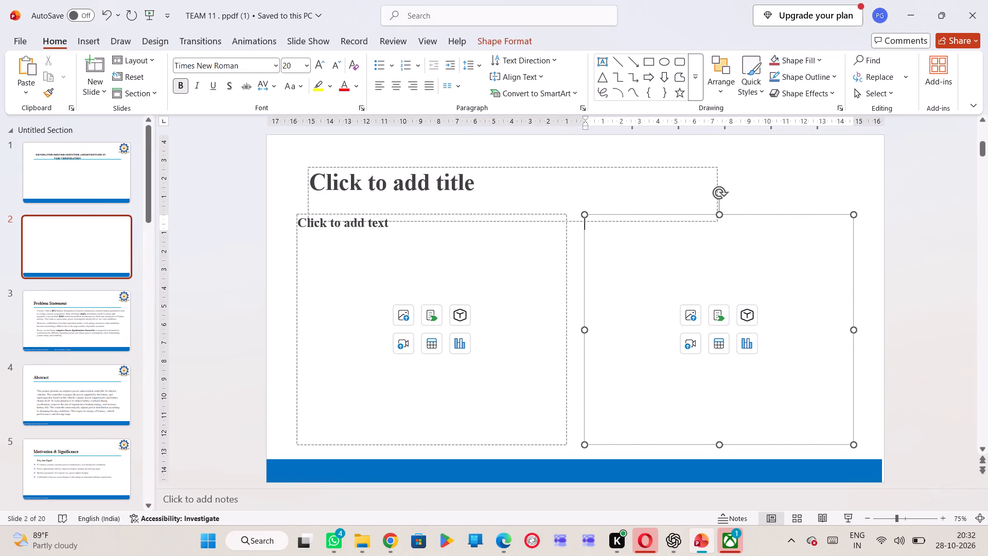
key(Delete)
key(Delete)
click(777, 214)
key(Delete)
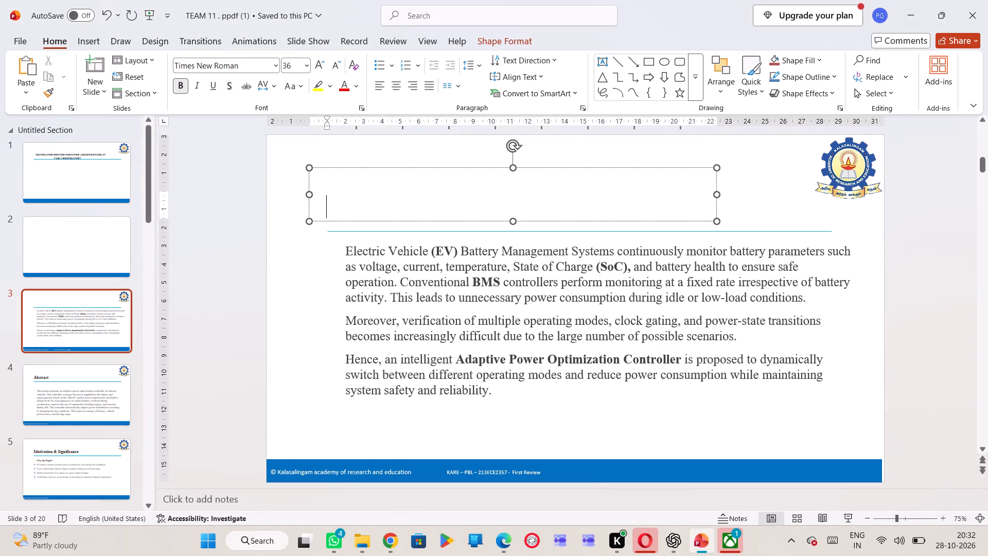
click(498, 204)
key(ctrl+v)
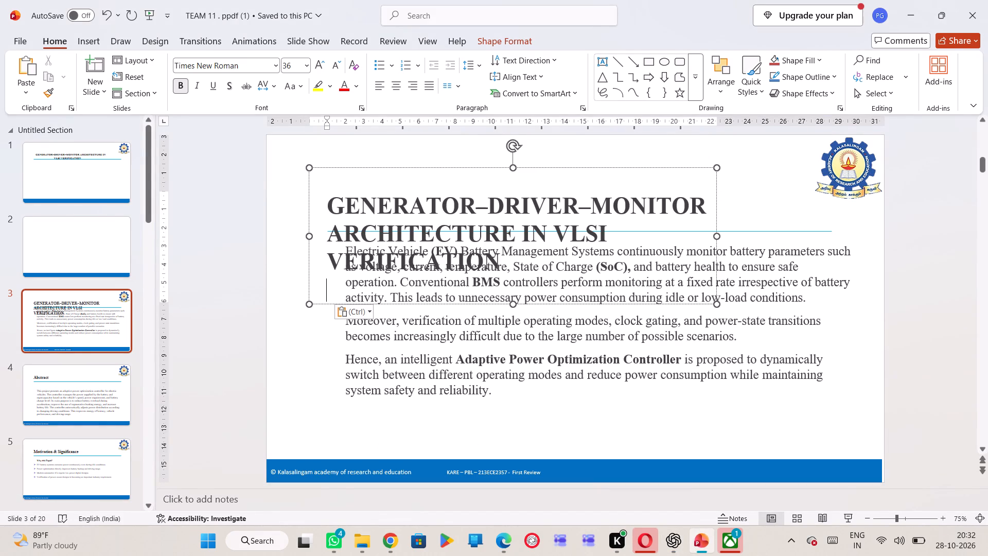
Set the font size of the whole pasted title on slide 3 to 24.
drag(508, 252, 343, 208)
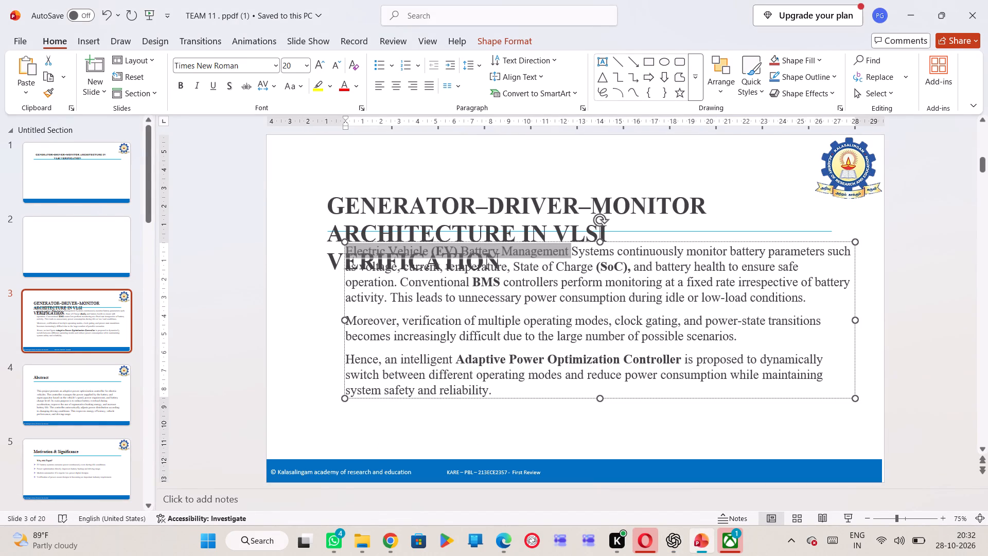
drag(343, 208, 344, 209)
click(340, 214)
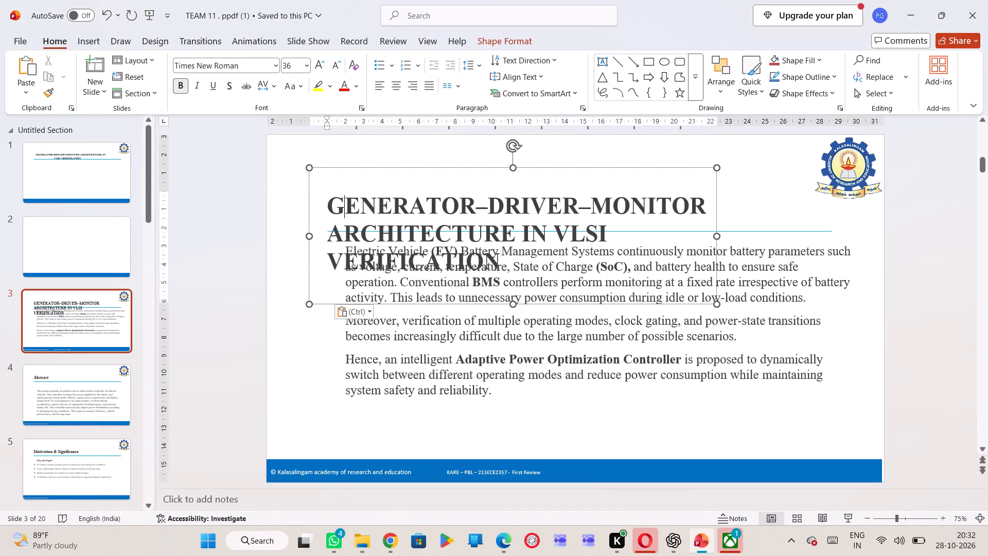
drag(325, 200, 484, 260)
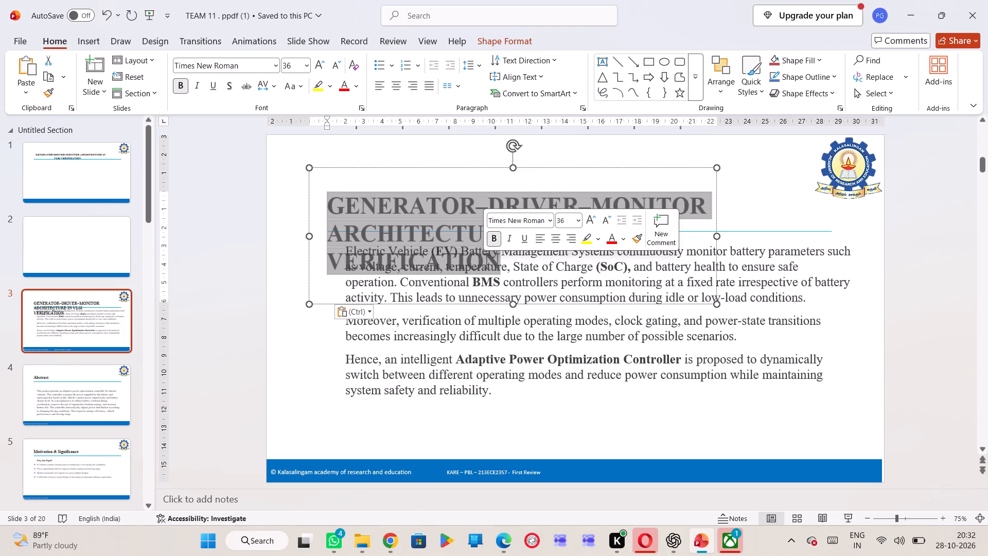
click(571, 218)
text(24)
key(Return)
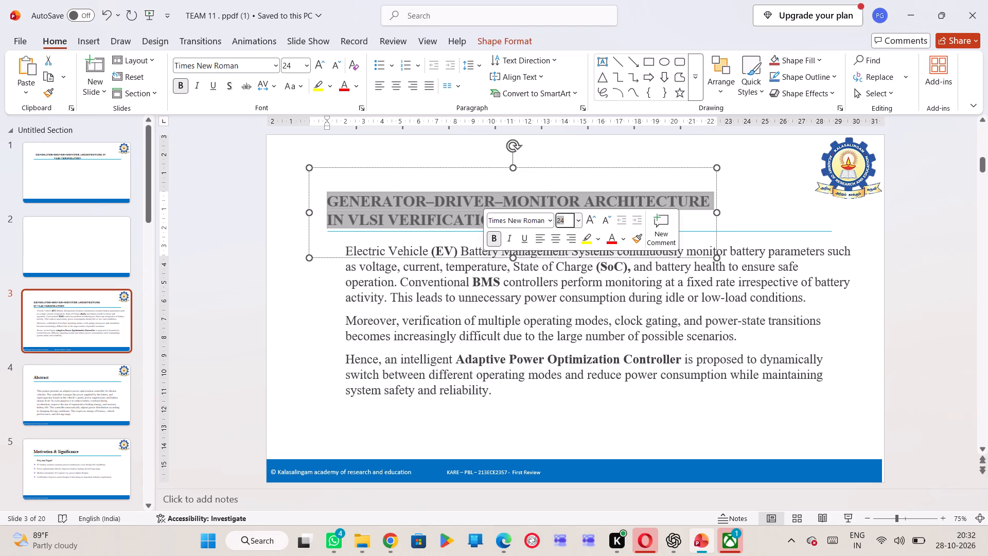
click(652, 175)
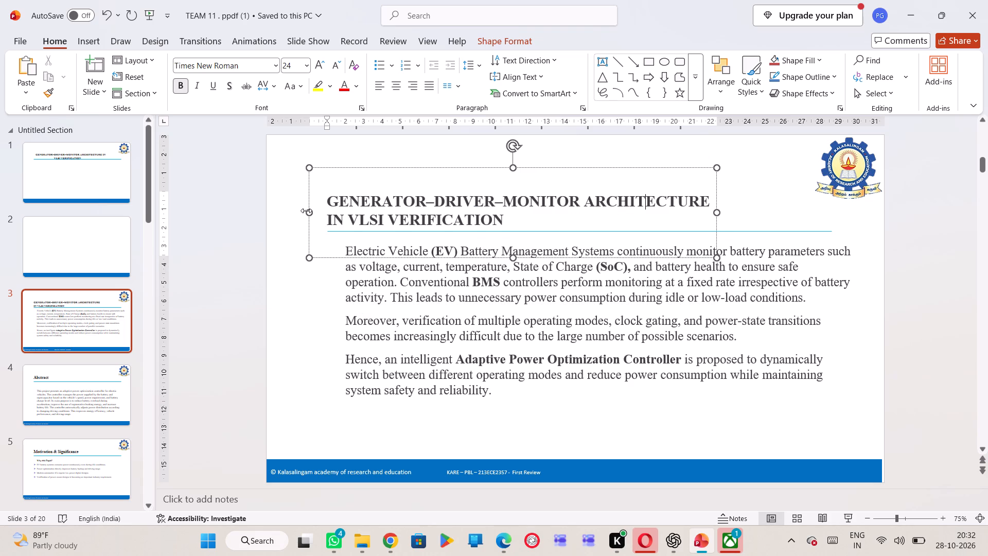
Narrow slide 3's title box by moving its left edge slightly inward, in line with the body text.
drag(308, 213, 381, 206)
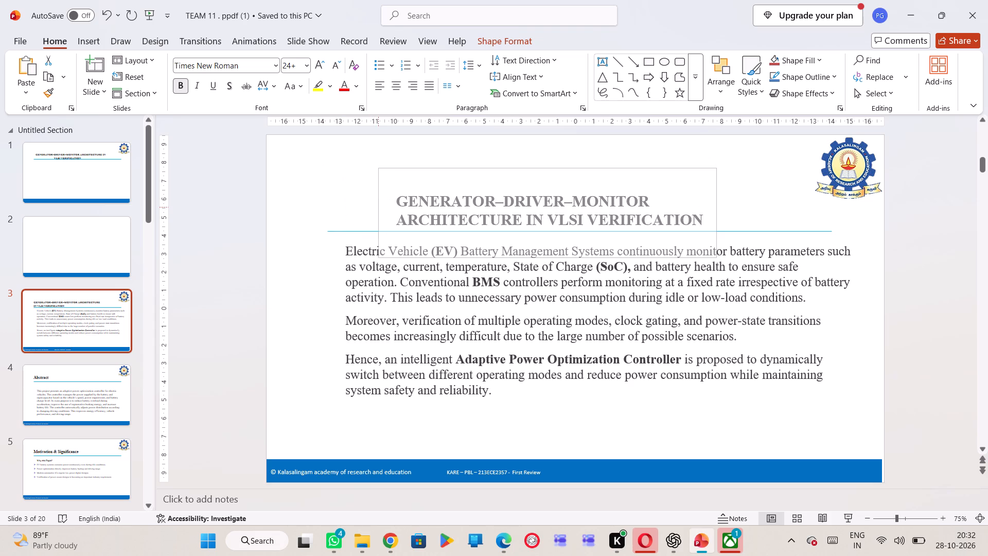
drag(381, 206, 404, 198)
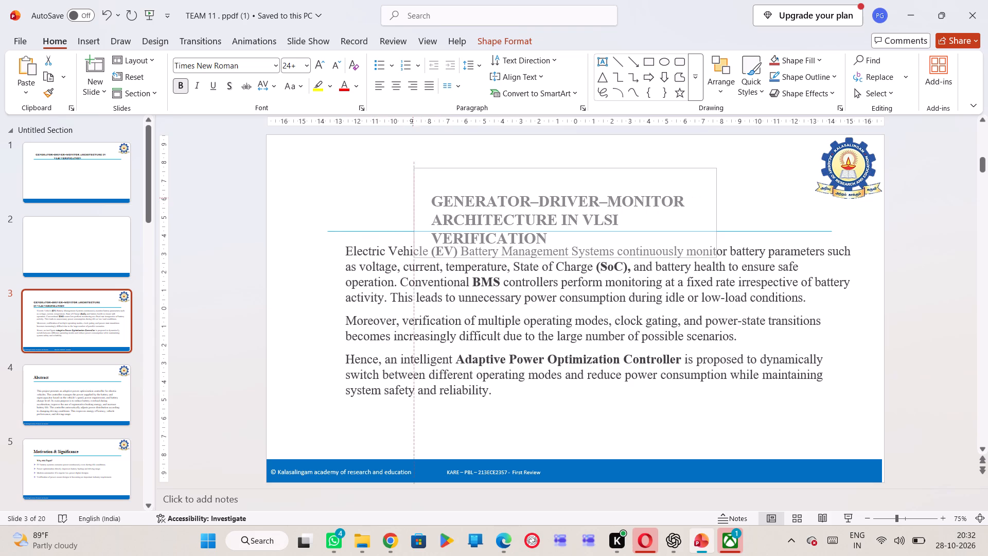
drag(404, 198, 344, 194)
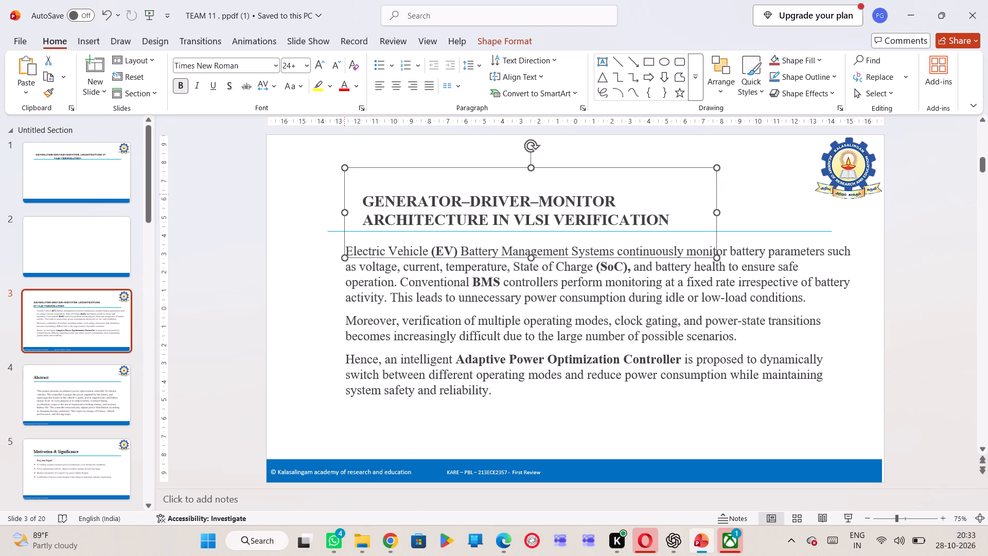
Indent the title's first line on slide 3 with eight spaces before "GENERATOR".
click(360, 200)
key(space)
key(space)
key(space)
key(space)
key(space)
key(space)
key(space)
key(space)
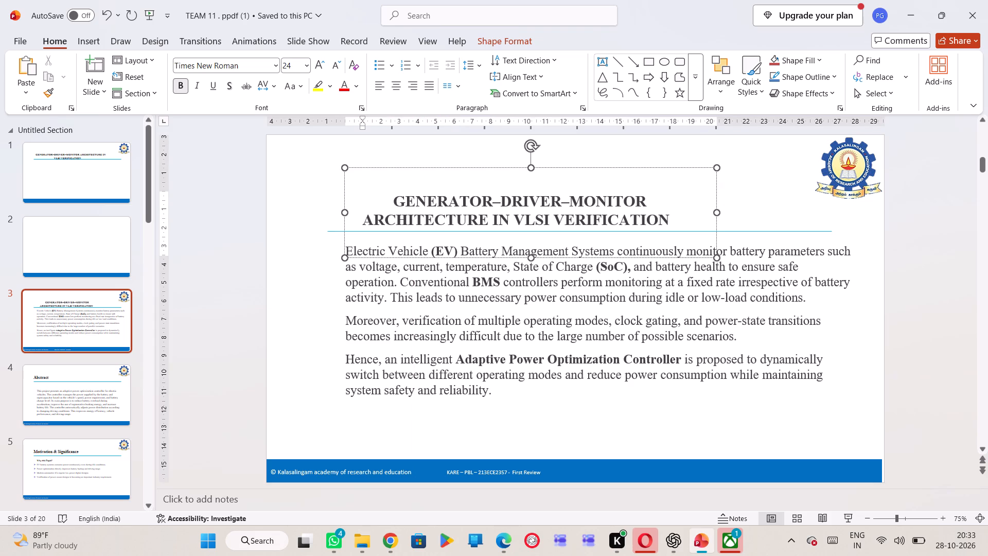
Widen the title box toward the logo, break the line before "VLSI VERIFICATION", and indent that second line with spaces toward the centre.
drag(717, 213, 802, 201)
click(369, 220)
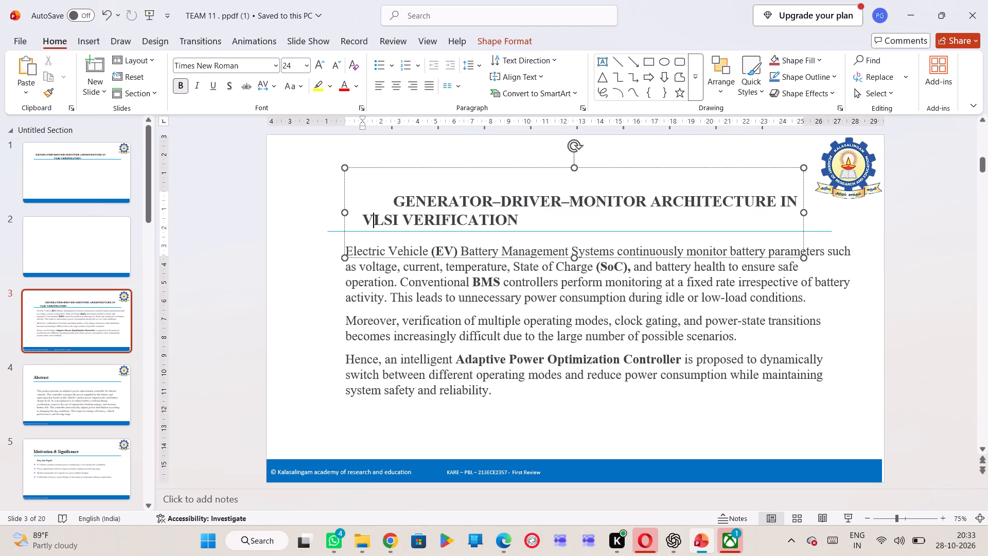
click(362, 220)
key(space)
key(space)
key(space)
key(space)
key(space)
key(space)
key(space)
key(Return)
key(space)
key(space)
key(space)
key(space)
key(space)
key(space)
key(space)
key(space)
key(space)
key(space)
key(space)
key(space)
key(space)
key(space)
key(space)
key(space)
key(space)
key(space)
key(space)
key(space)
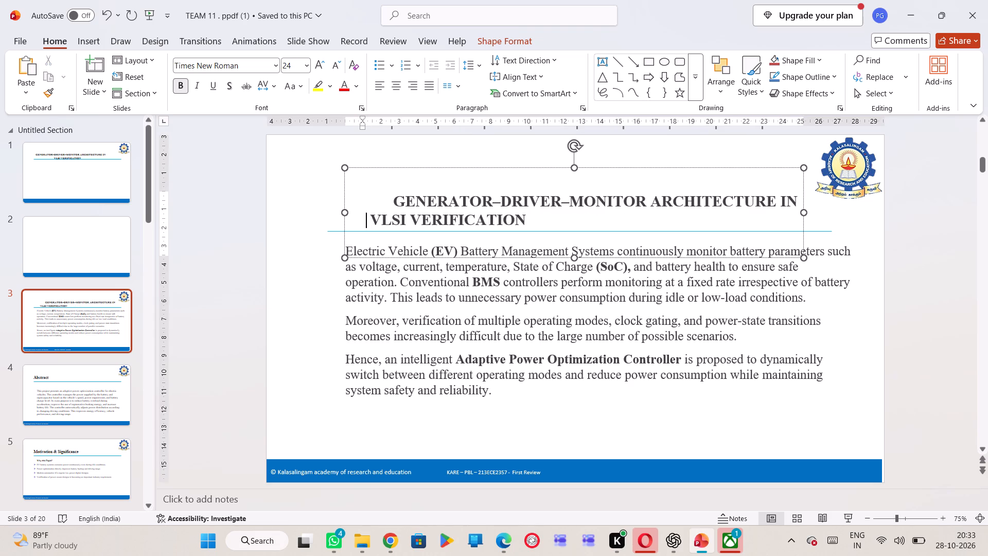
key(space)
key(space)
key(space)
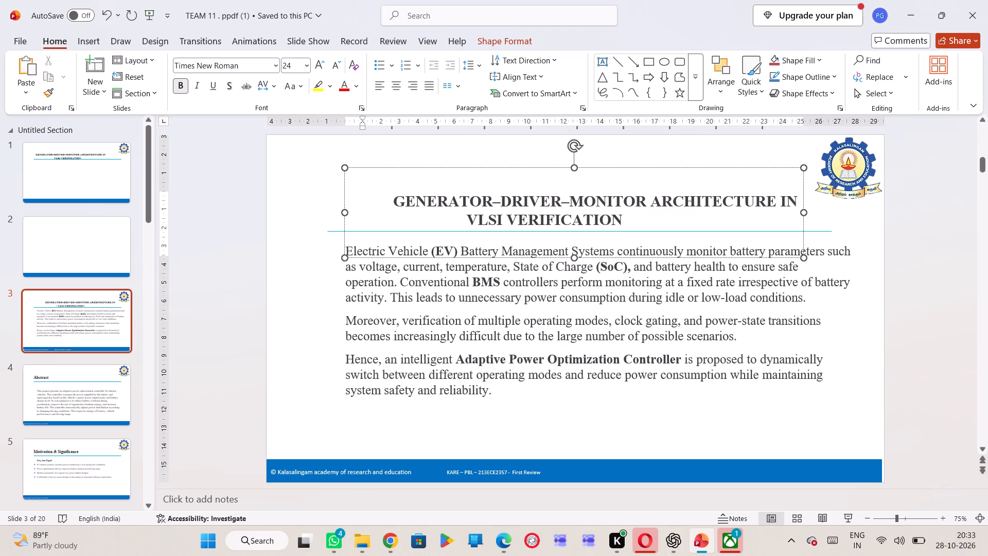
Extend the left edge of slide 3's title box outward to just beyond the start of the underline.
drag(344, 213, 330, 216)
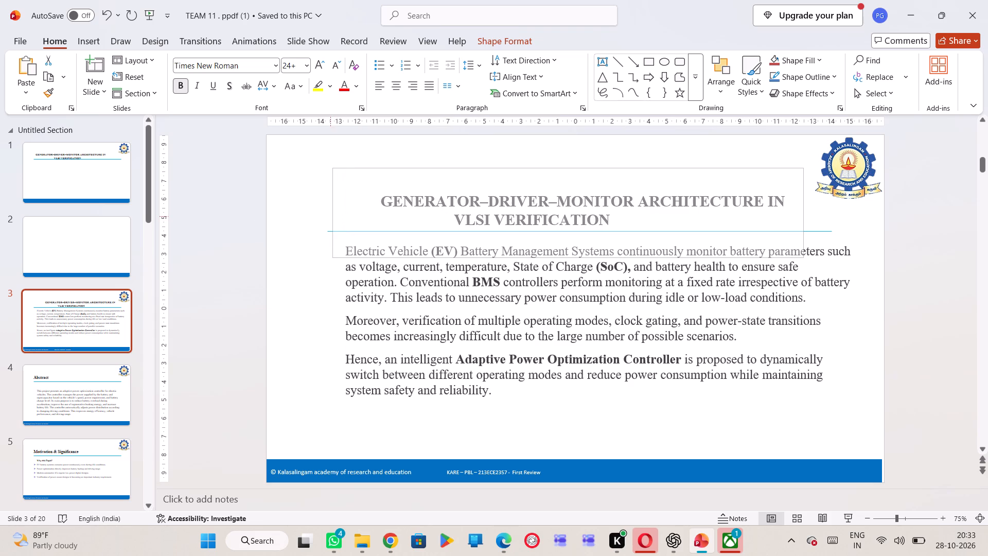
drag(330, 216, 320, 215)
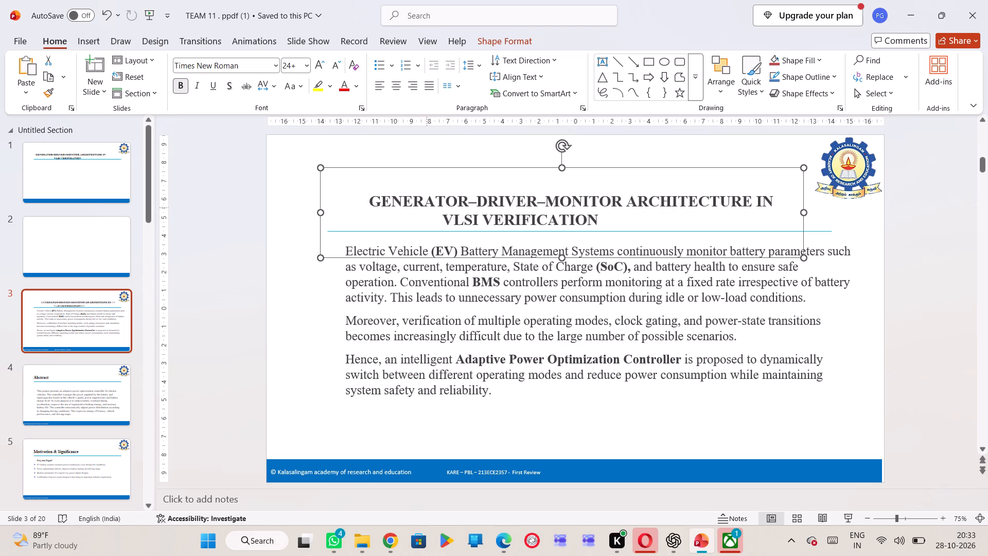
Preview slides 1 and 3 in the slide show to compare their title placement, and return to editing slide 3.
click(148, 17)
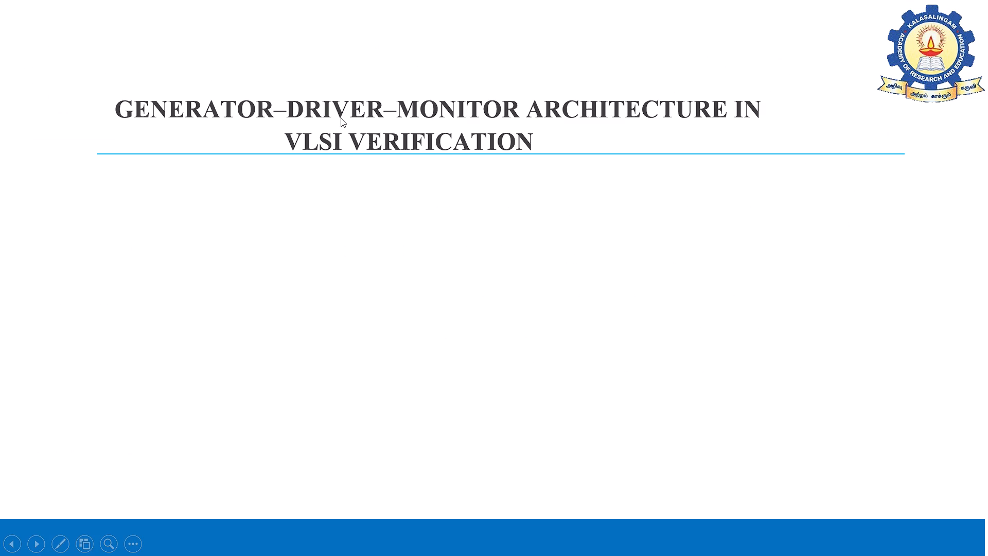
key(Delete)
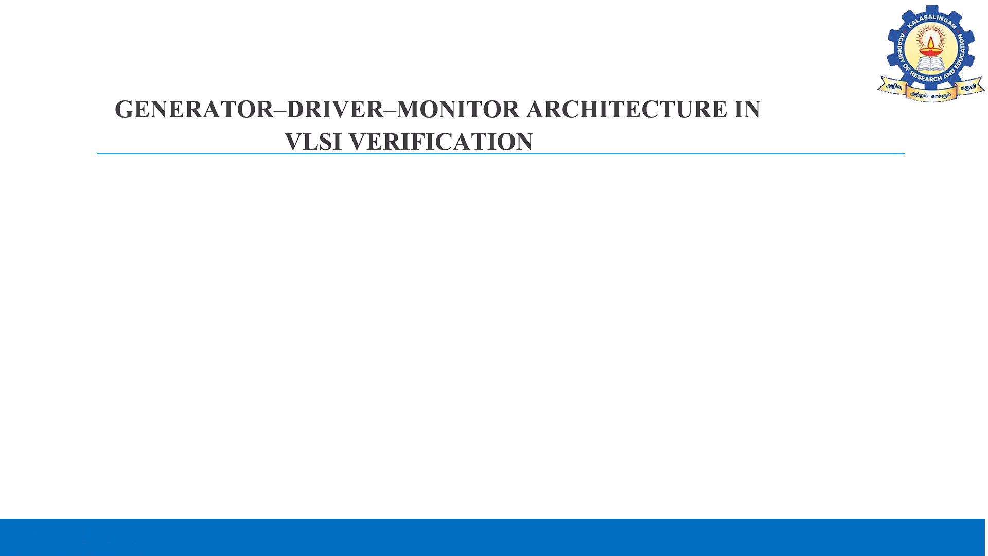
key(Escape)
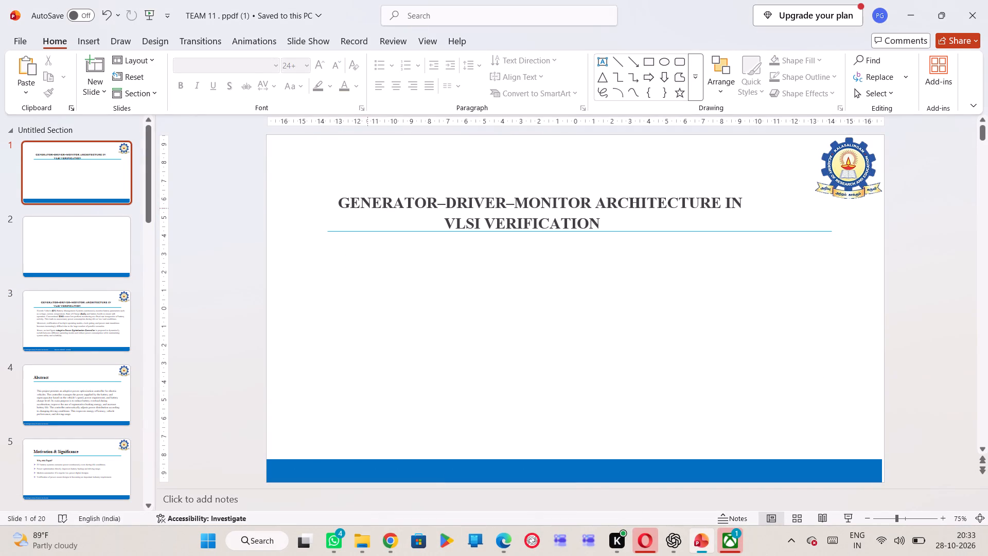
click(102, 313)
click(393, 200)
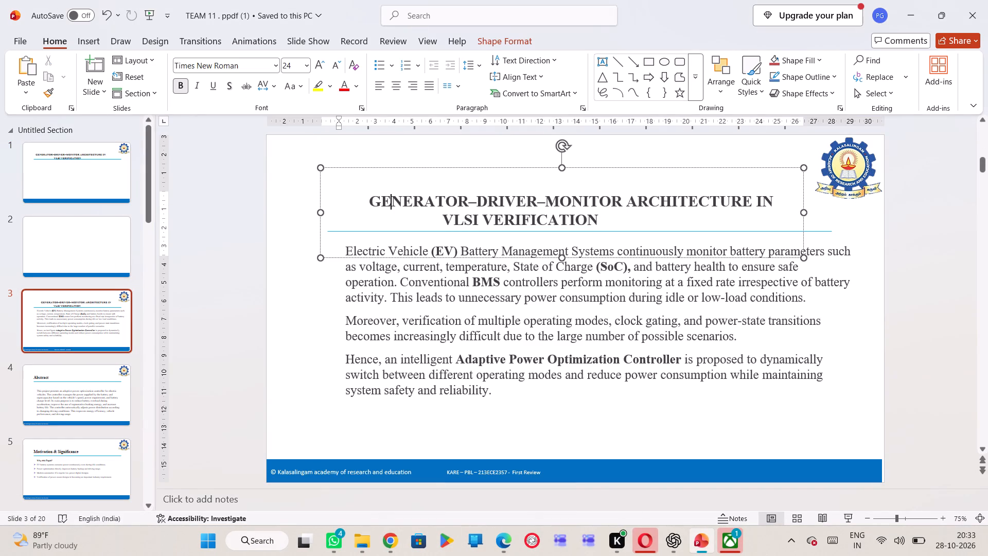
click(149, 16)
key(Right)
key(Right)
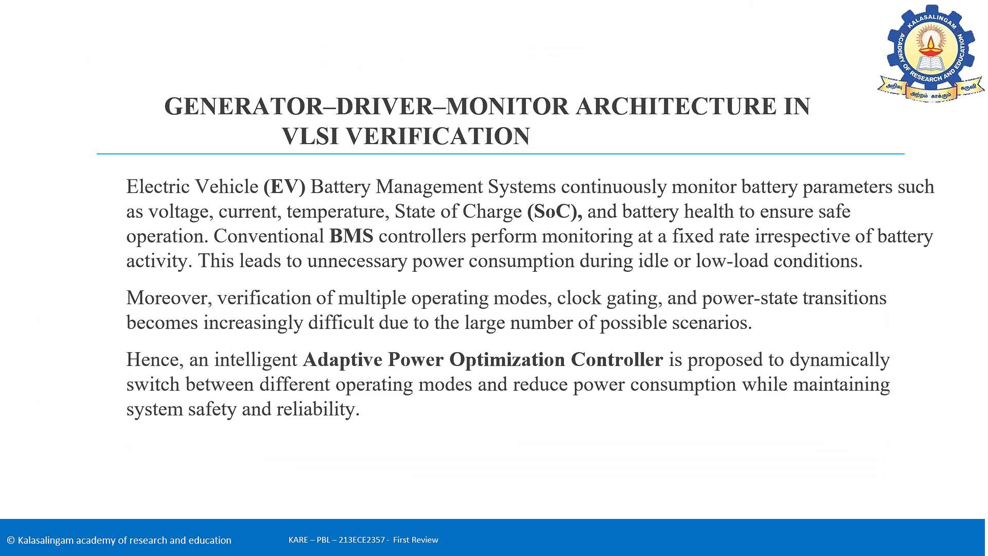
key(Escape)
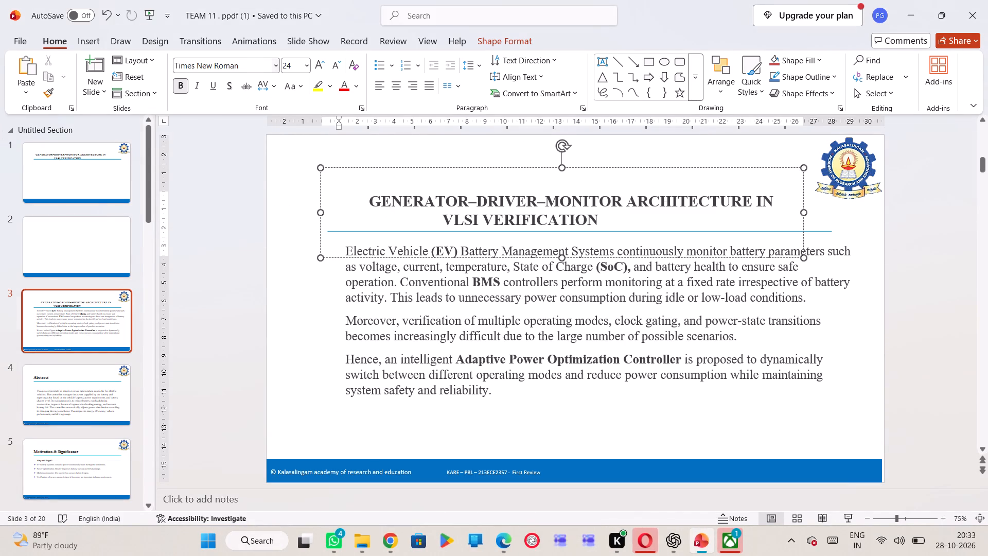
Add eight spaces before "VLSI VERIFICATION" in slide 3's title to move the second line closer to centre.
click(444, 217)
key(space)
key(space)
key(space)
key(space)
key(space)
key(space)
key(space)
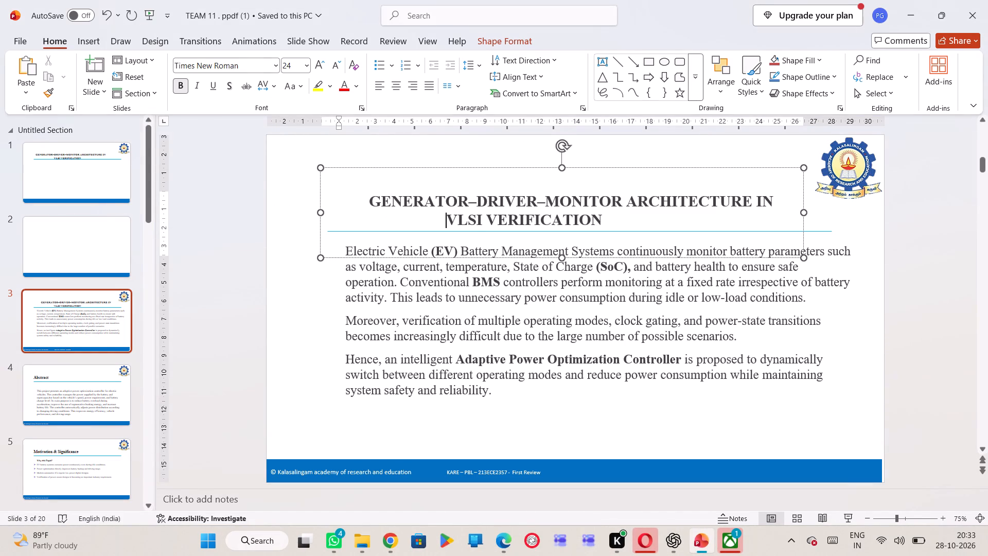
key(space)
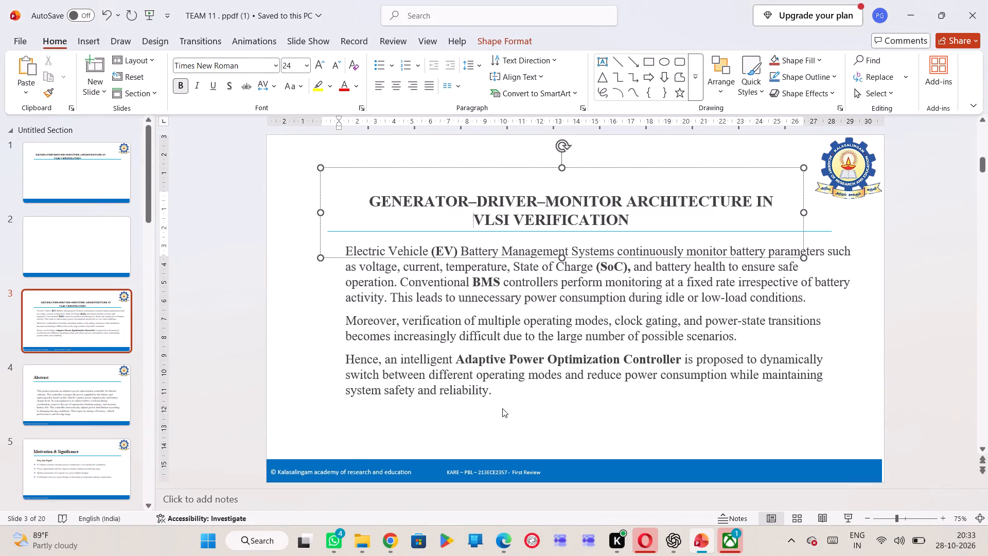
click(493, 357)
drag(499, 390, 436, 355)
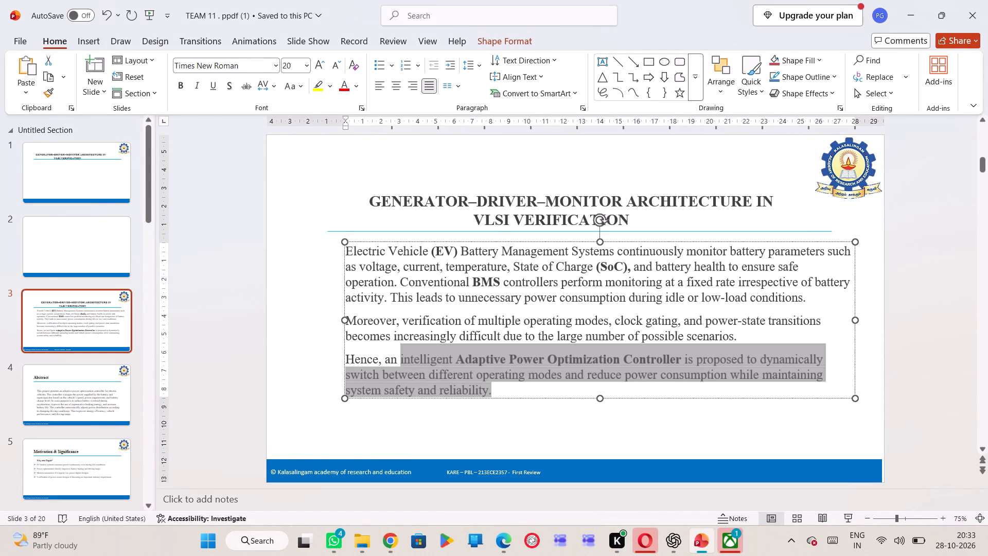
drag(436, 355, 356, 245)
click(357, 252)
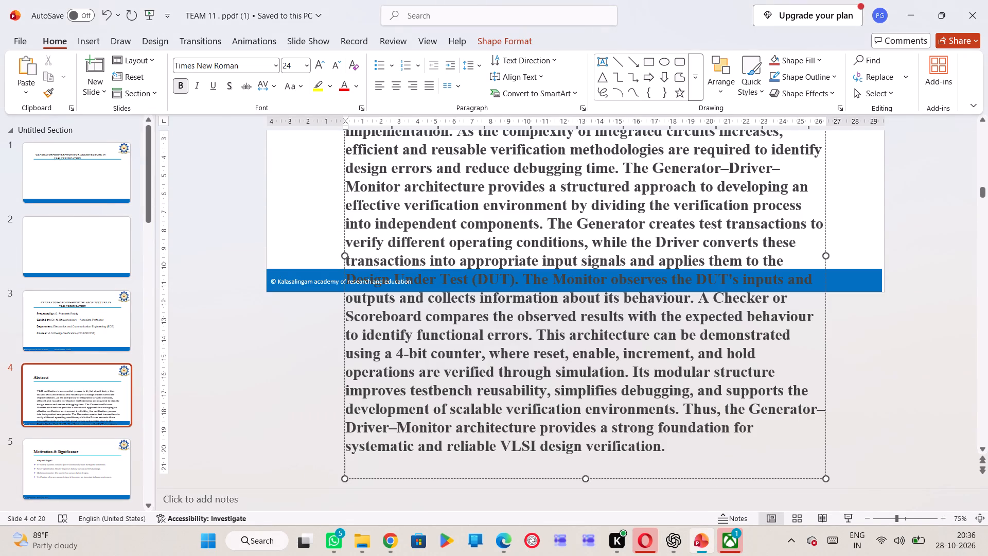
Remove the bold formatting from the whole pasted abstract paragraph on slide 4.
double_click(677, 454)
triple_click(677, 454)
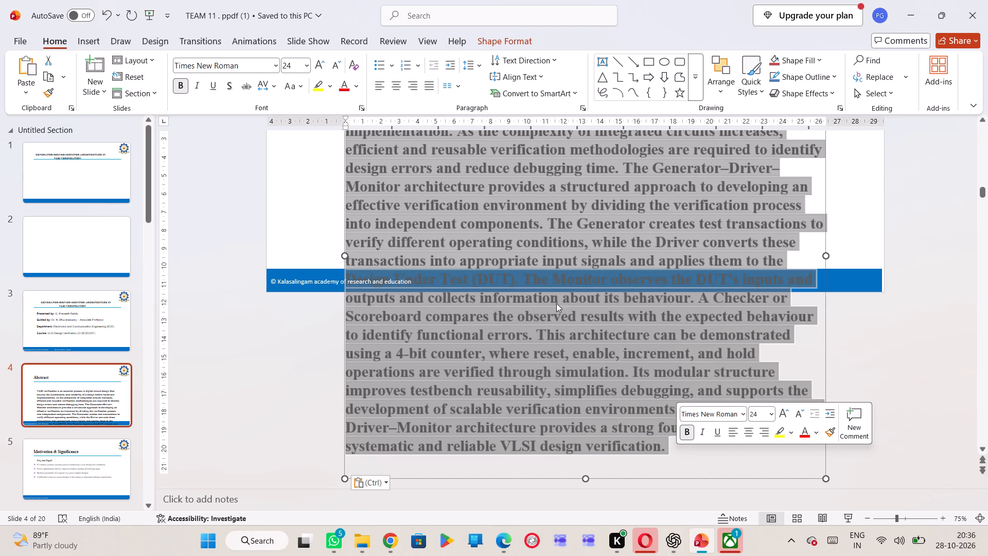
click(178, 82)
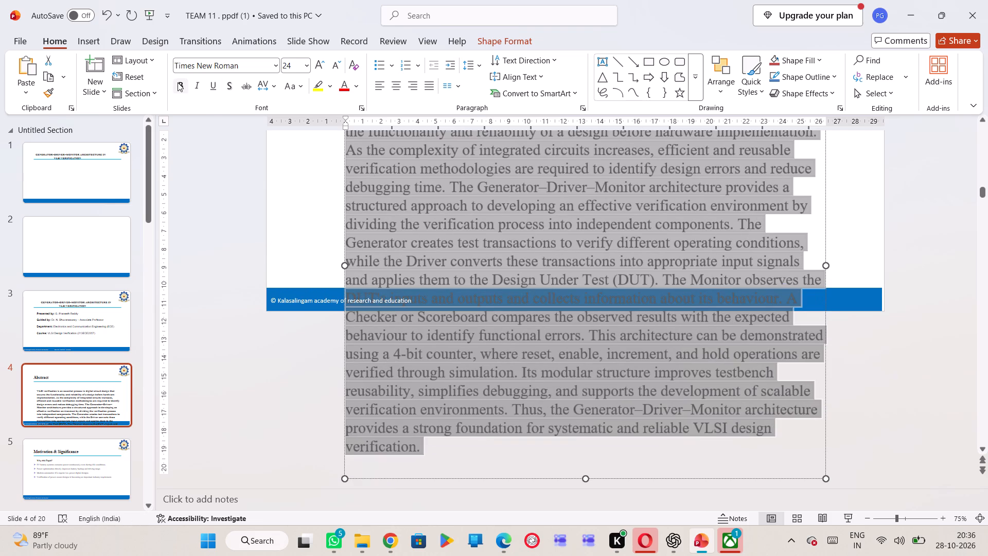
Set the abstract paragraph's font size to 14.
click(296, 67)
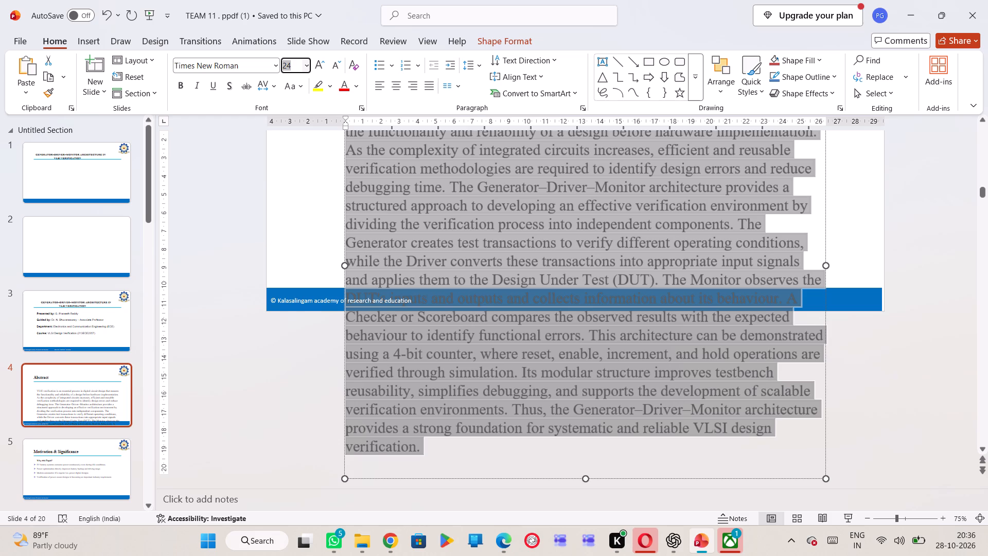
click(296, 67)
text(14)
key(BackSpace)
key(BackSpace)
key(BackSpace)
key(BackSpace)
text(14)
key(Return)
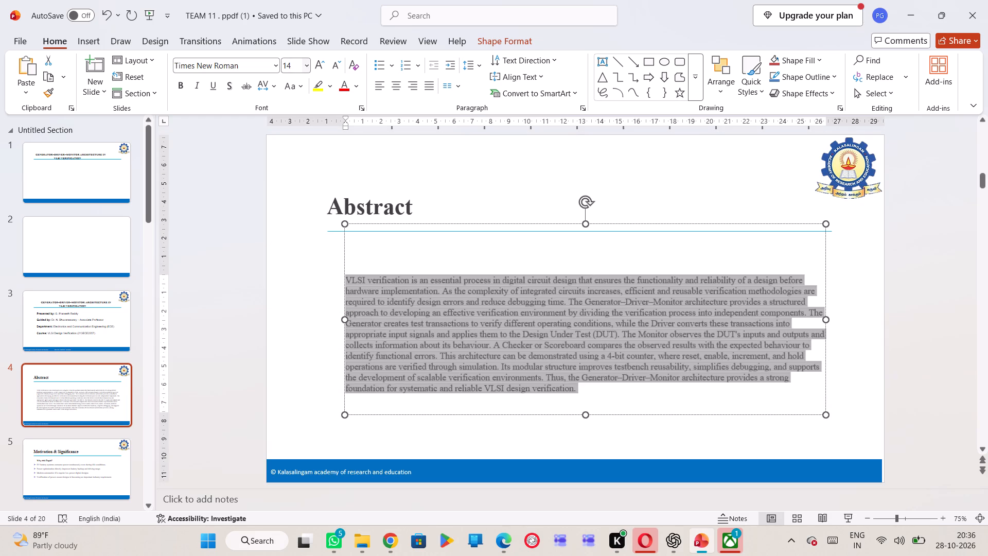
Set the abstract paragraph's font size to 20 and justify its text.
click(295, 66)
text(20)
key(Return)
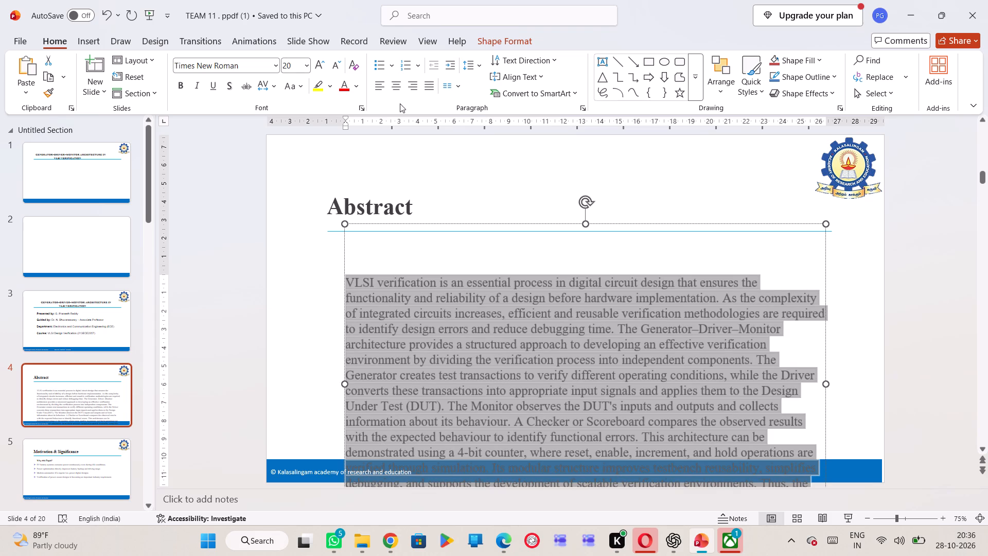
click(429, 83)
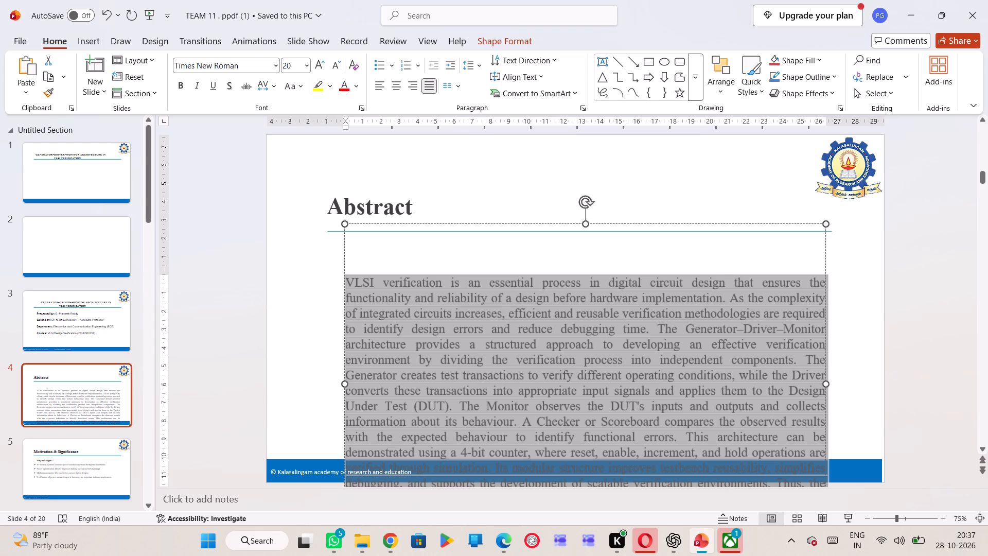
click(480, 260)
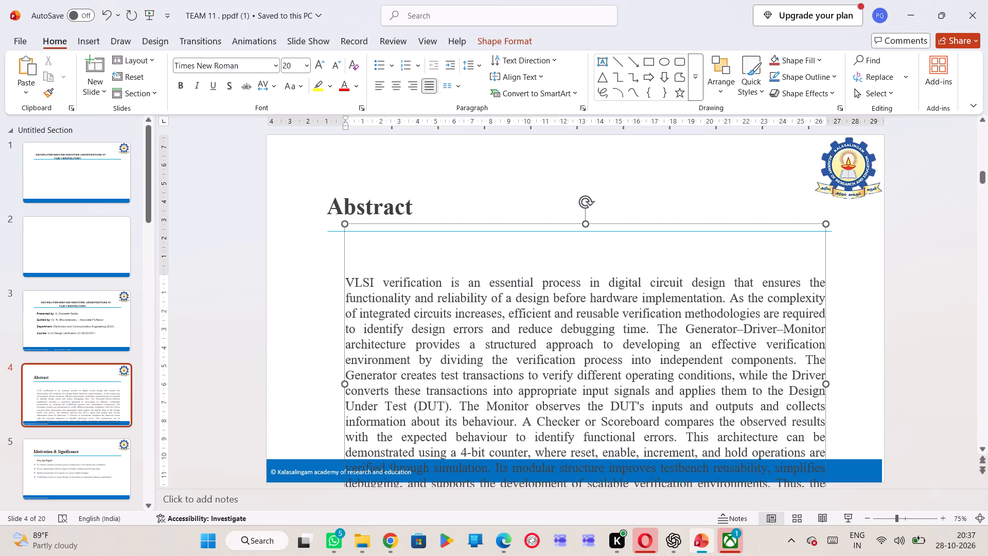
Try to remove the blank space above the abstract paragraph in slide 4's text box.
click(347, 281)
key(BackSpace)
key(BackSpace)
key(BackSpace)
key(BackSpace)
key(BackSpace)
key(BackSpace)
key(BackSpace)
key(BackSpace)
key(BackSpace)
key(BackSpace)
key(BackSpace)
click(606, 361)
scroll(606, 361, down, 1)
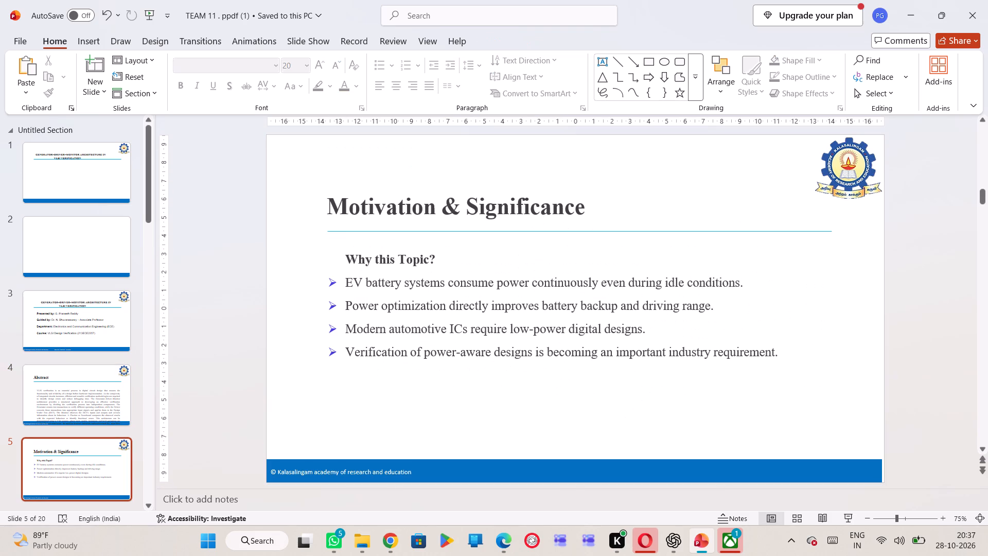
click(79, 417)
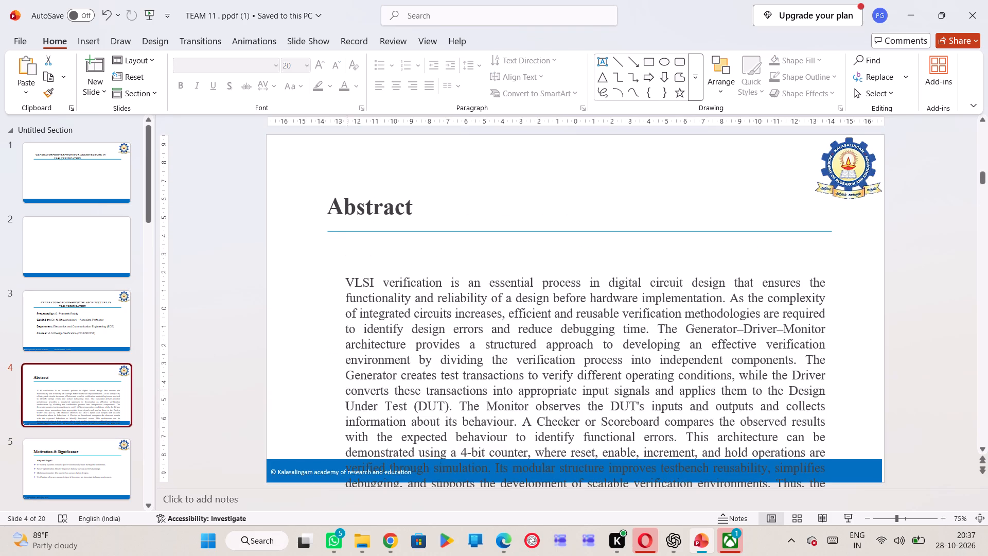
Delete blank slide 2 and title-only slide 1 so the slide with presenter and guide details comes first.
click(103, 248)
key(Delete)
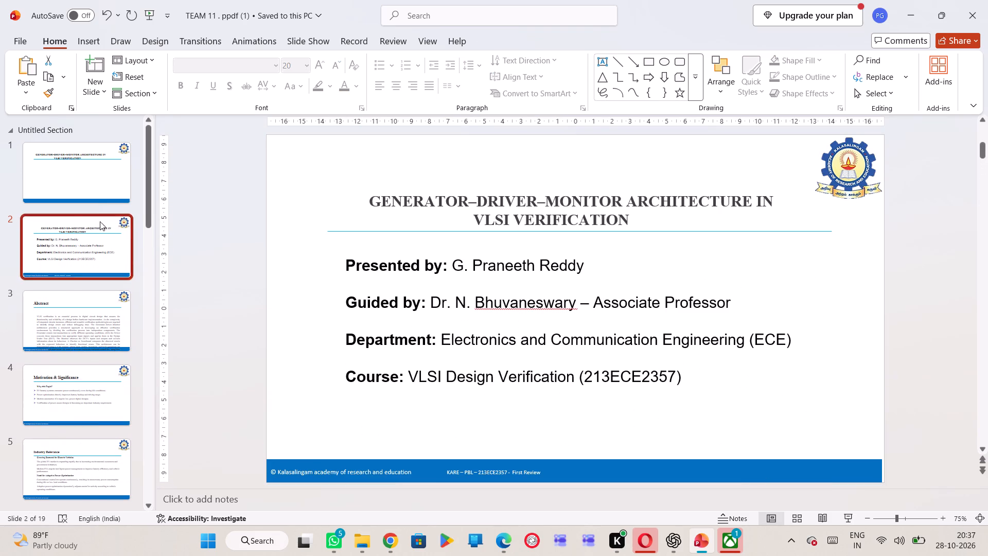
click(89, 187)
key(Delete)
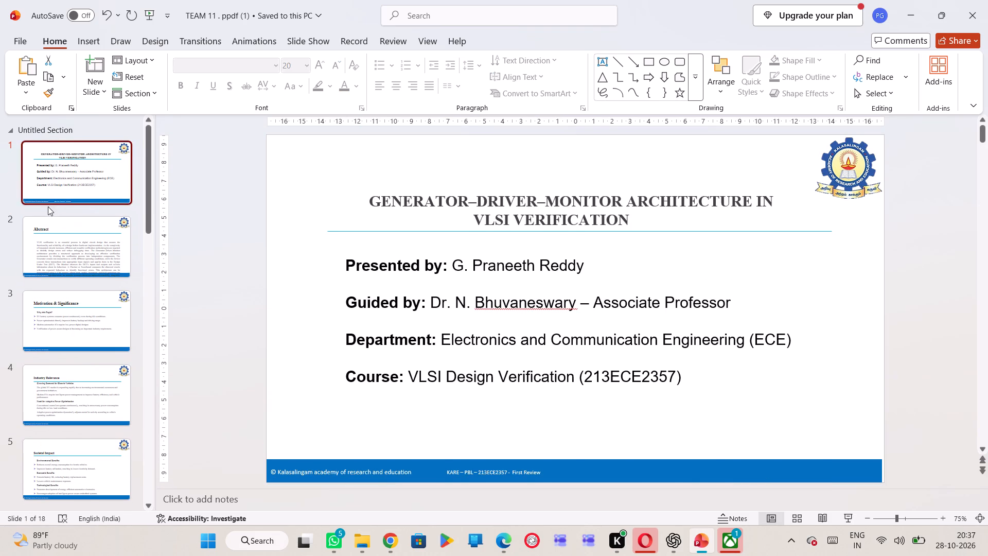
Move the abstract text box on slide 2 up so its paragraph begins at the line under the heading.
click(67, 237)
click(590, 490)
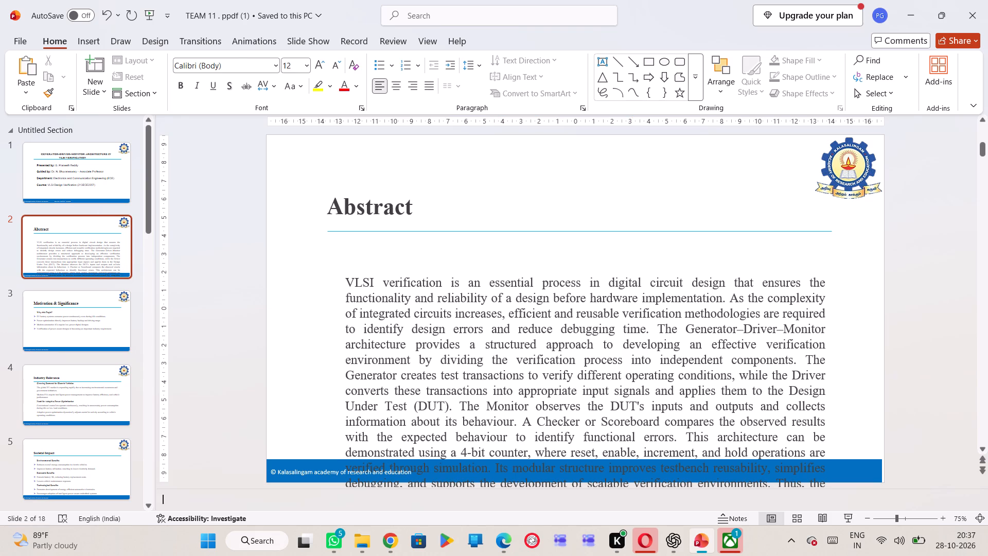
click(585, 465)
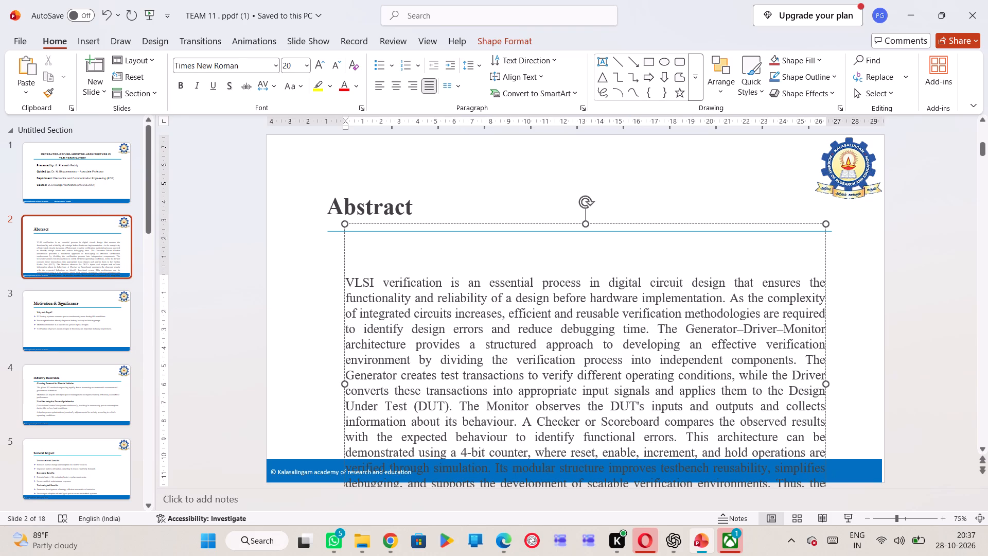
scroll(670, 443, down, 1)
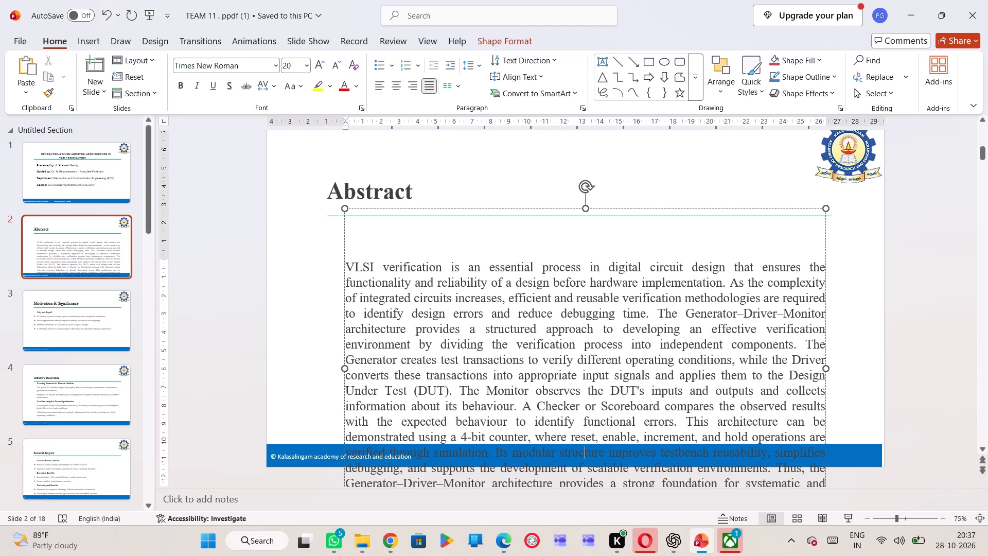
scroll(670, 443, down, 1)
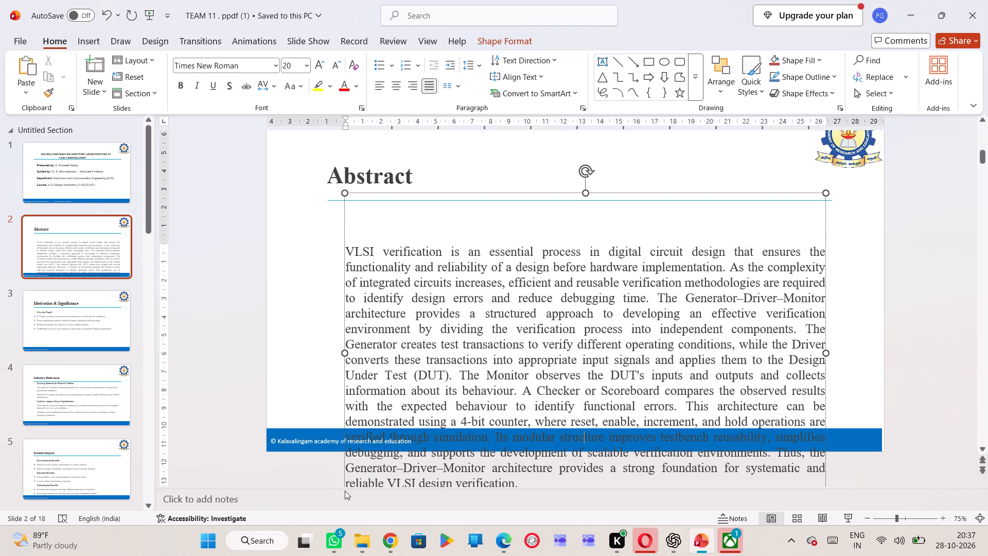
drag(345, 486, 342, 460)
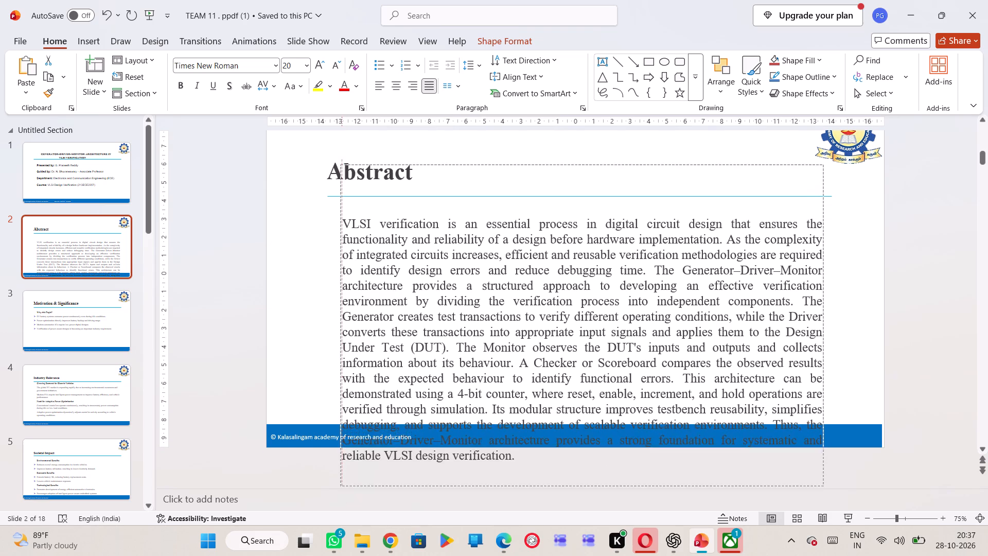
drag(342, 460, 343, 433)
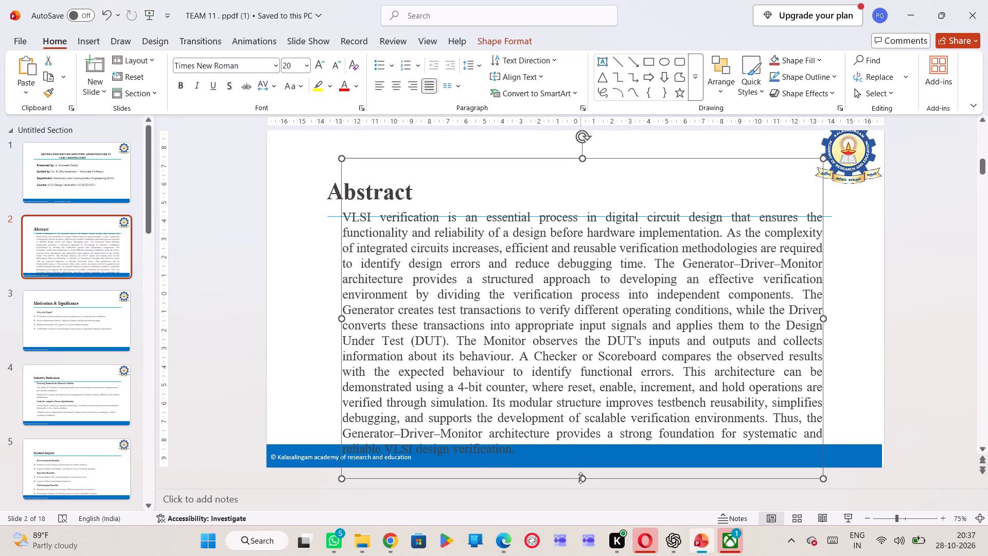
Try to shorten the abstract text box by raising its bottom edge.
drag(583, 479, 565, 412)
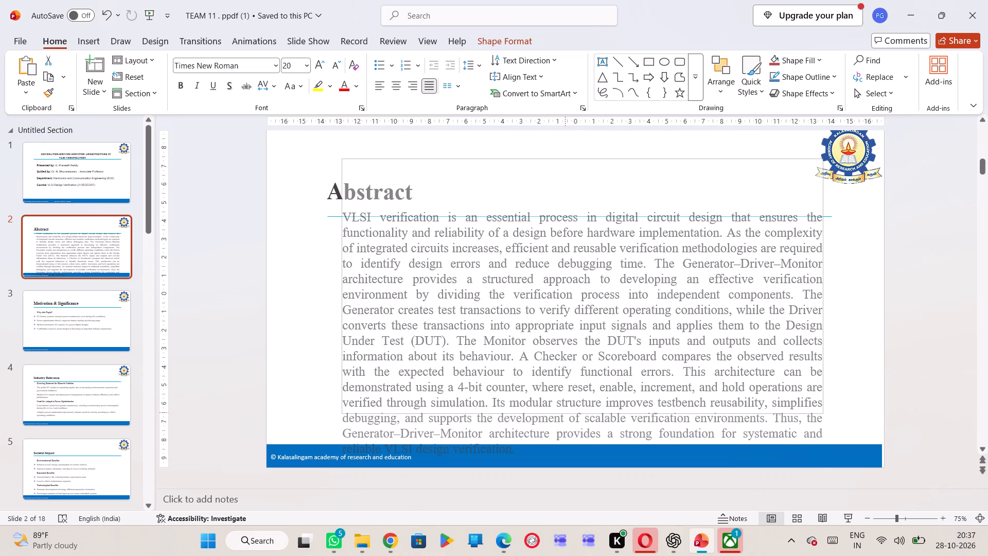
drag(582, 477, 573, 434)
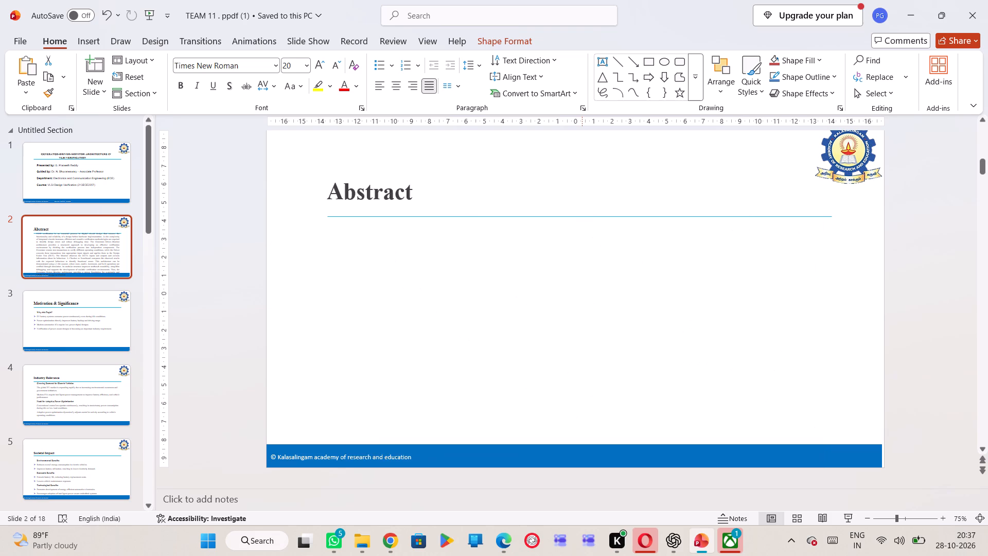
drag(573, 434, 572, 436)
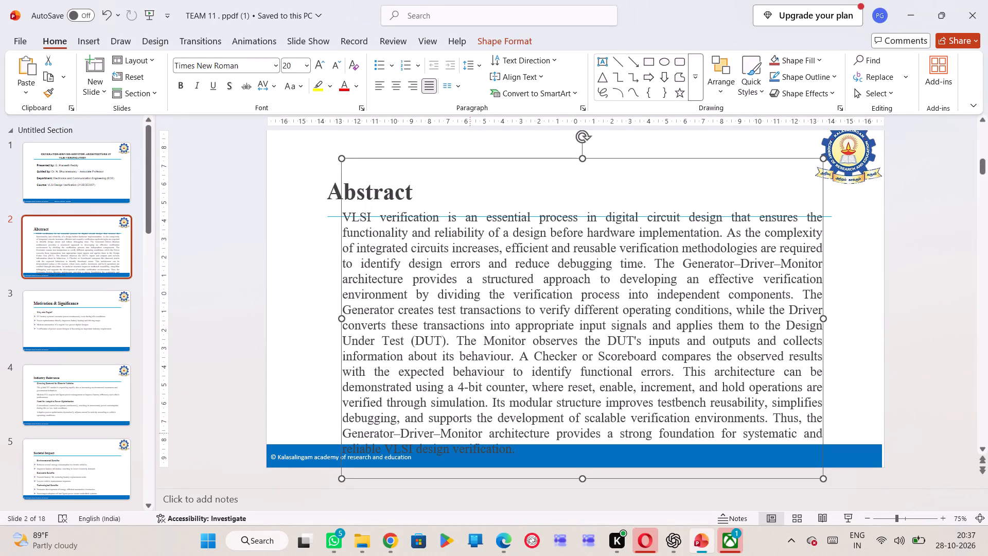
Delete the abstract's sentences from "The Monitor observes the DUT's inputs" through "verified through simulation.".
drag(488, 405, 456, 341)
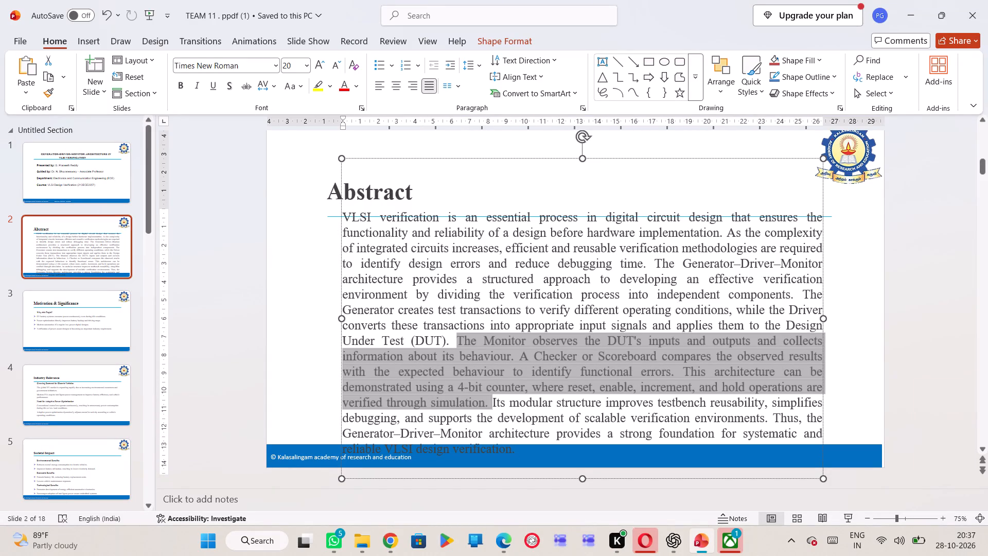
drag(456, 341, 455, 342)
key(BackSpace)
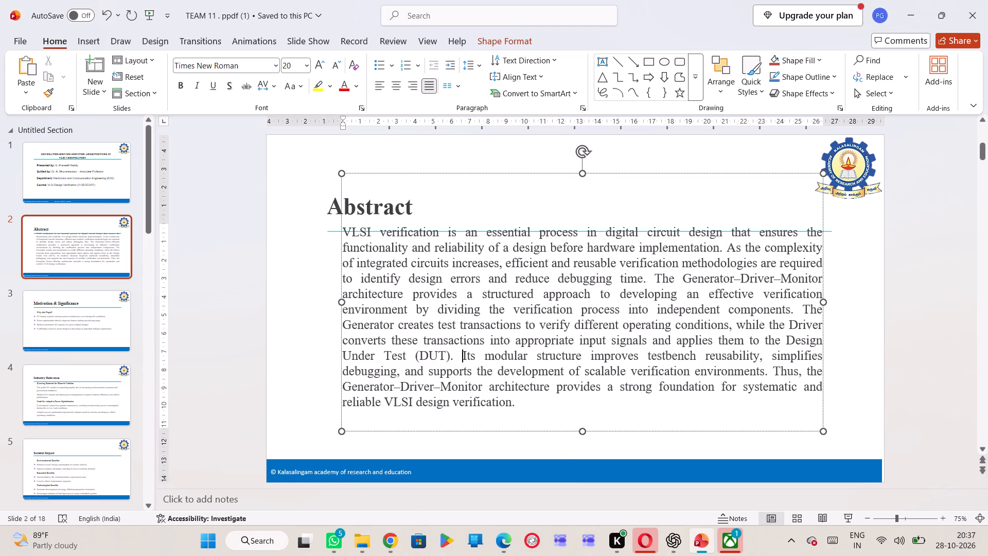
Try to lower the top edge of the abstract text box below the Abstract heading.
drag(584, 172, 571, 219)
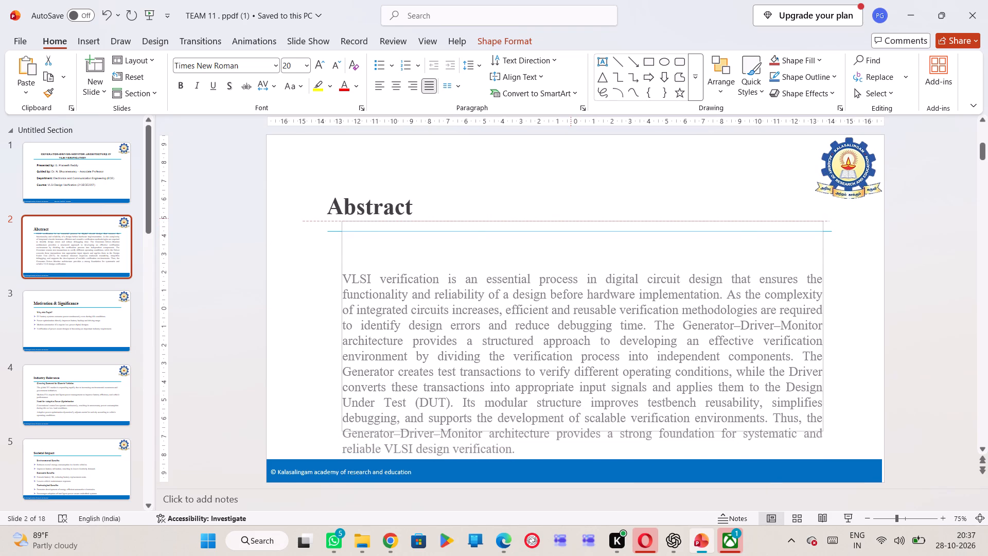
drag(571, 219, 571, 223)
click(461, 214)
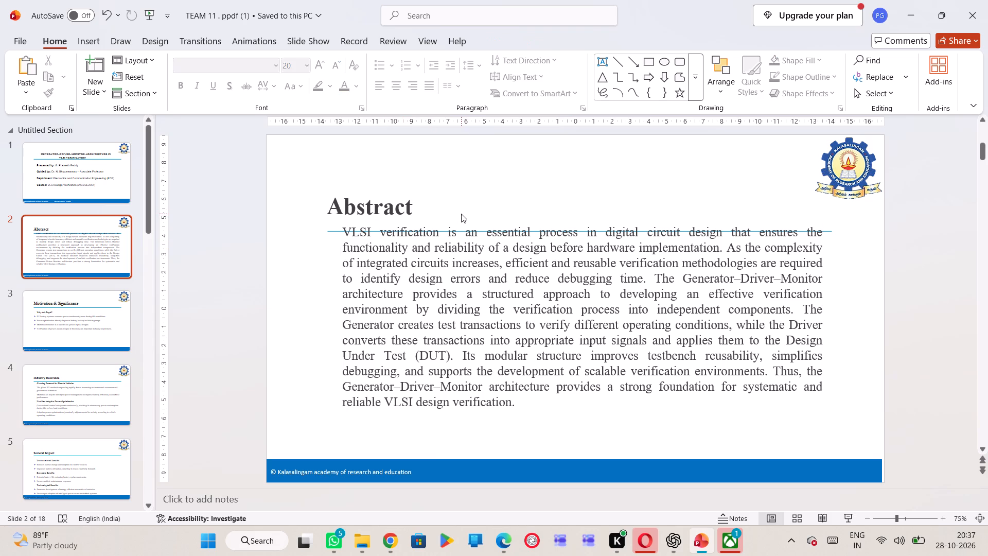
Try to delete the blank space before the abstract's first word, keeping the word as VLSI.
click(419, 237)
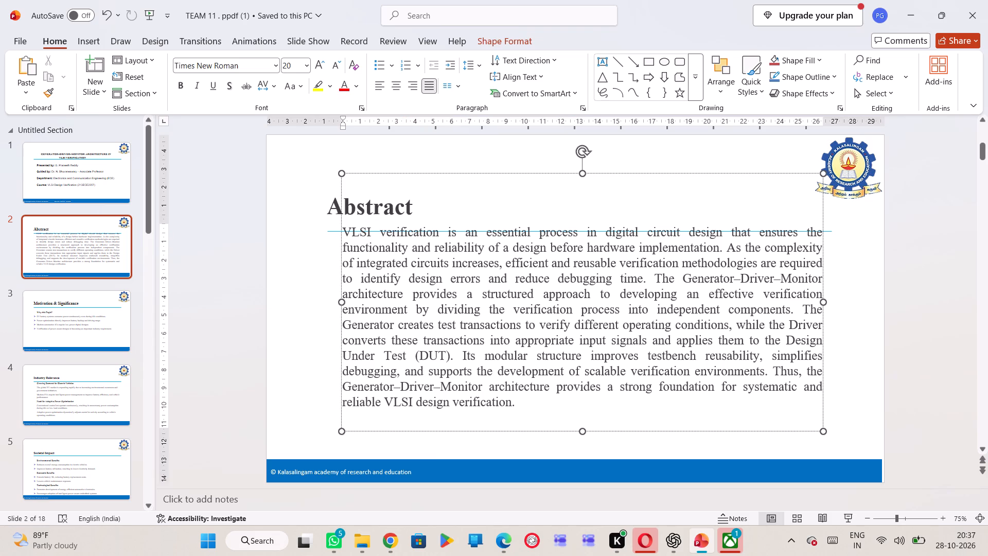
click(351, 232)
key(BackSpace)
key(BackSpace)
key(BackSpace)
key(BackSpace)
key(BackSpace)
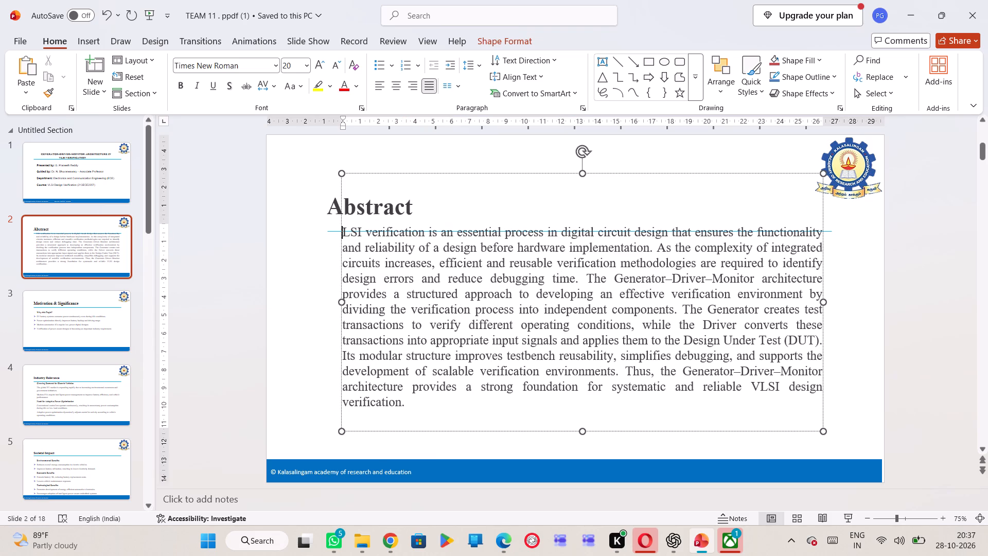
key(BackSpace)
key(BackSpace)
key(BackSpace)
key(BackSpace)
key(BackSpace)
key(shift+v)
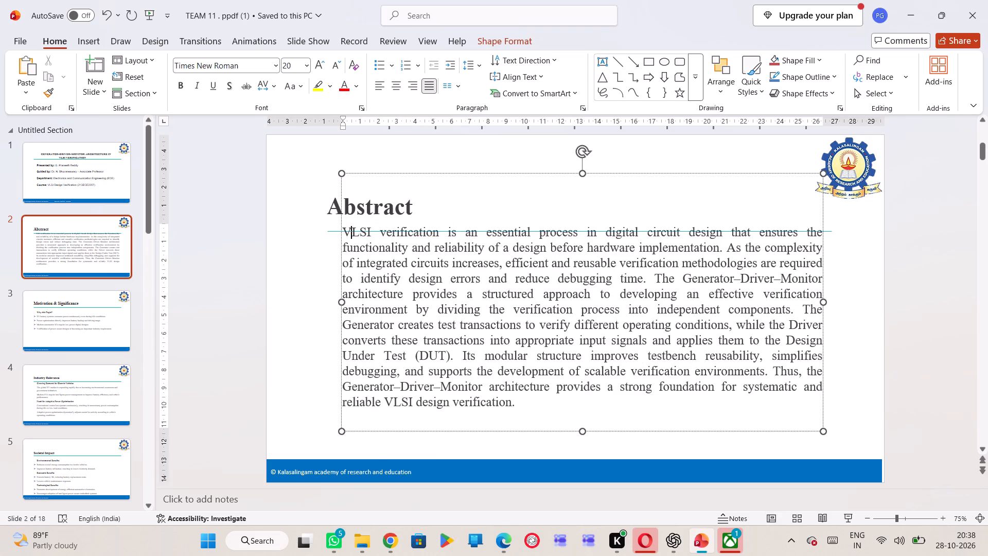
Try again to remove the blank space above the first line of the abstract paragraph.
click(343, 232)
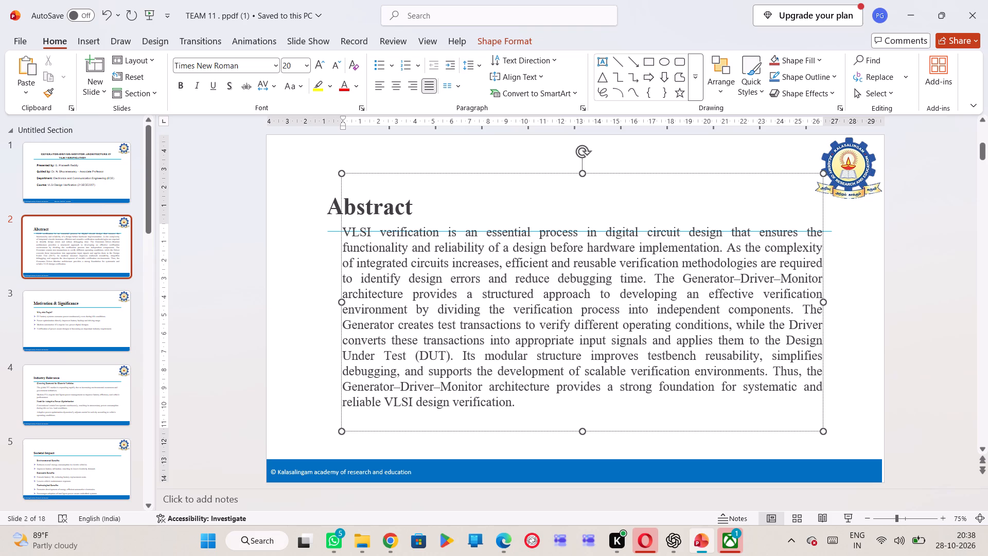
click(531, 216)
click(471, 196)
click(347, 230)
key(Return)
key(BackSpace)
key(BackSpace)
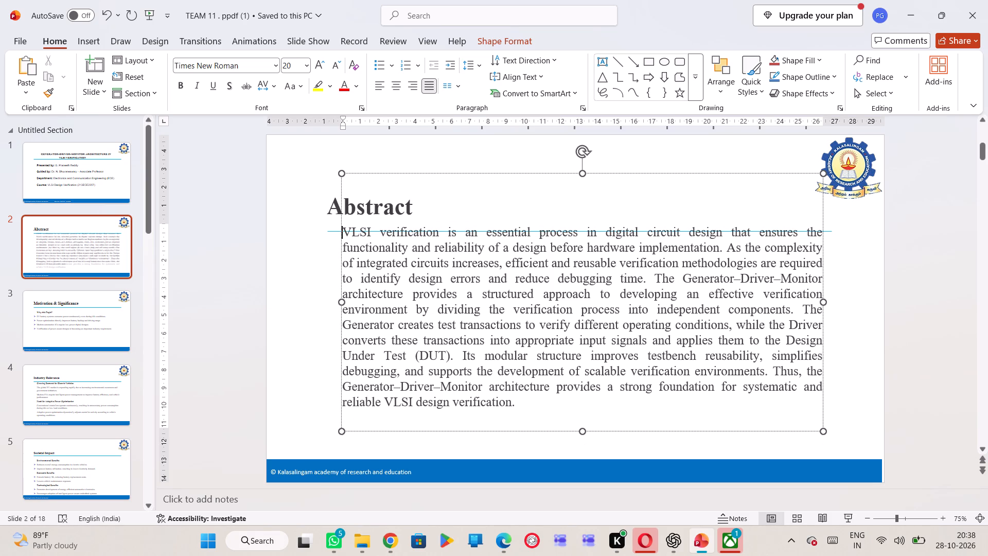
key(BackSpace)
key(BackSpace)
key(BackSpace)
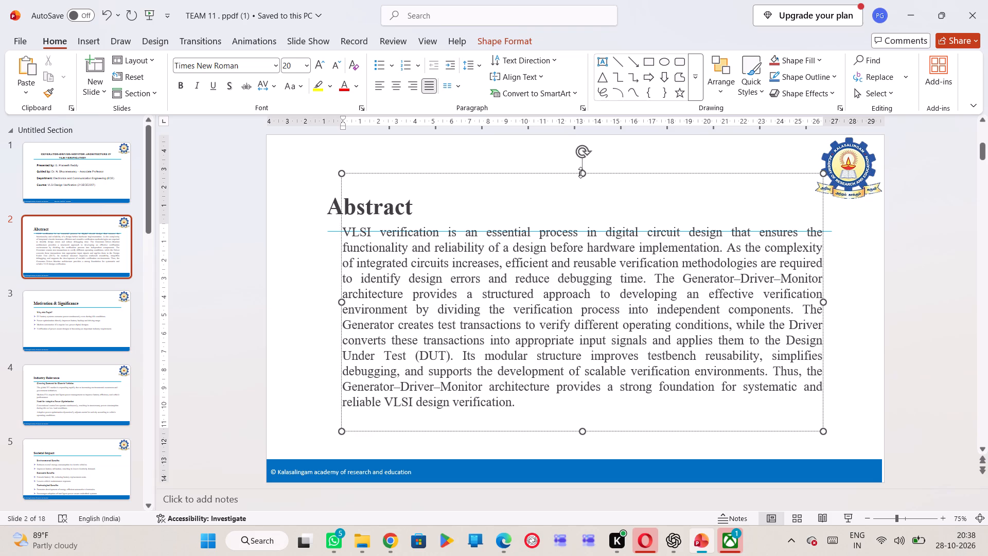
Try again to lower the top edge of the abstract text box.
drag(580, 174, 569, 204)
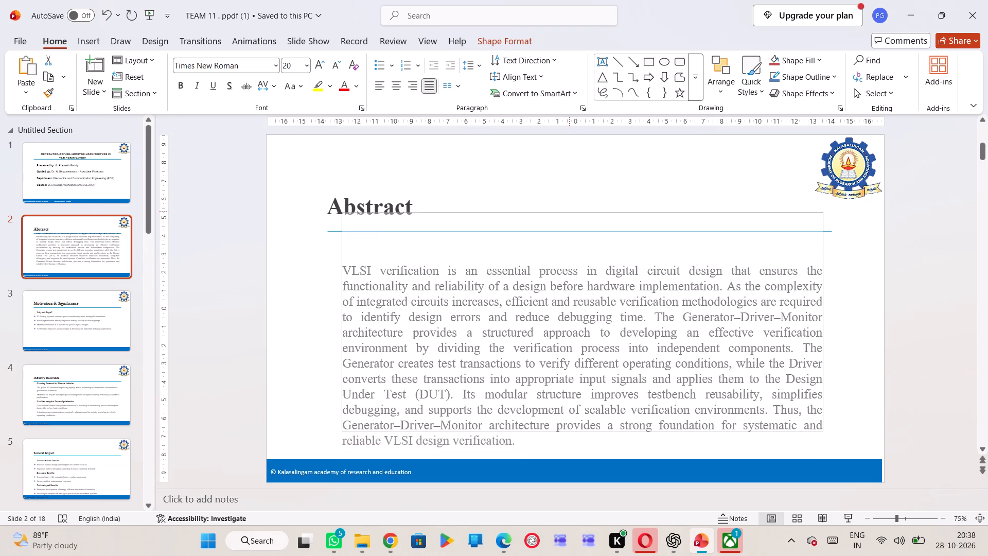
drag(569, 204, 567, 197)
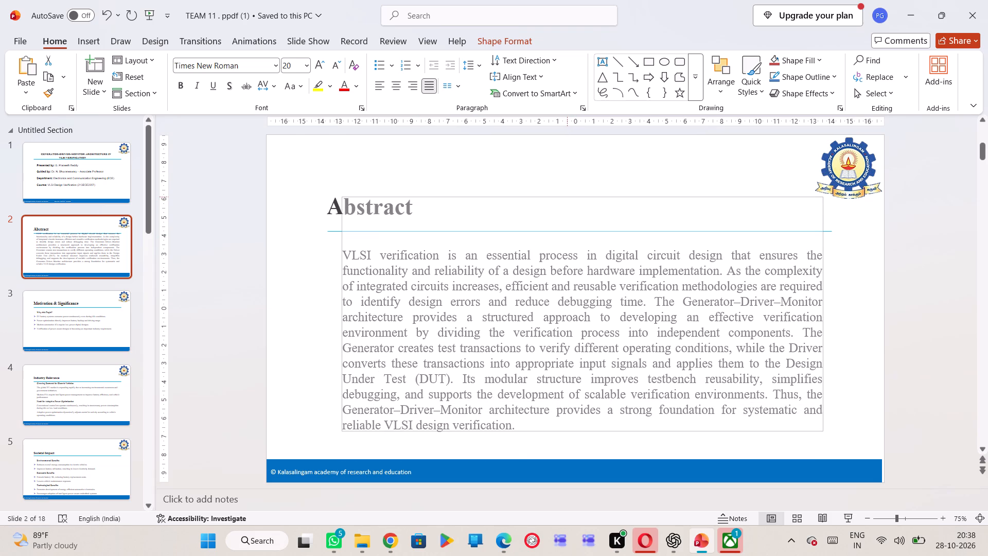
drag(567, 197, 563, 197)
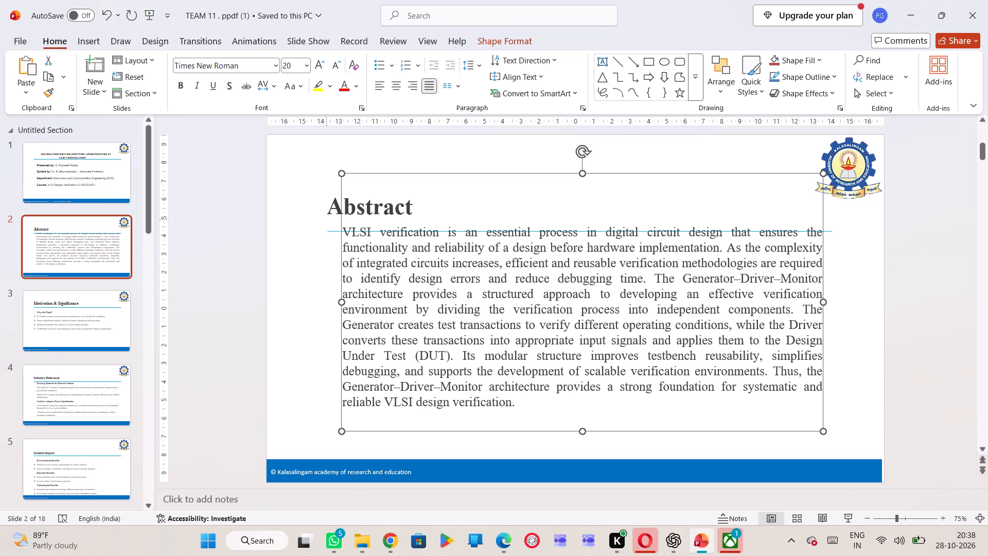
Resize the abstract text box from its upper-left corner, making it slightly wider with the paragraph below the heading's line.
drag(342, 174, 350, 190)
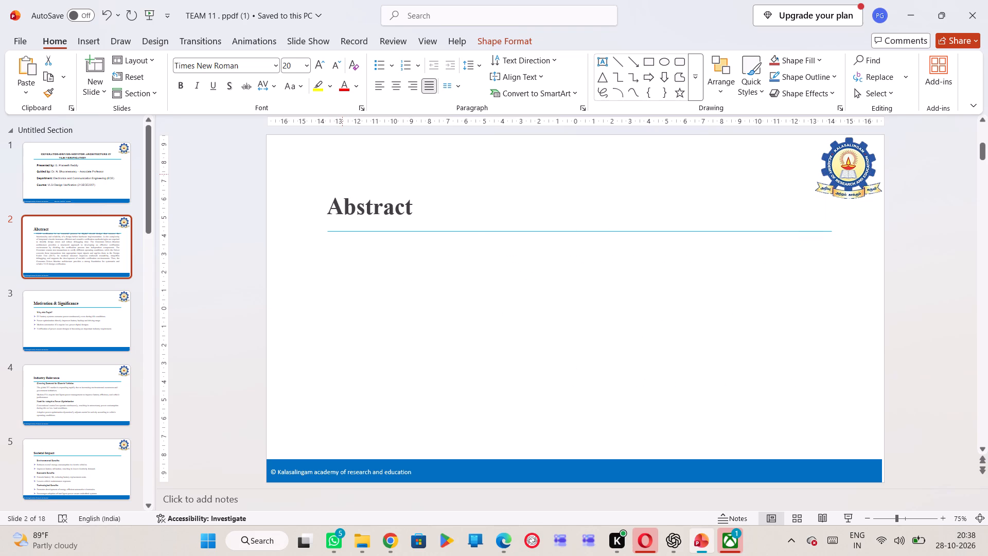
drag(350, 190, 337, 207)
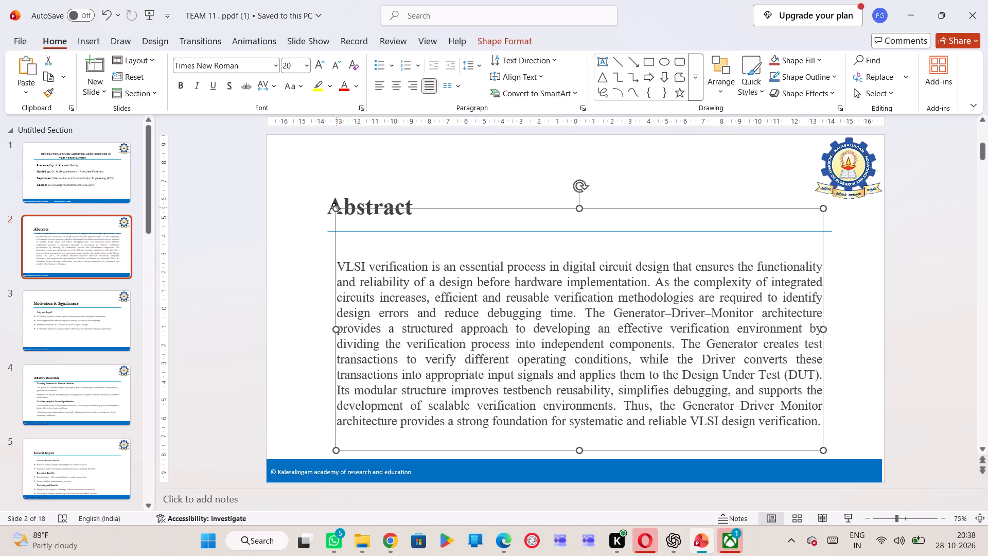
Move the Abstract title box's left edge inward so the heading lines up with the paragraph.
click(433, 173)
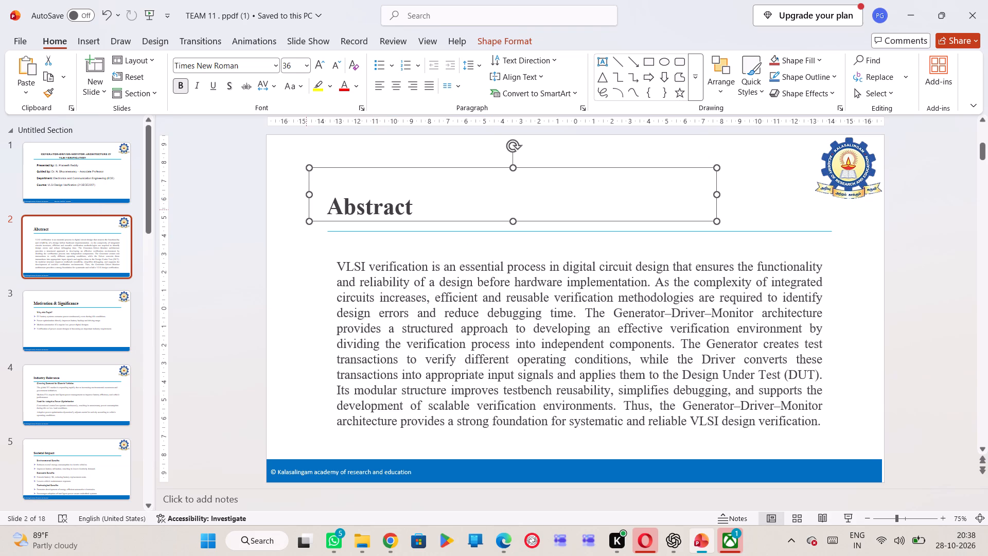
drag(307, 195, 317, 197)
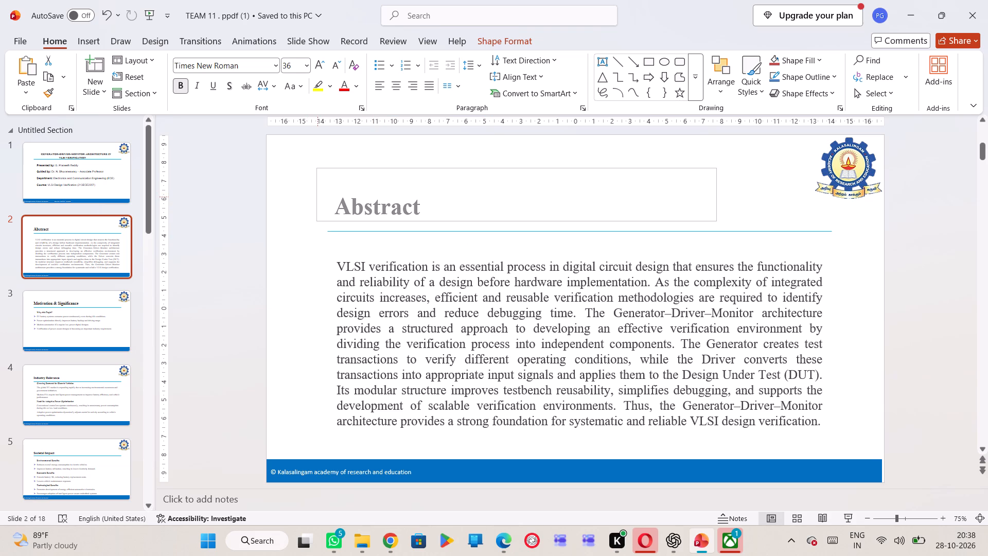
drag(317, 197, 317, 197)
click(309, 251)
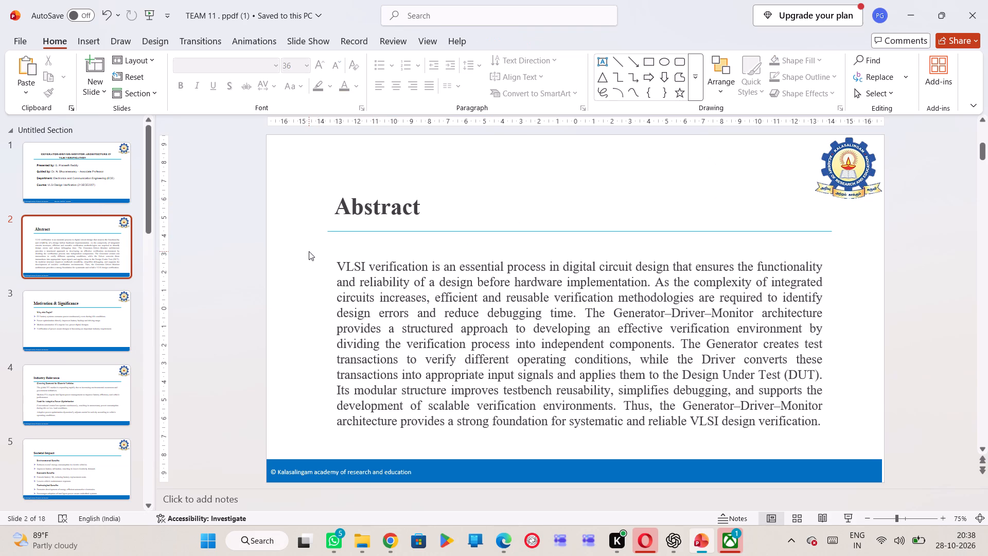
click(95, 163)
click(75, 242)
click(65, 321)
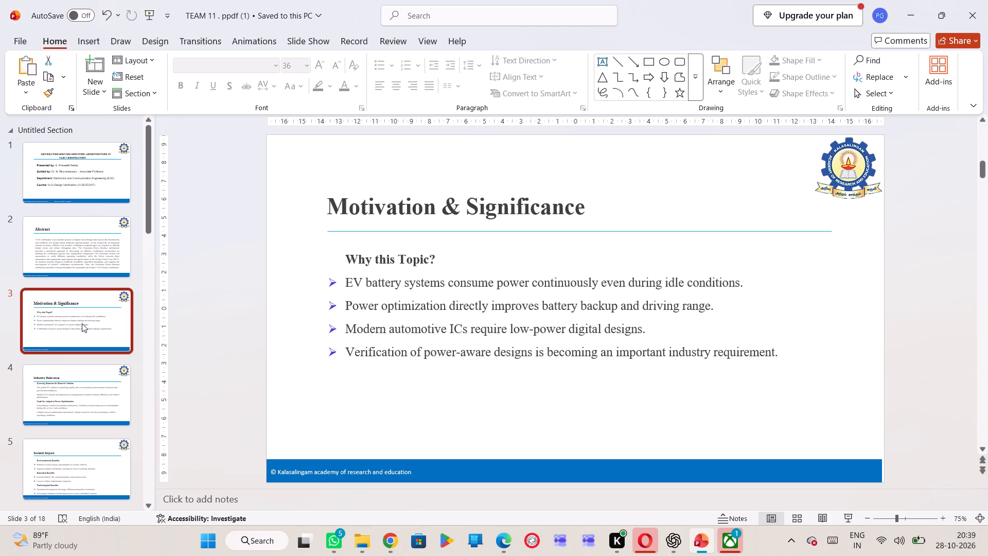
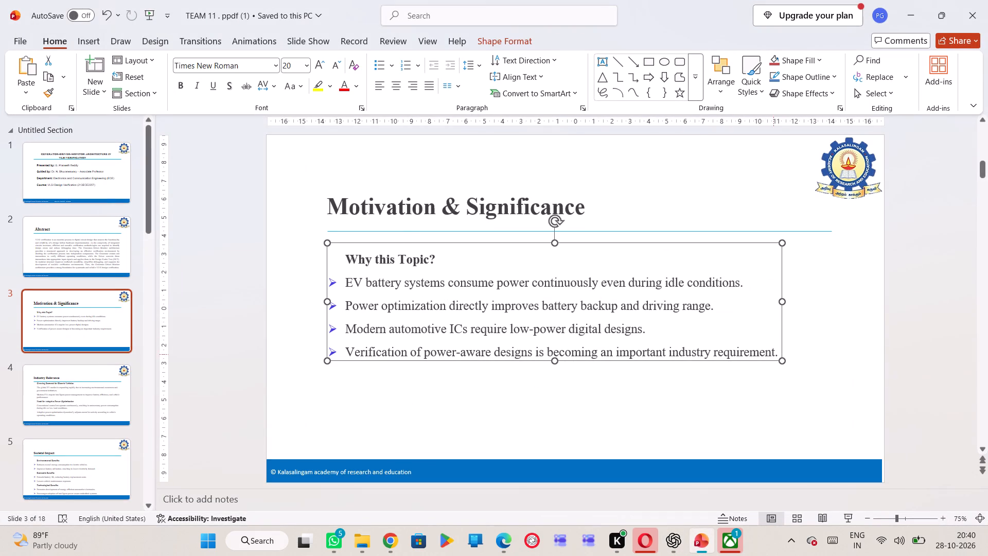
drag(775, 353, 348, 258)
key(BackSpace)
key(ctrl+v)
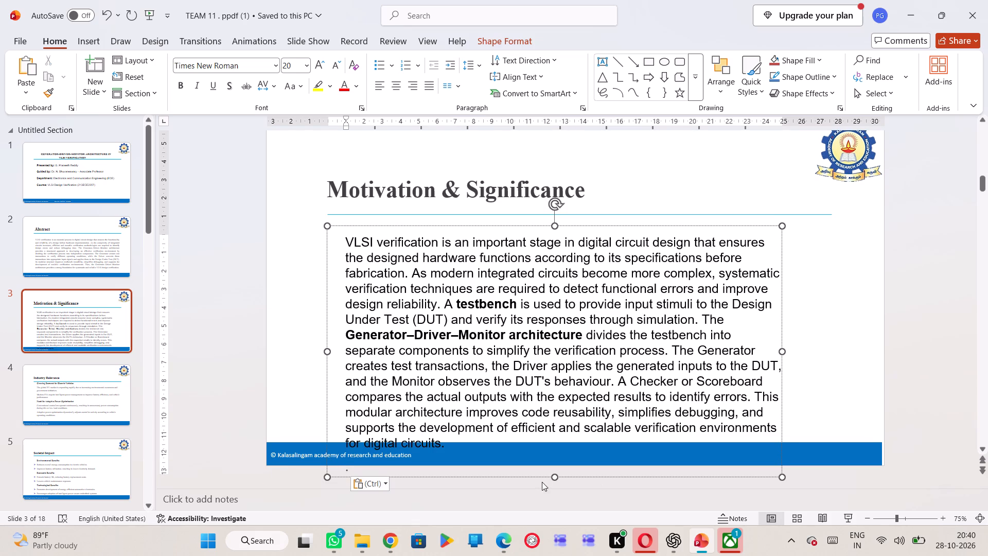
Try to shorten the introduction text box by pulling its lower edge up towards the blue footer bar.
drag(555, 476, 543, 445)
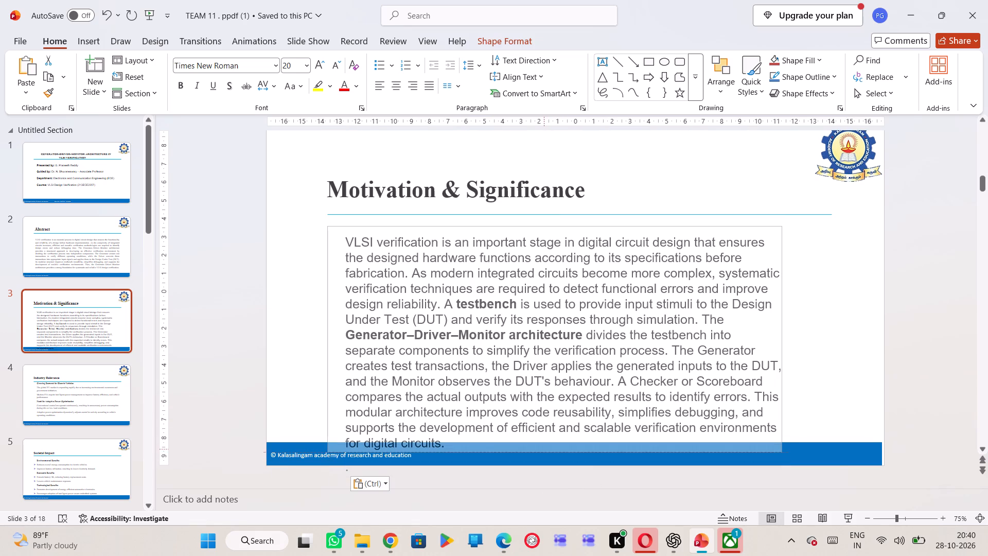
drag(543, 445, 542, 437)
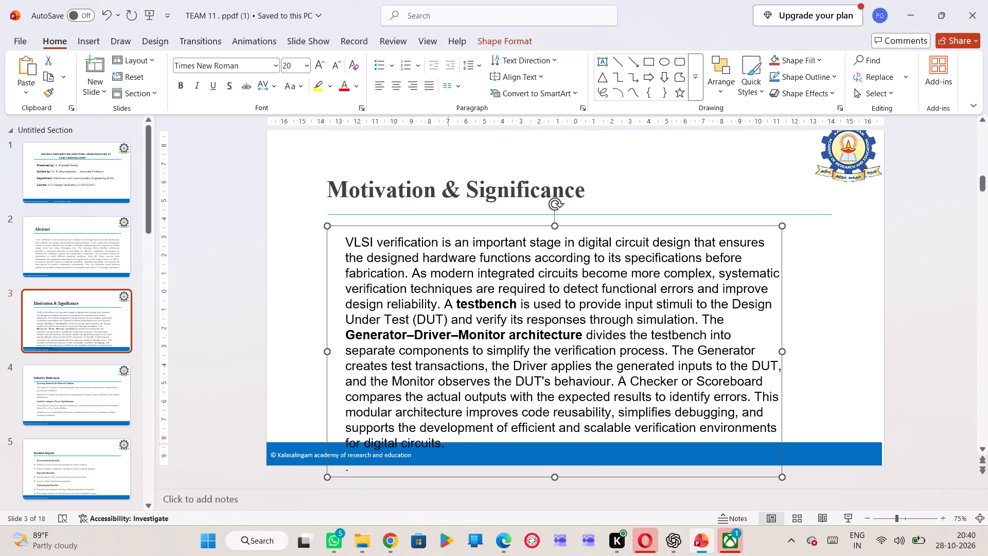
Format slide 3's introduction paragraph like the Abstract slide's body text, in Times New Roman with justified alignment.
click(89, 253)
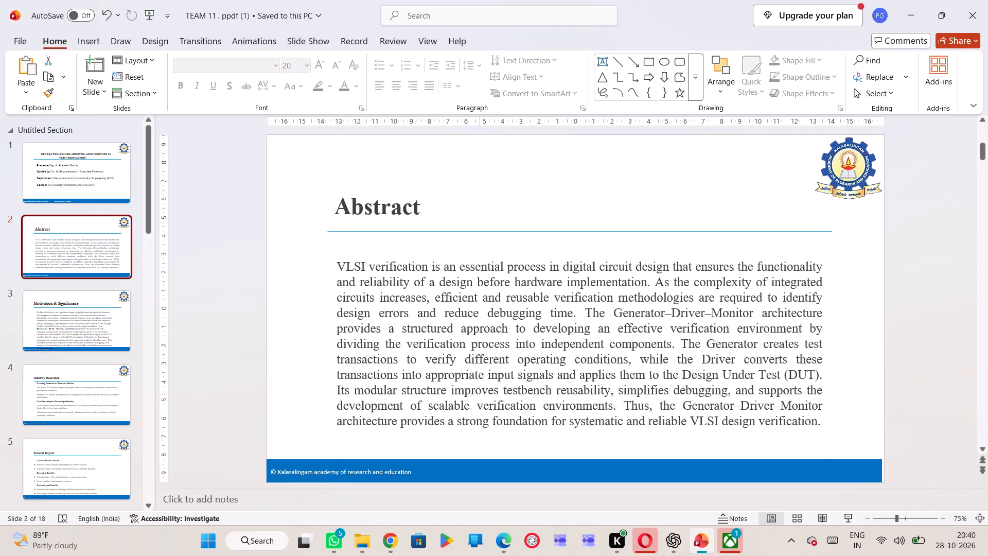
double_click(480, 394)
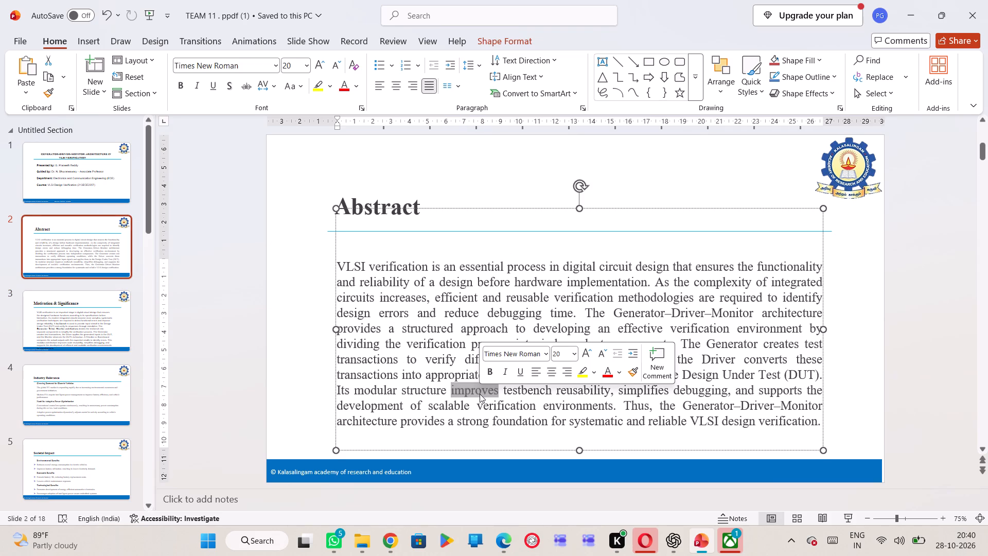
click(72, 322)
double_click(465, 384)
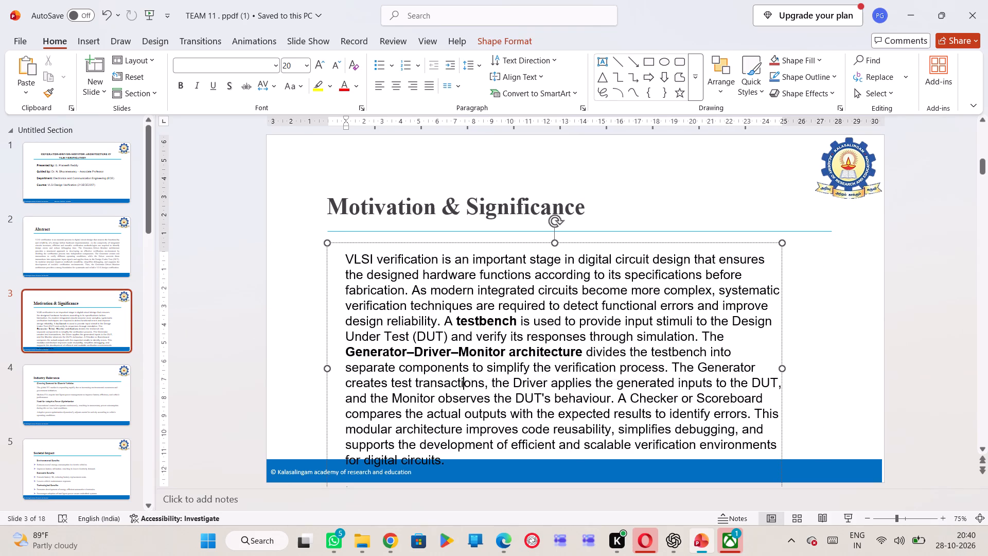
triple_click(465, 384)
click(465, 384)
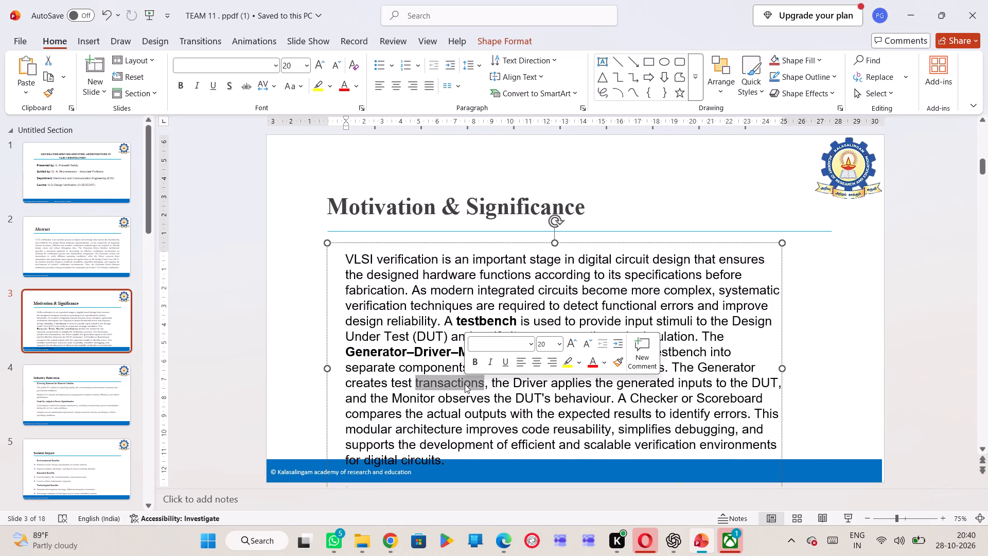
triple_click(465, 384)
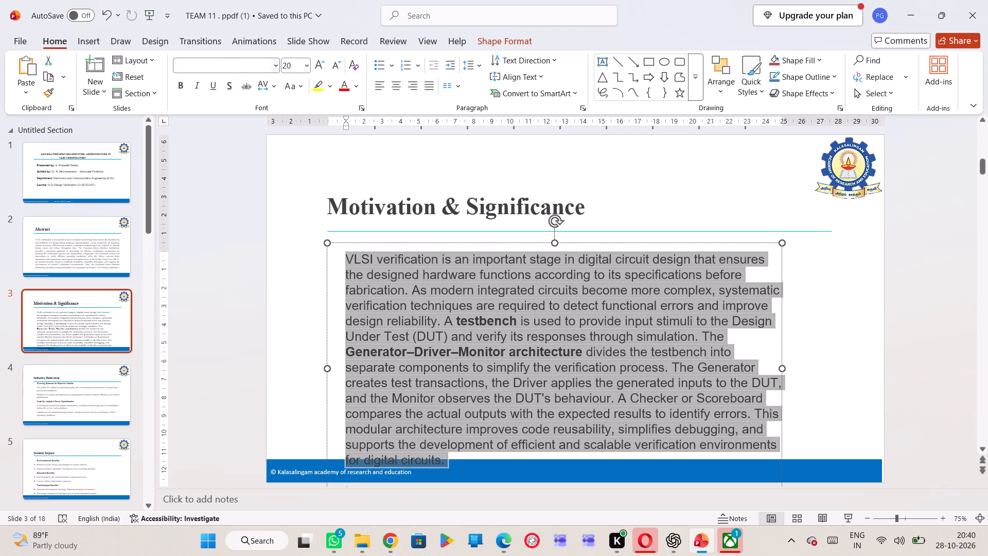
click(235, 68)
text(times)
key(Return)
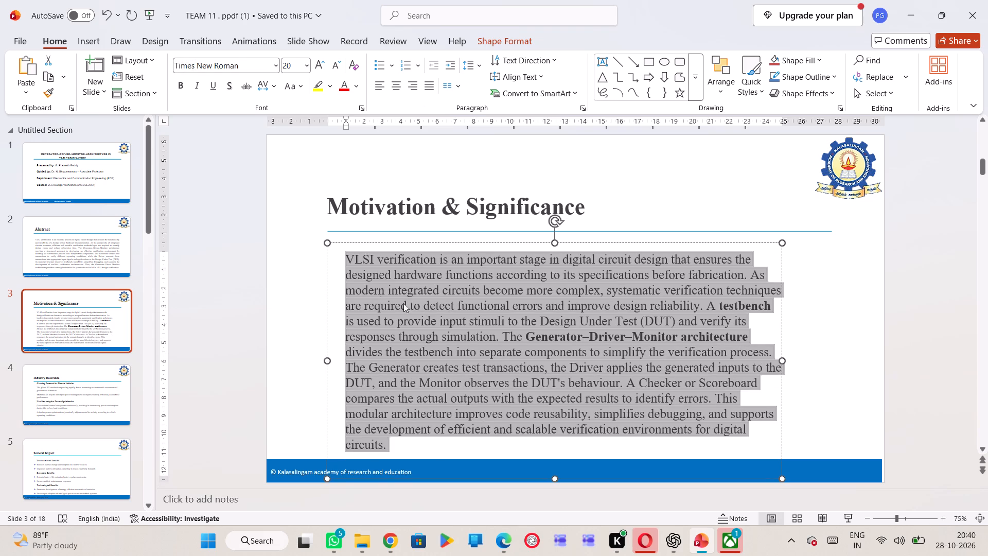
click(431, 84)
click(428, 444)
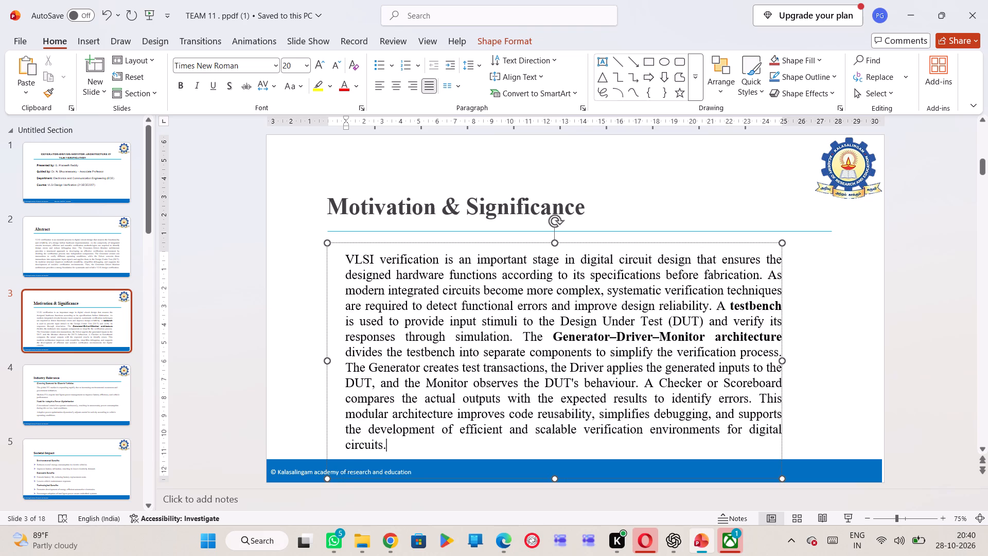
Replace slide 3's title "Motivation & Significance" with "INTRODUCTION".
click(475, 215)
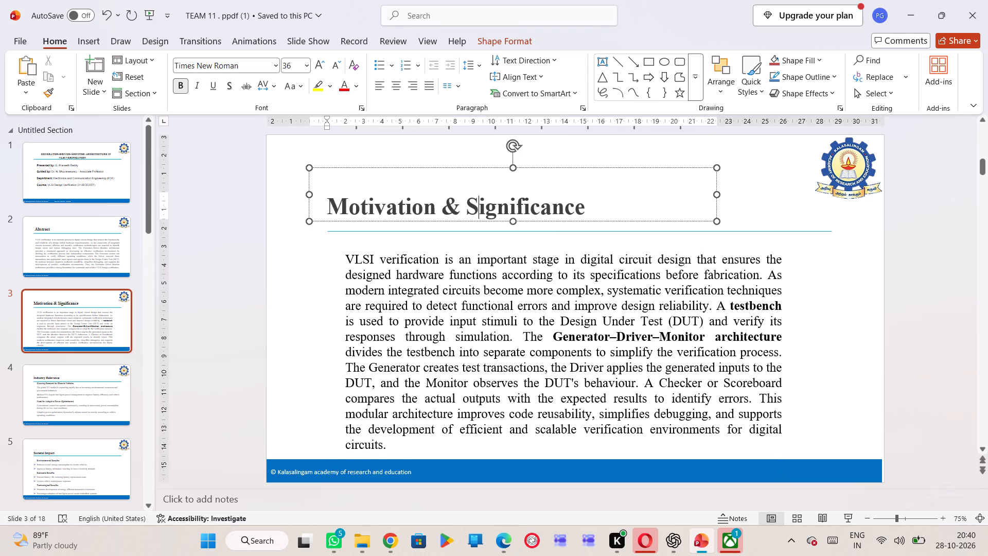
triple_click(473, 212)
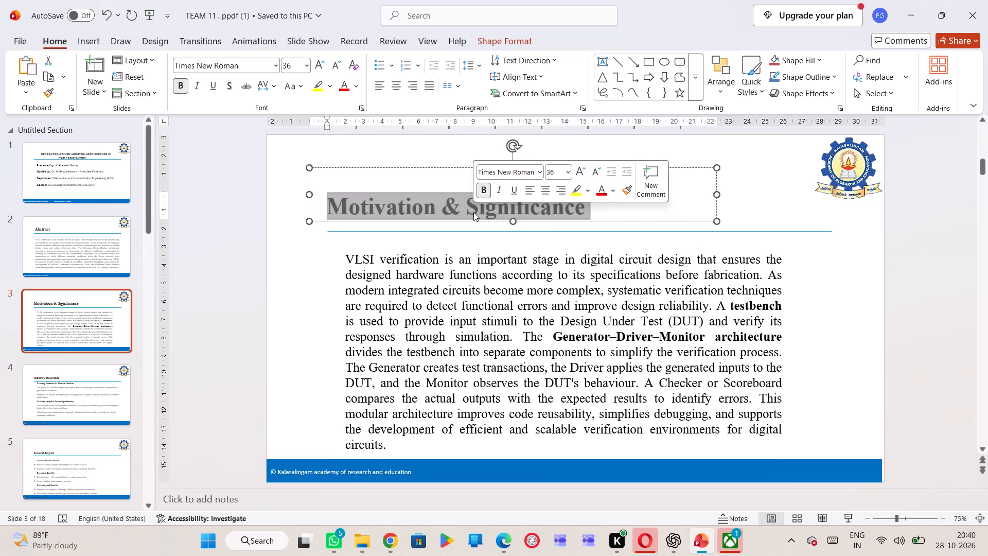
text(INT)
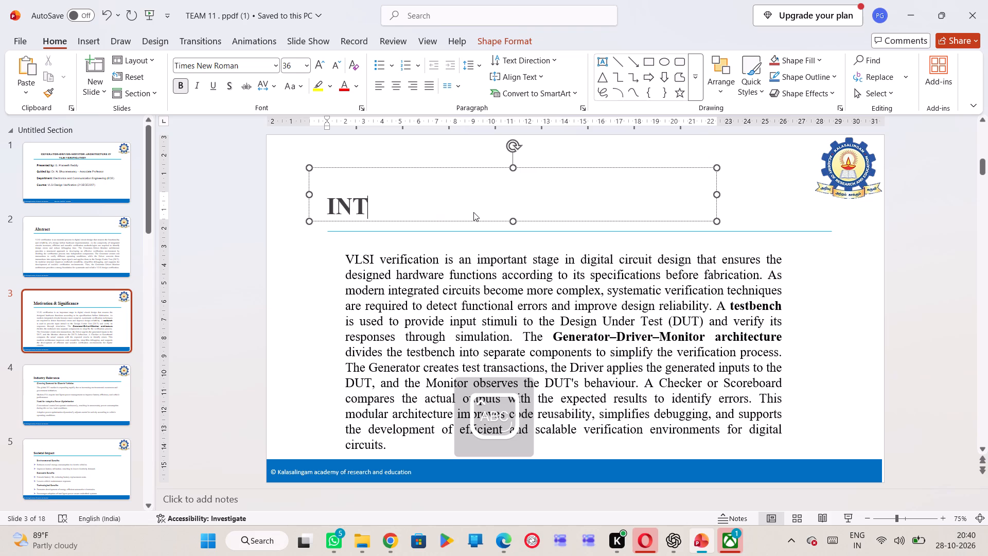
text(RODU)
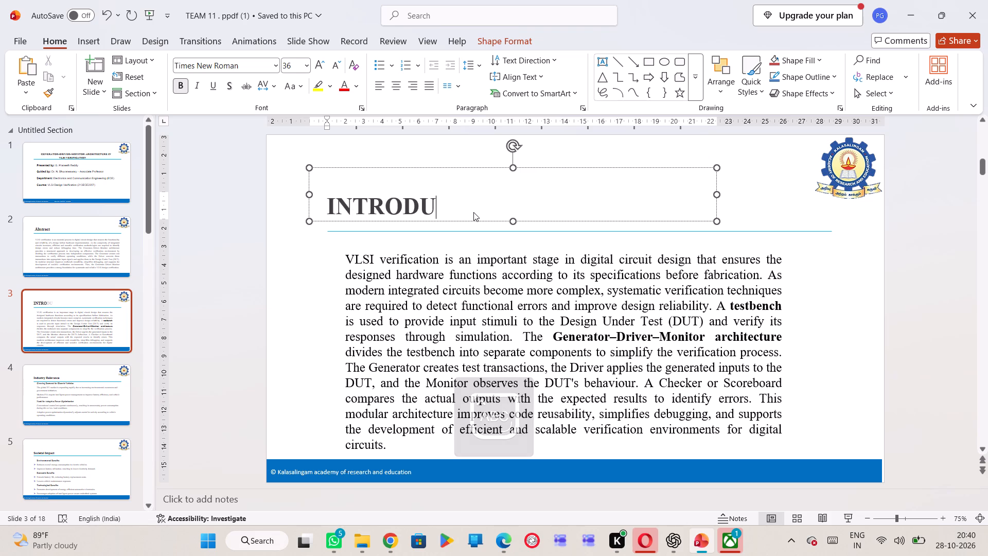
text(CT)
text(ION)
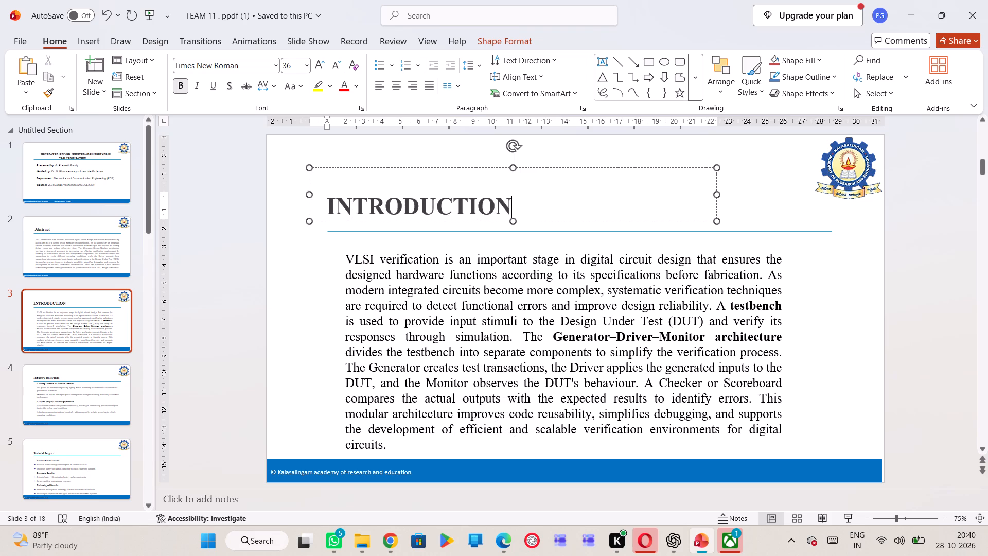
Retype slide 2's title in capitals as "ABSTRACT".
click(92, 245)
double_click(397, 204)
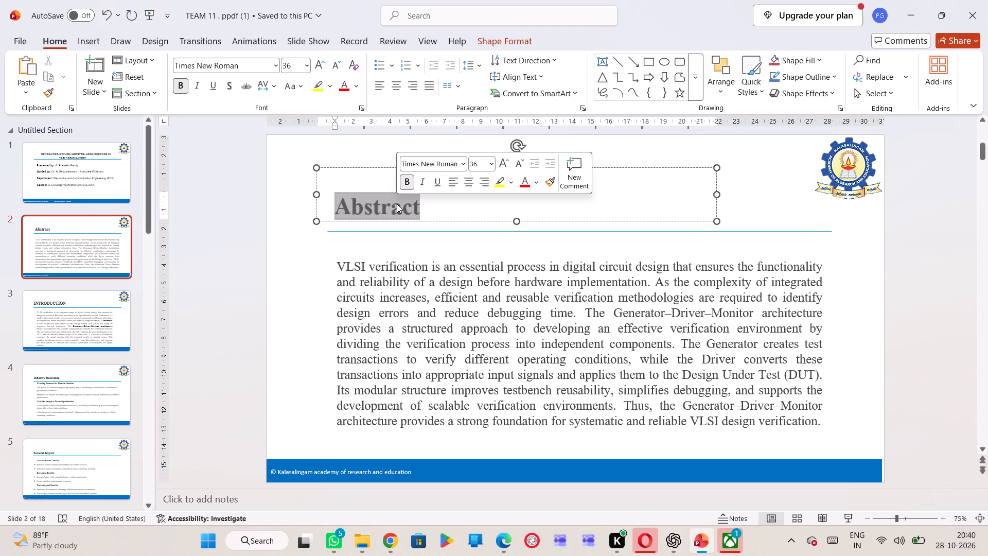
key(a)
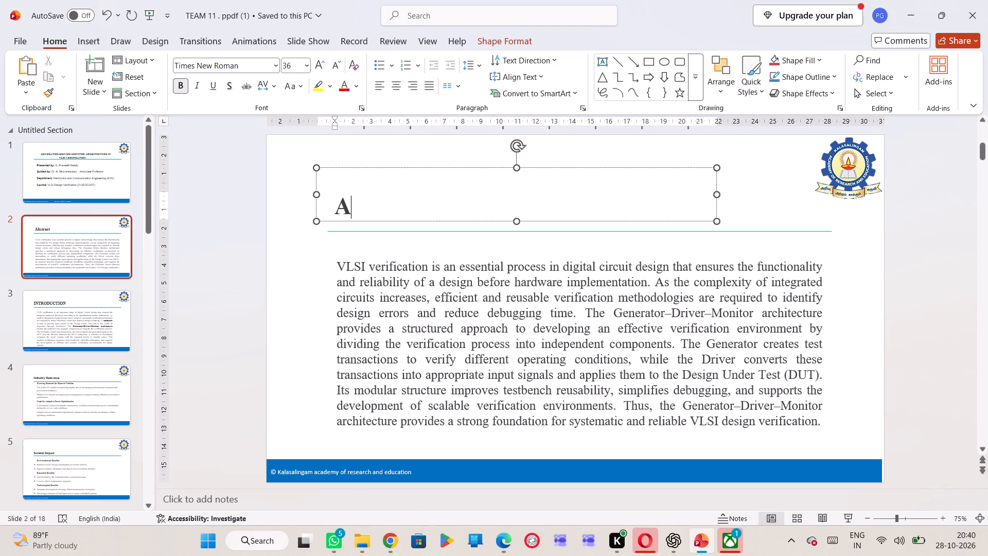
text(BSTRACT)
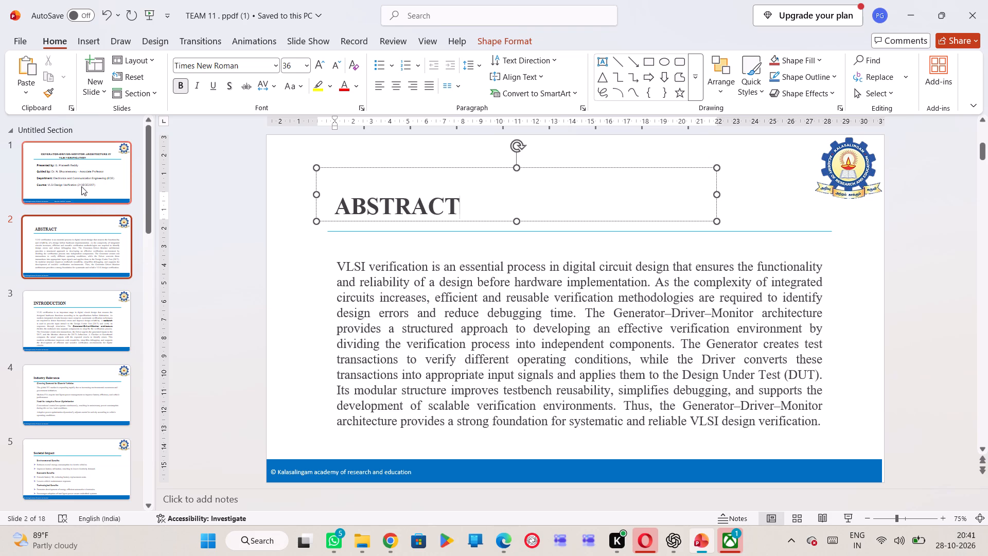
click(80, 318)
click(76, 380)
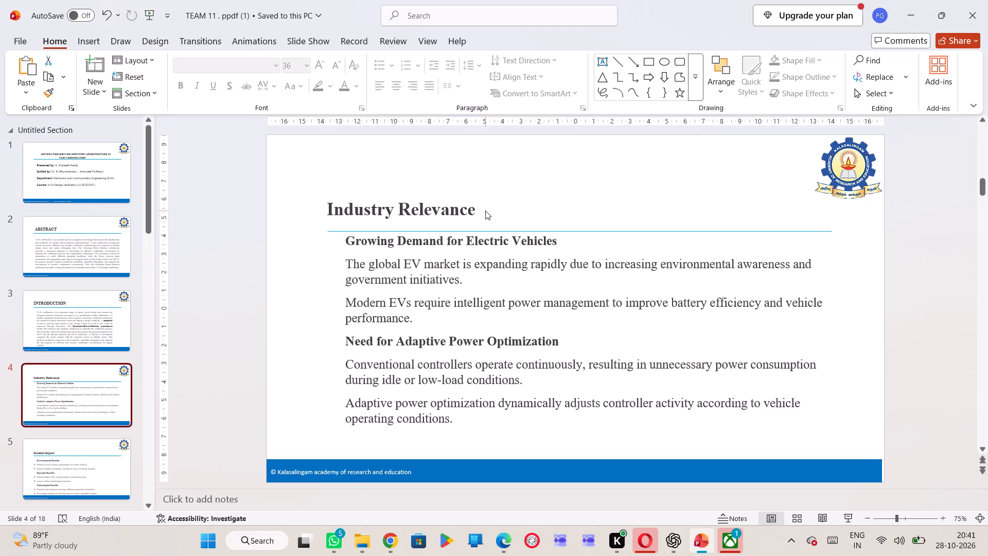
double_click(449, 207)
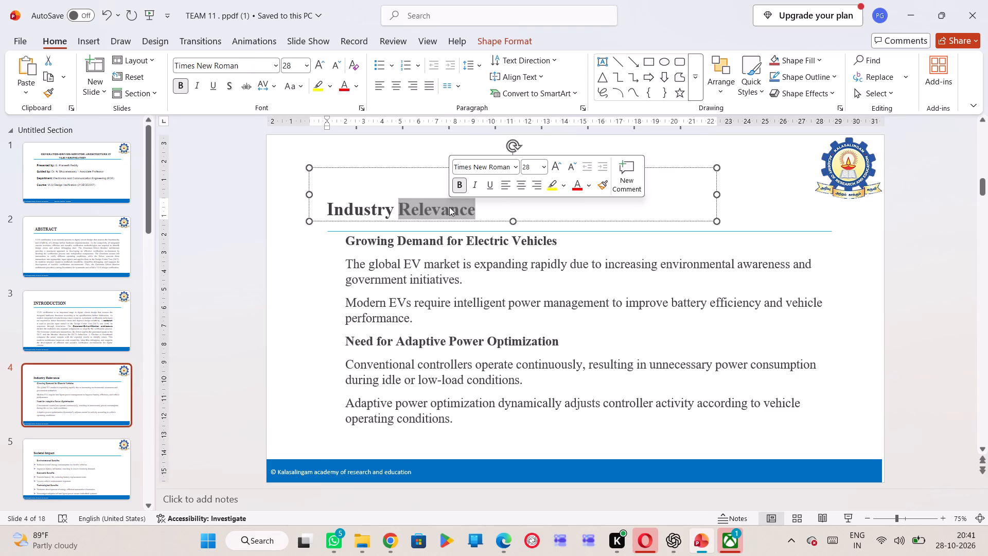
click(676, 551)
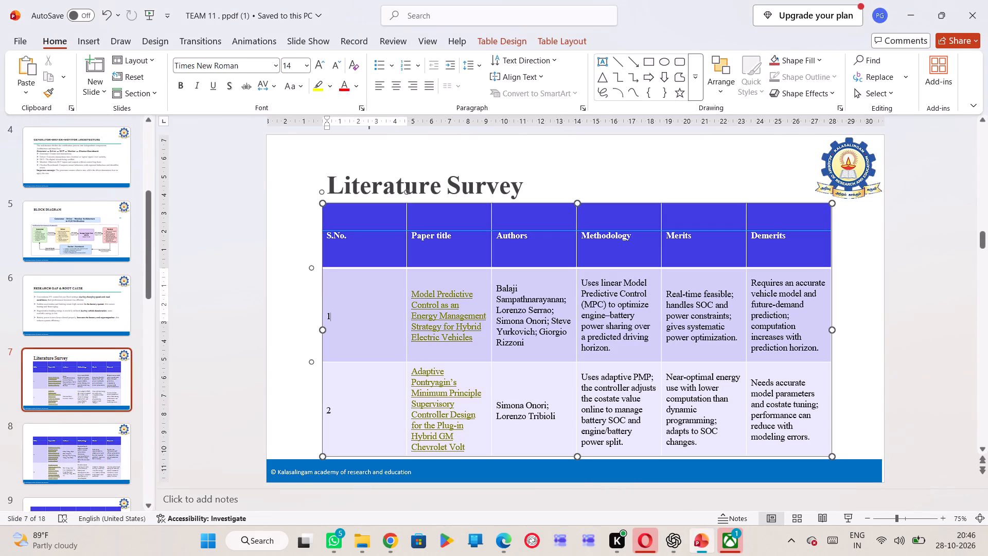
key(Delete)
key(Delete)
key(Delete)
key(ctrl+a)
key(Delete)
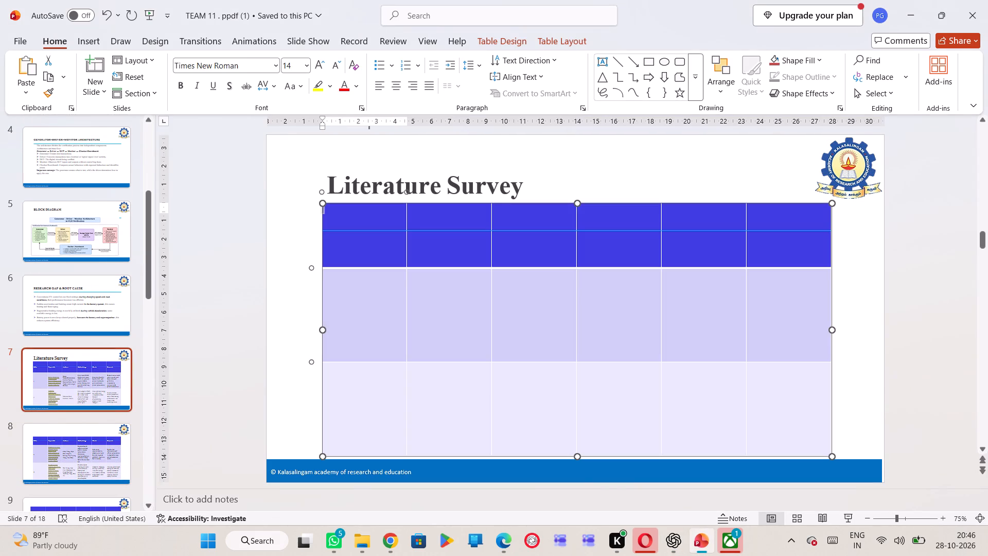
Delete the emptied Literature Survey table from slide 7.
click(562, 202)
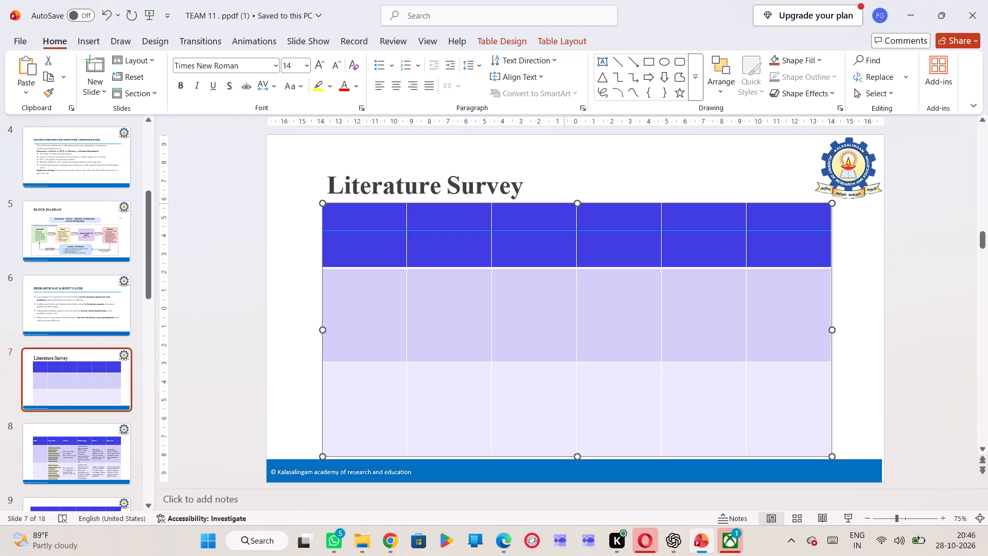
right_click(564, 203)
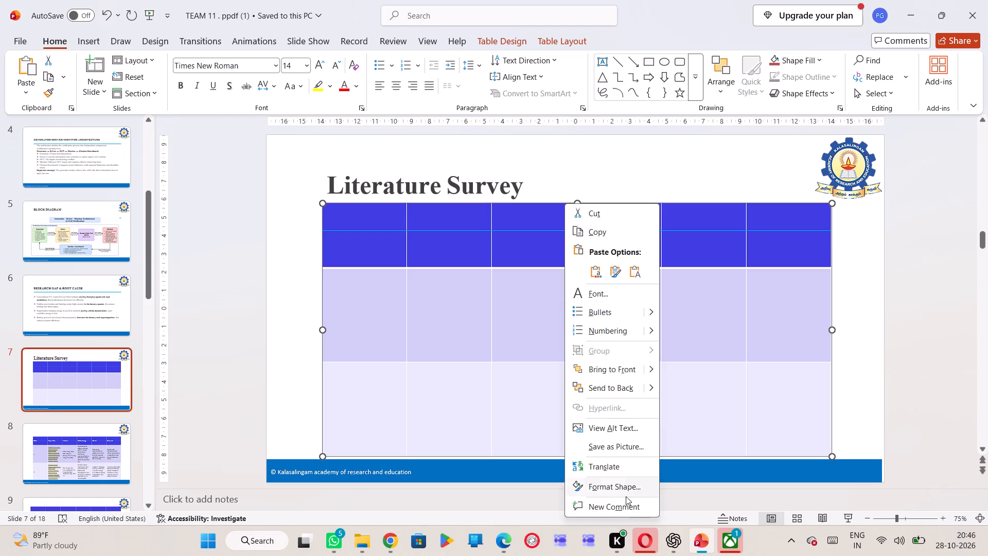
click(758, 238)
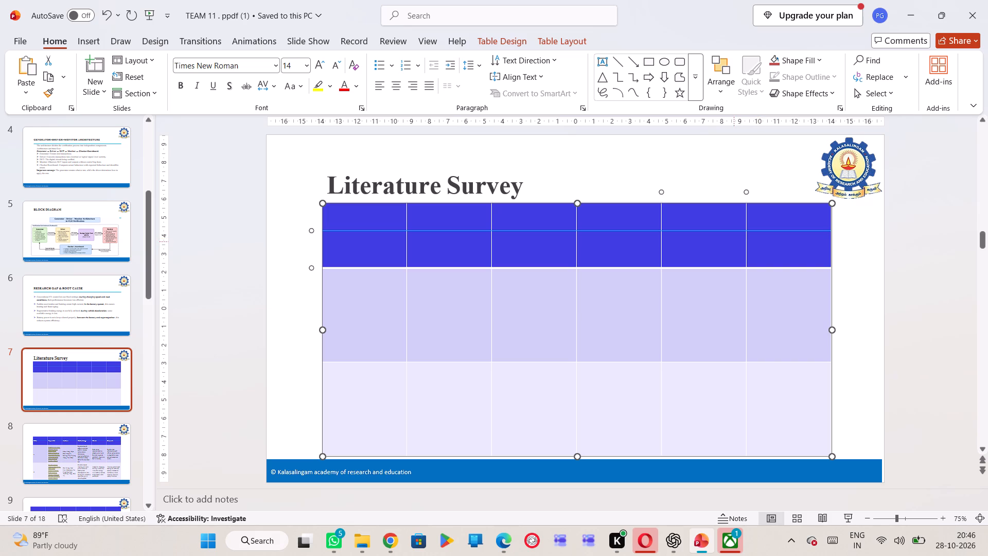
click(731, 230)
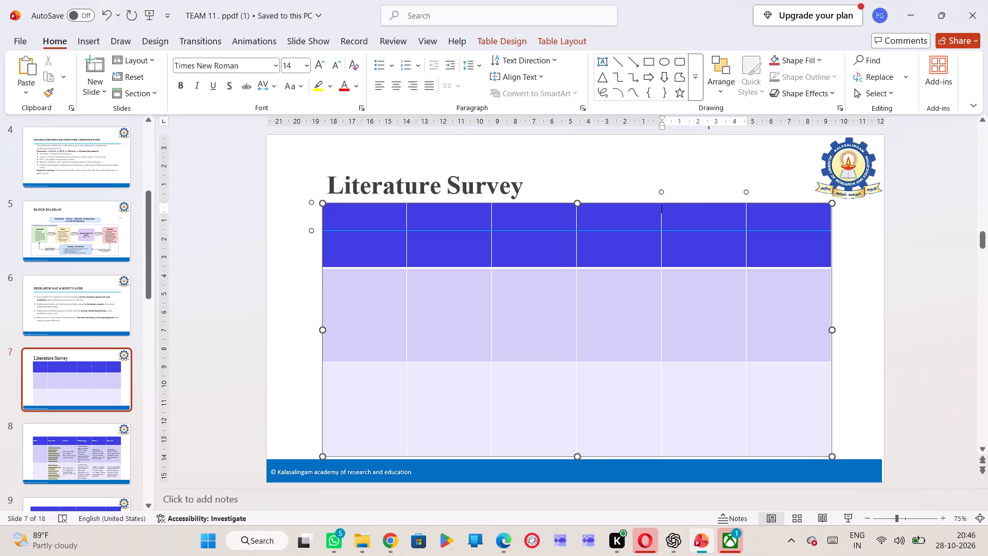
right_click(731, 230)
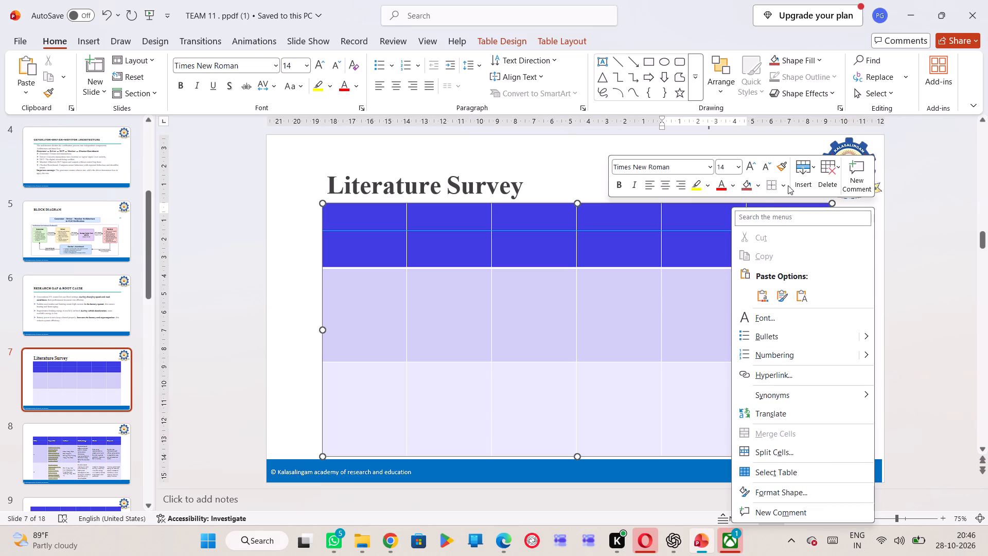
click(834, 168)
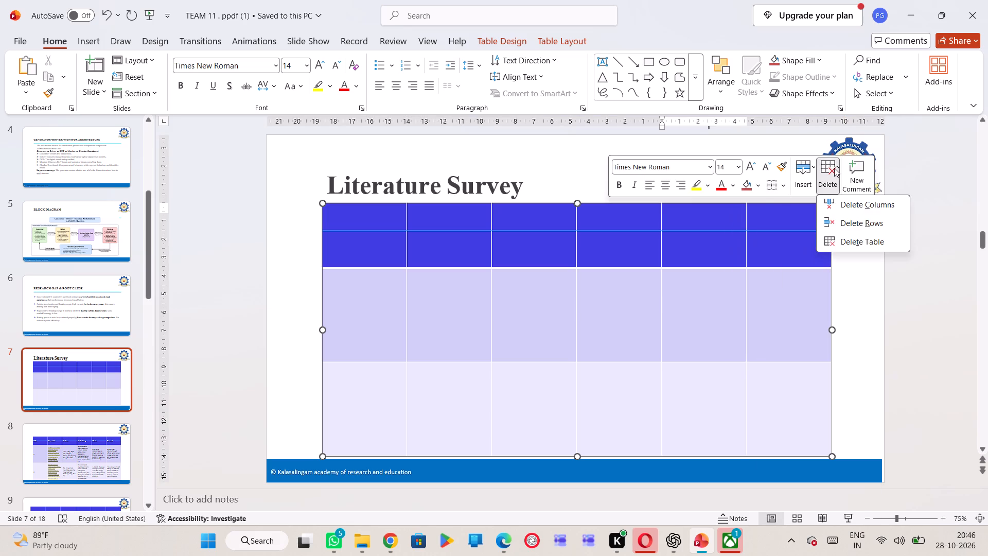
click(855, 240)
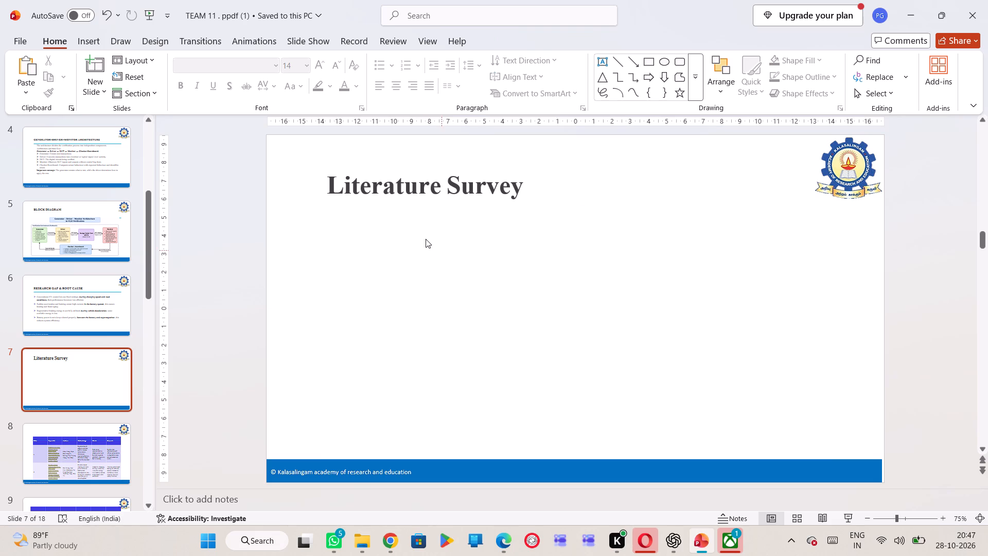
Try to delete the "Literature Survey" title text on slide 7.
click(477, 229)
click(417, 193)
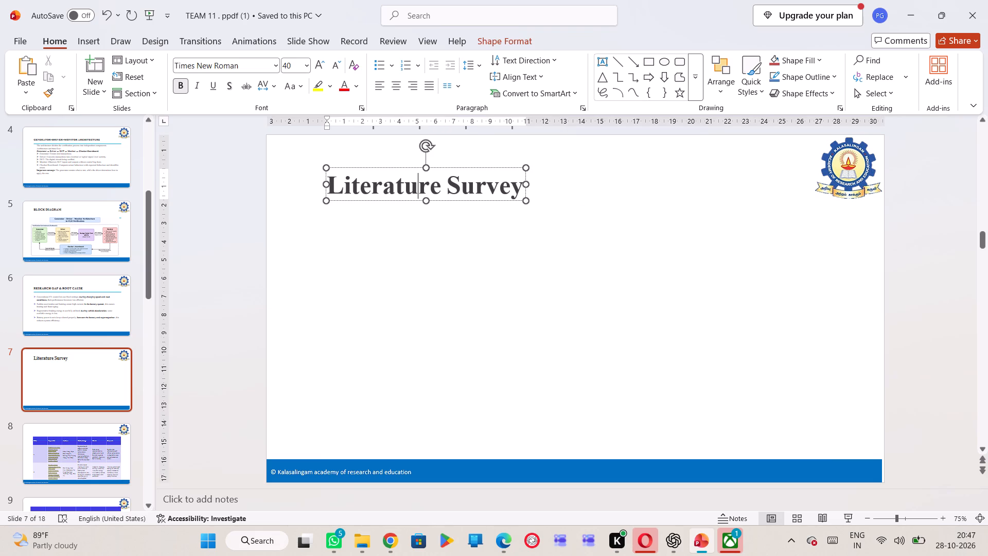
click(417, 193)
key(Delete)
Delete the Literature Survey slide and the six slides that follow it, stopping at the Project Objectives slide.
click(96, 381)
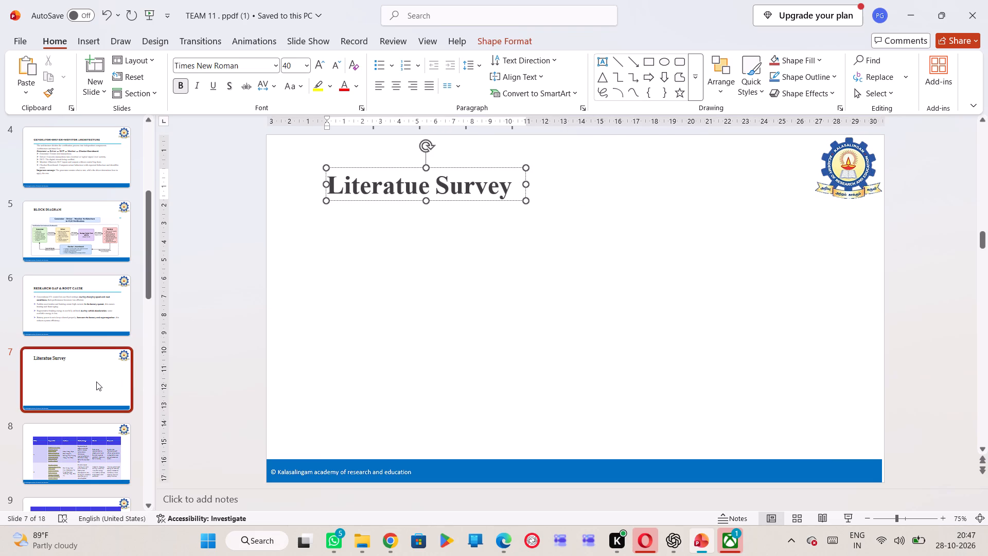
key(Delete)
click(91, 450)
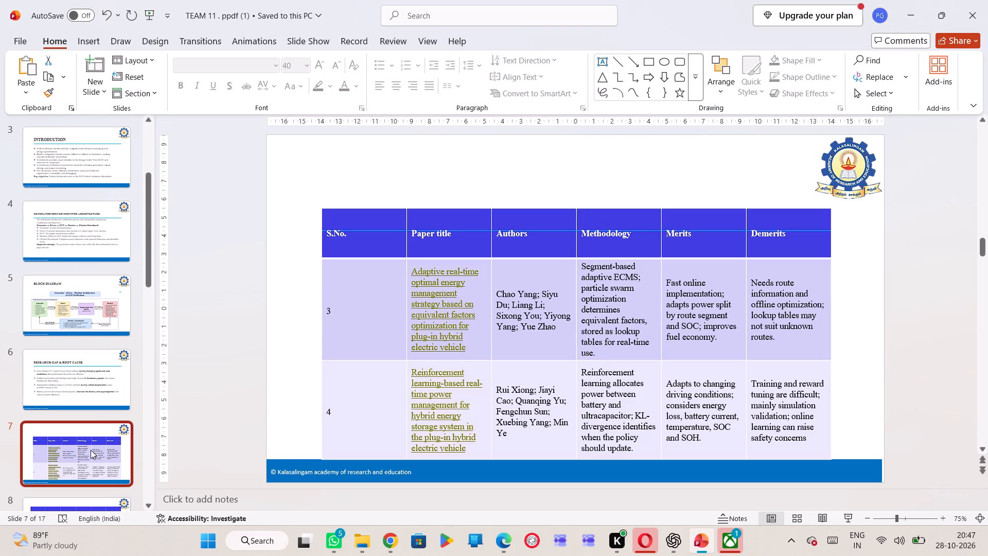
key(Delete)
click(91, 450)
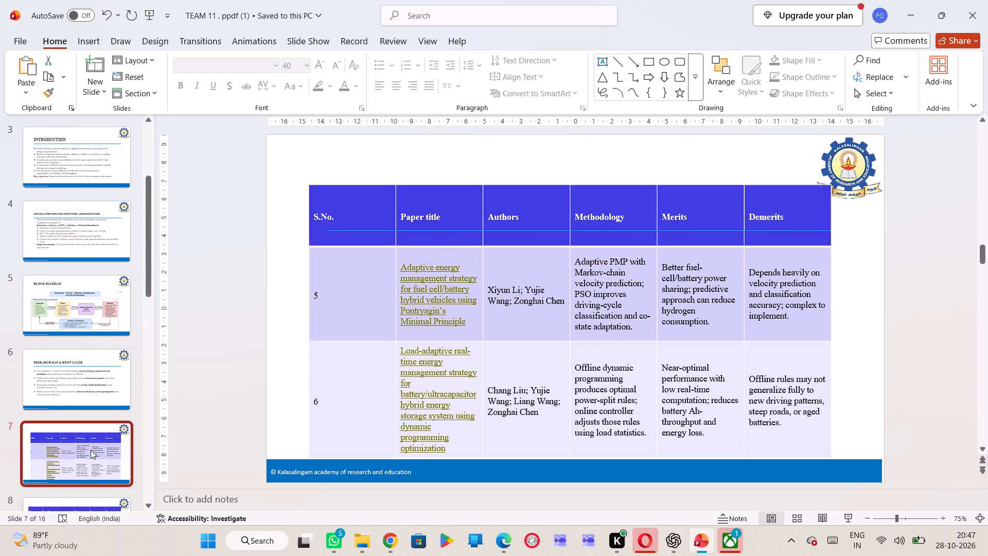
key(Delete)
key(Delete)
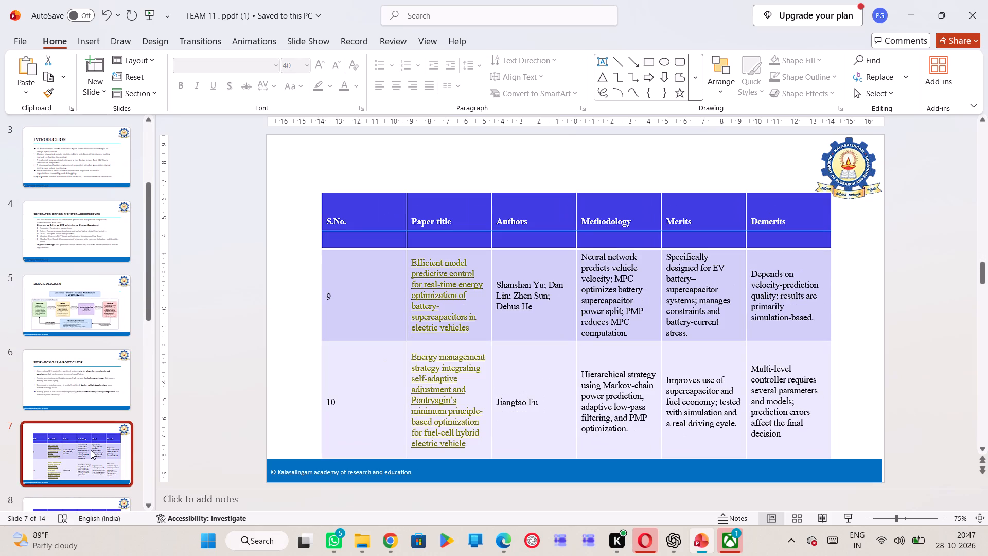
key(Delete)
key(Delete)
key(Delete)
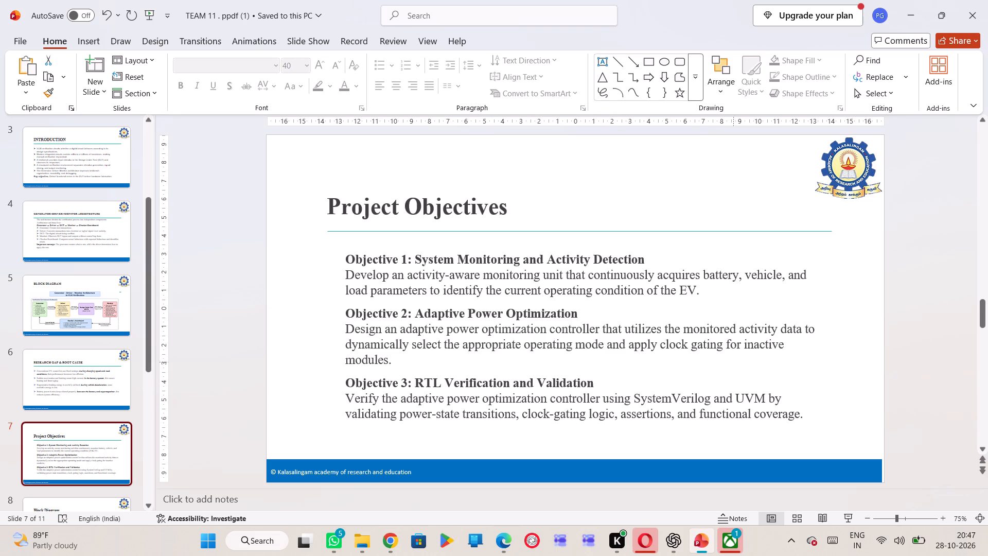
Replace the three objectives in the Project Objectives slide's body with the copied Monitor text.
drag(805, 415, 495, 306)
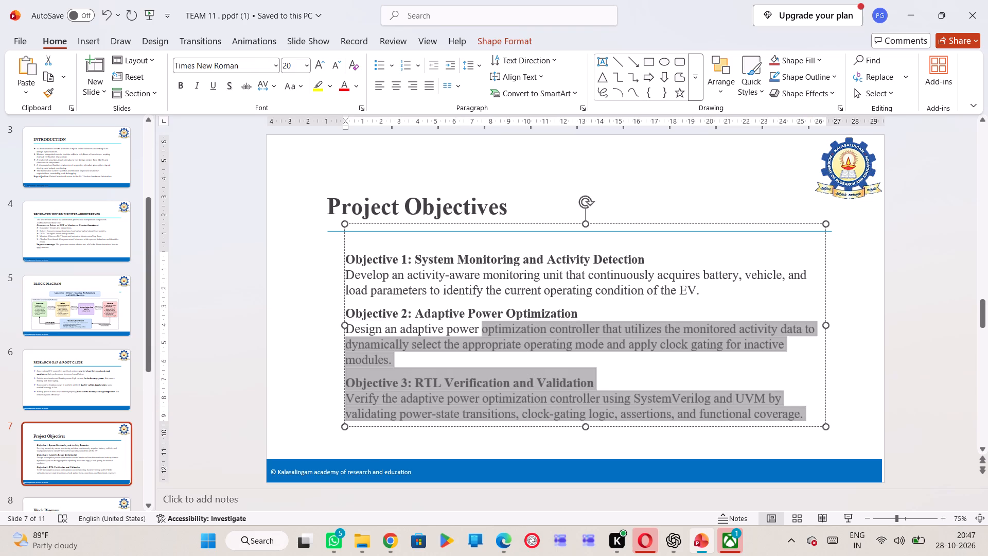
drag(495, 306, 365, 251)
key(Delete)
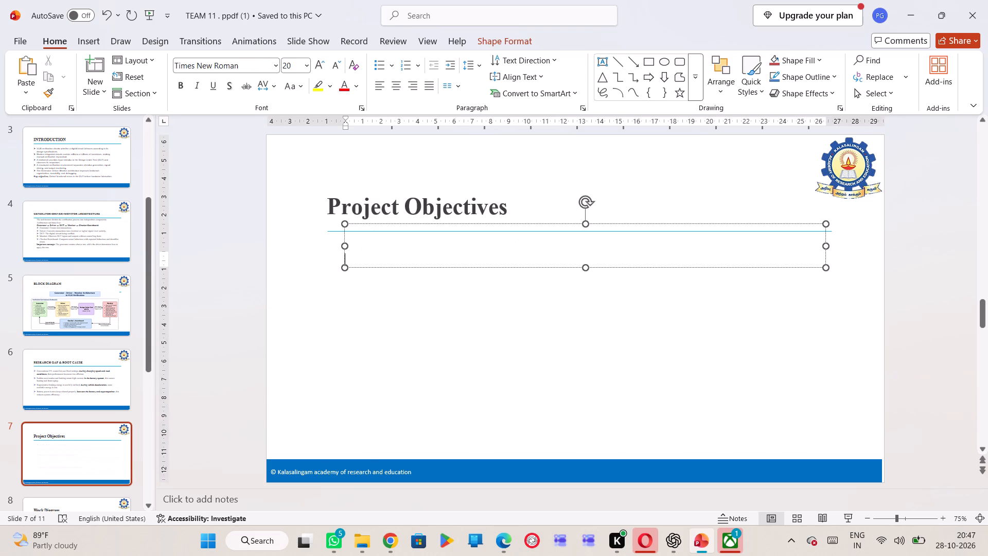
key(ctrl+v)
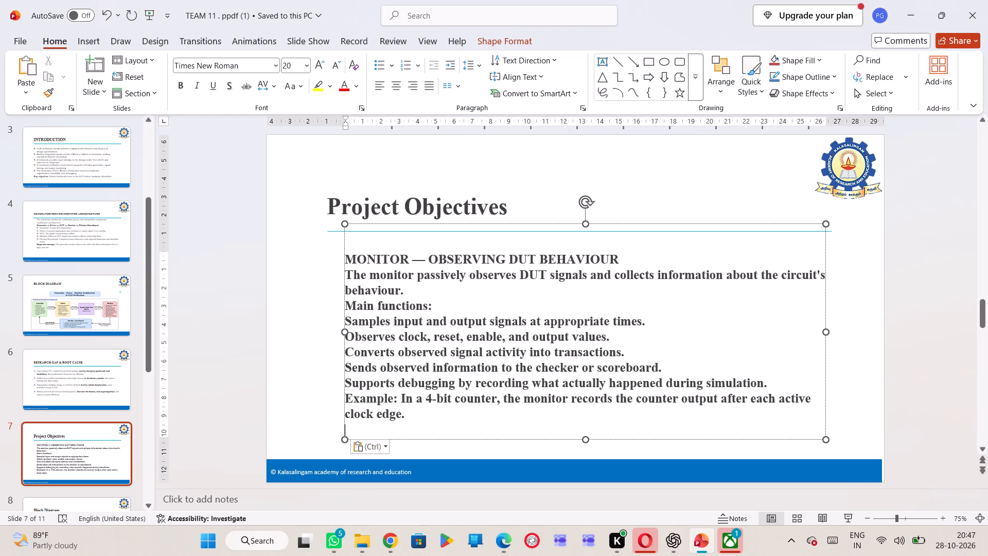
Replace the "Project Objectives" title on slide 7 with the body's heading "MONITOR — OBSERVING DUT BEHAVIOUR".
drag(622, 256, 358, 256)
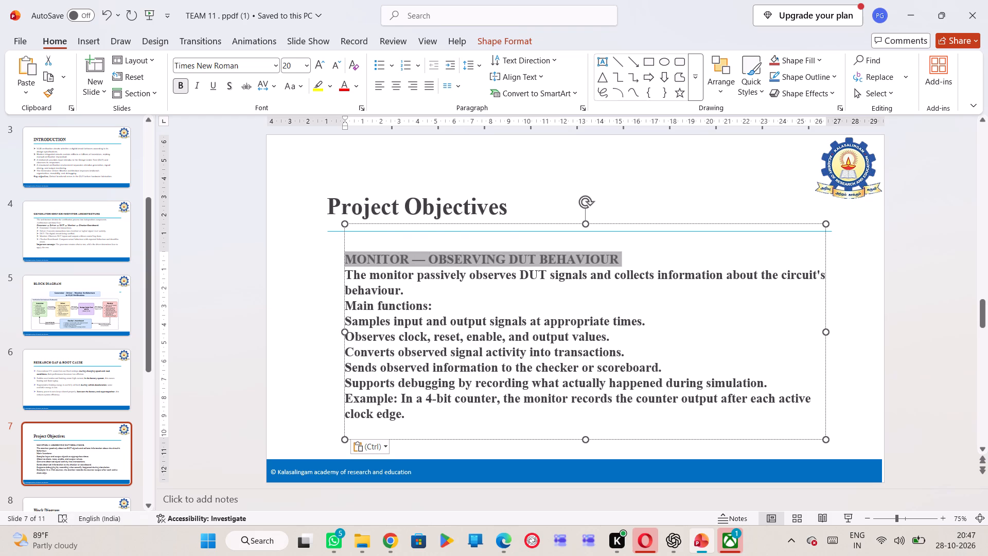
drag(358, 256, 360, 255)
key(ctrl+c)
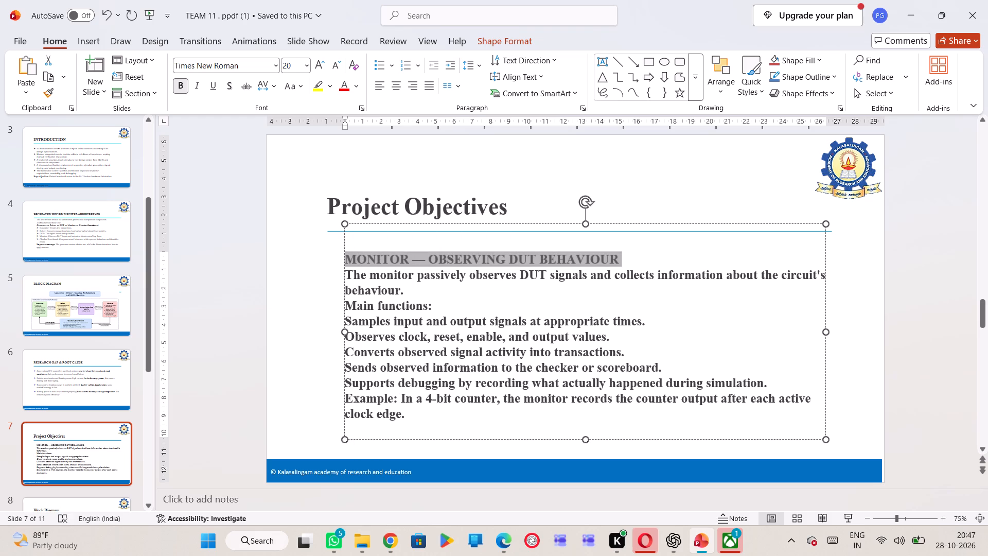
double_click(452, 211)
click(450, 214)
triple_click(450, 214)
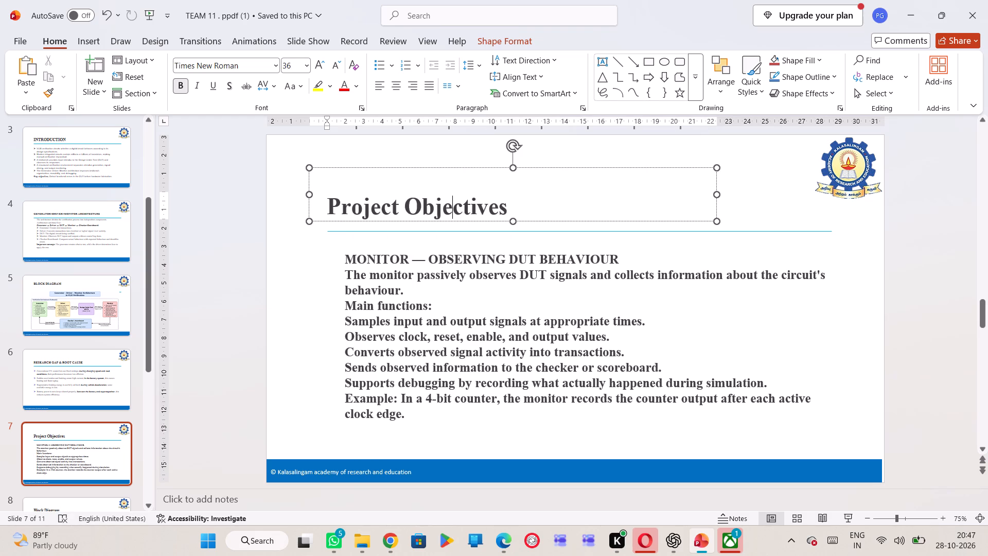
key(ctrl+v)
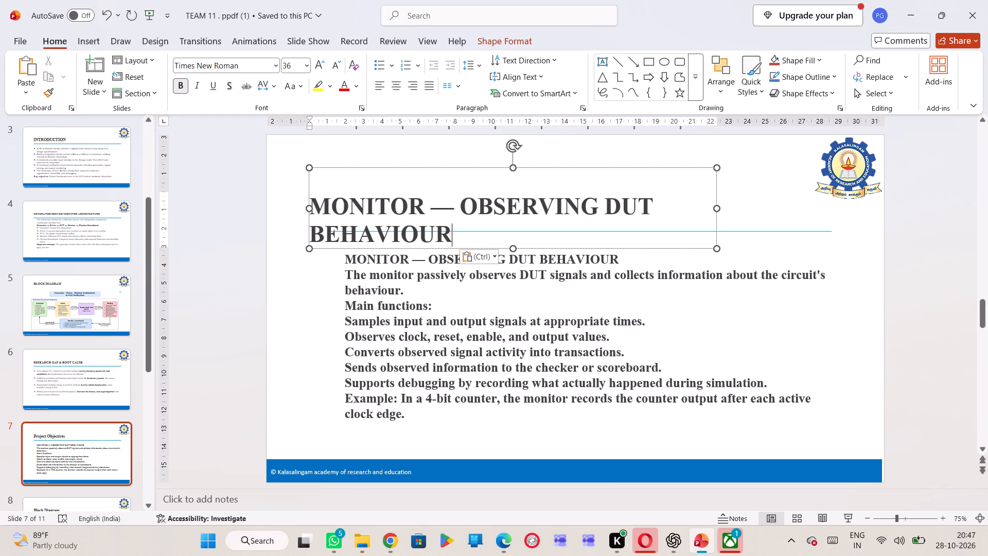
Set the font size of slide 7's Monitor title to 24.
drag(452, 236, 351, 197)
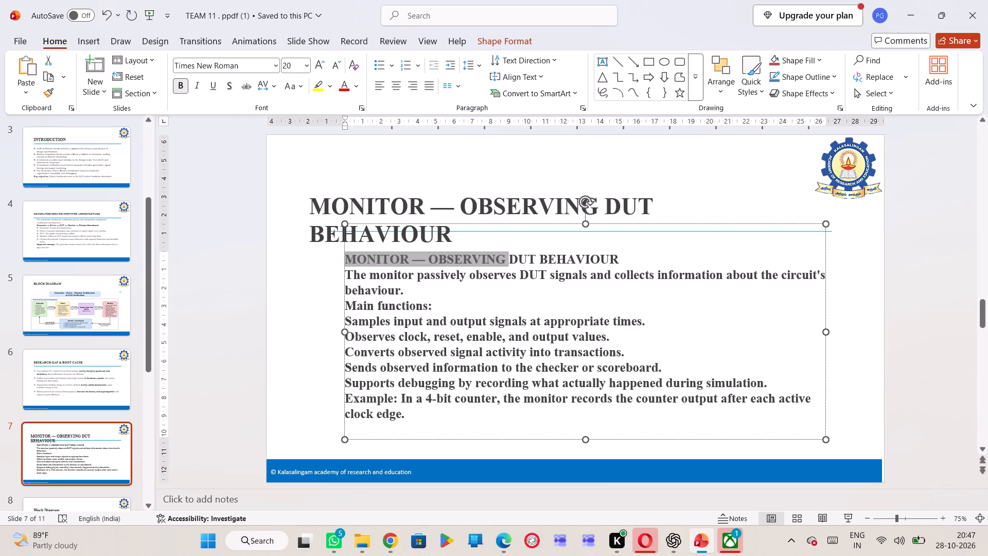
drag(351, 197, 363, 215)
click(363, 215)
triple_click(363, 215)
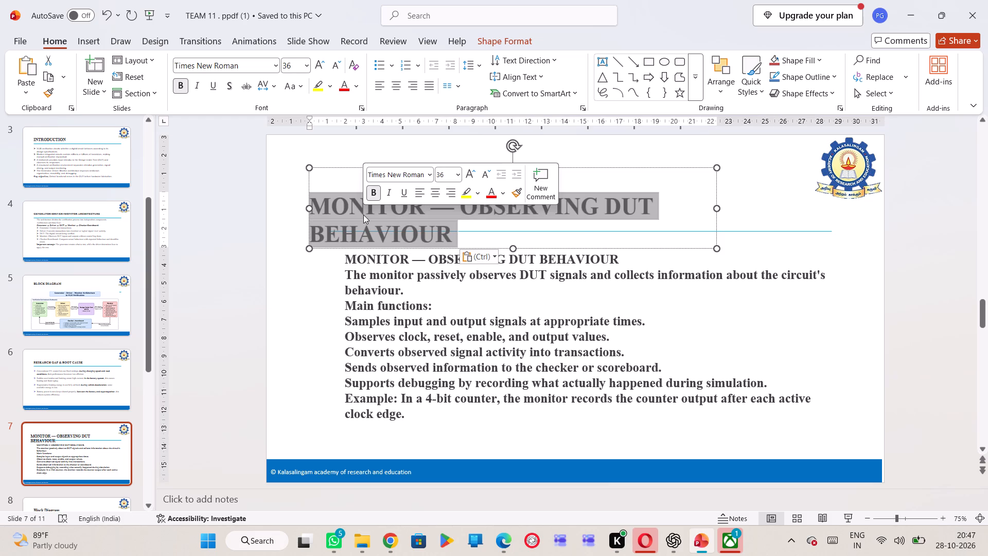
click(448, 175)
text(24)
key(Return)
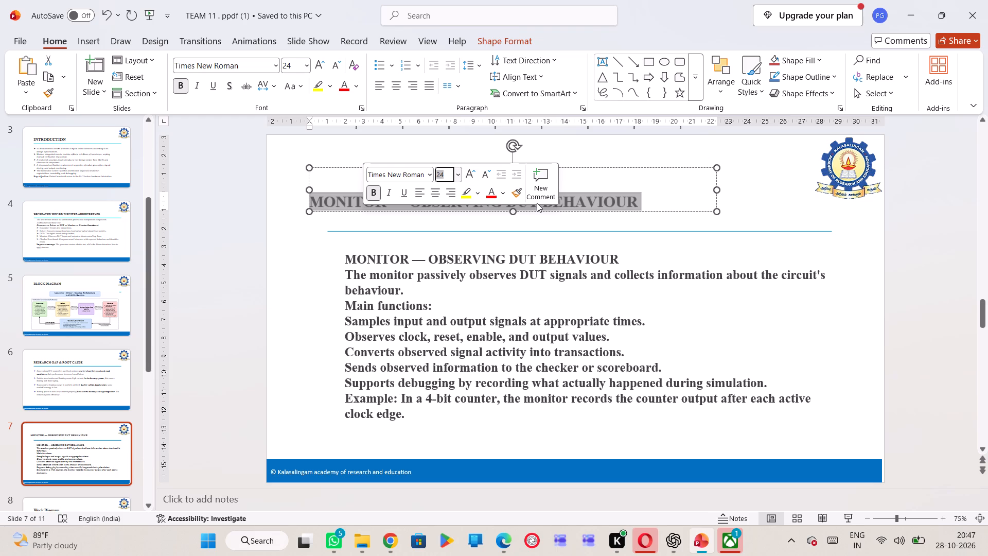
Remove the bold formatting from all of the Monitor body text on slide 7.
click(521, 324)
drag(443, 417, 401, 334)
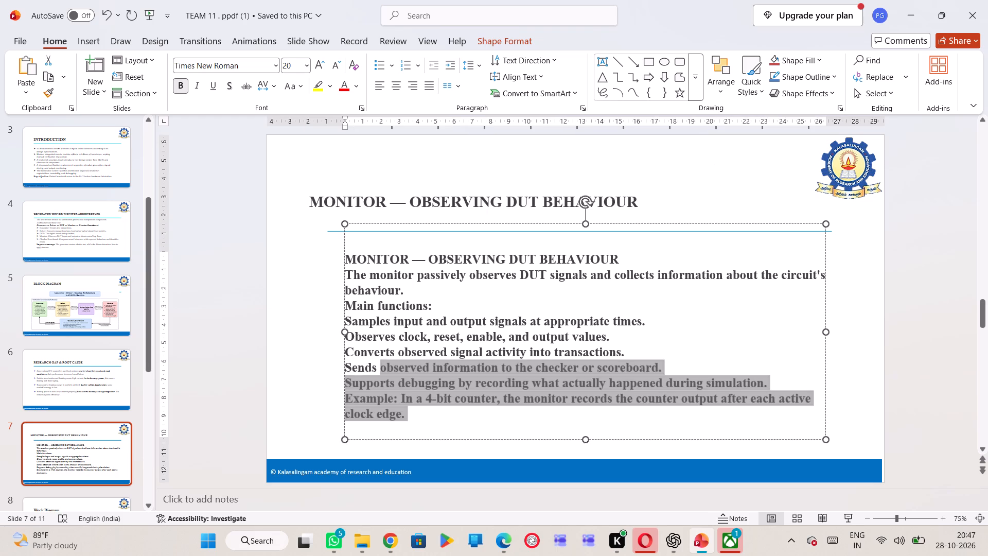
drag(401, 334, 357, 255)
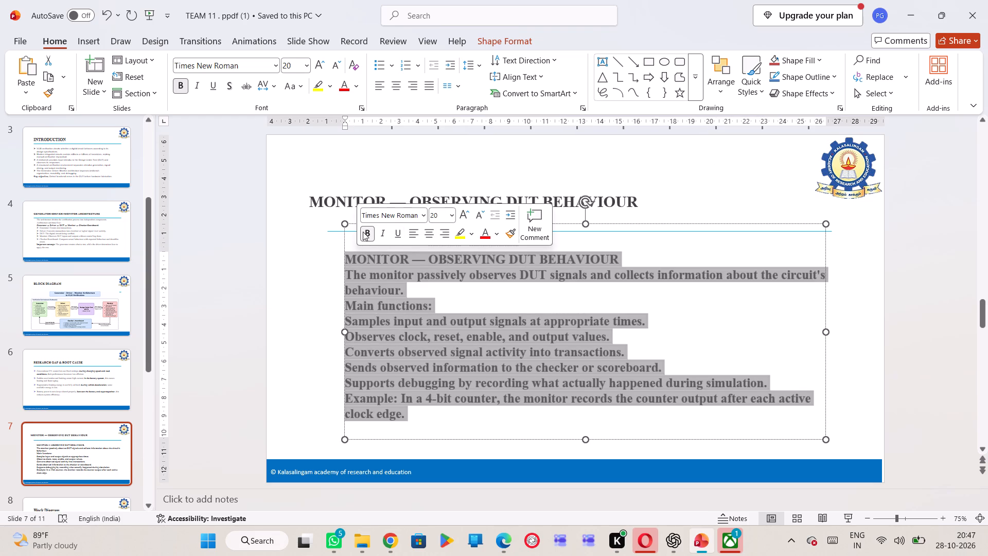
click(369, 231)
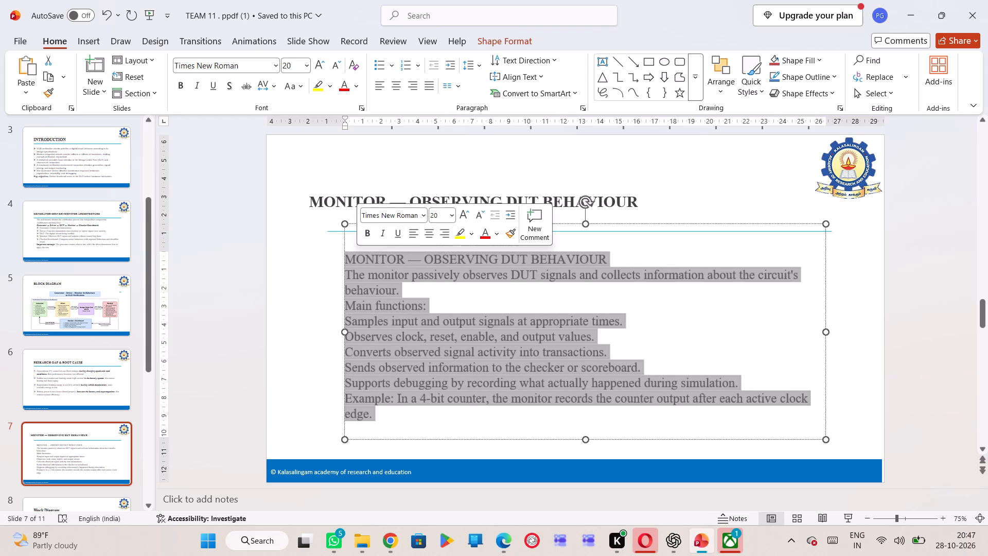
click(525, 291)
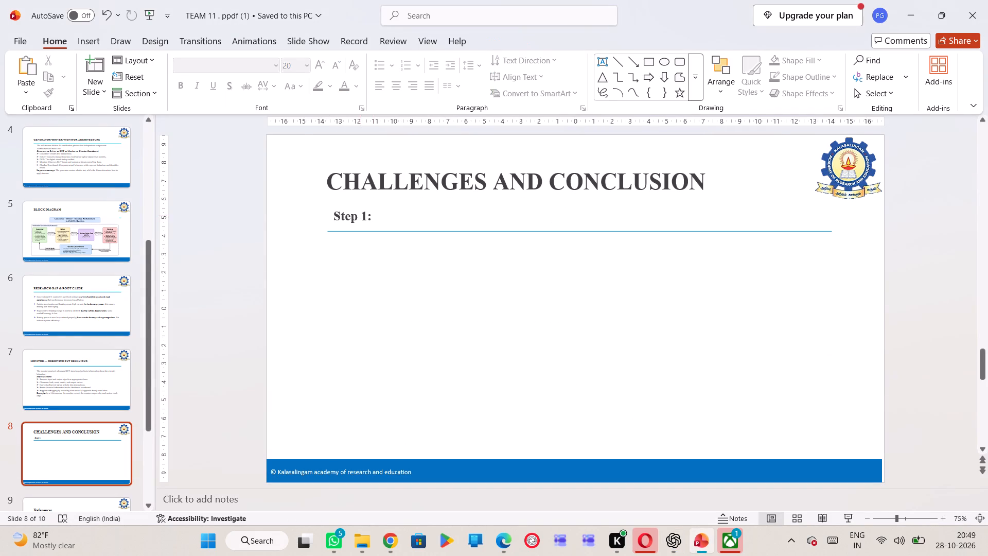
click(364, 221)
click(372, 216)
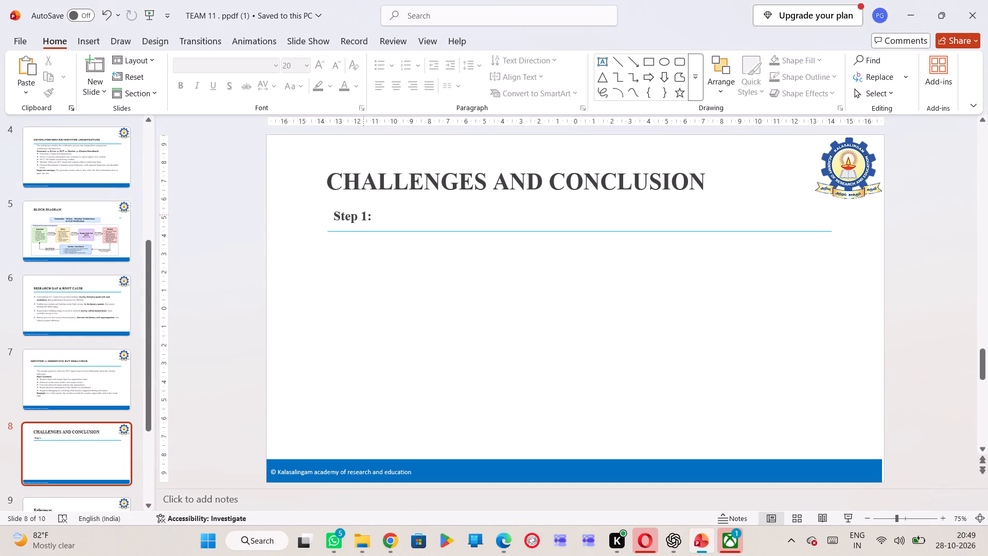
double_click(361, 220)
key(BackSpace)
key(BackSpace)
key(BackSpace)
key(BackSpace)
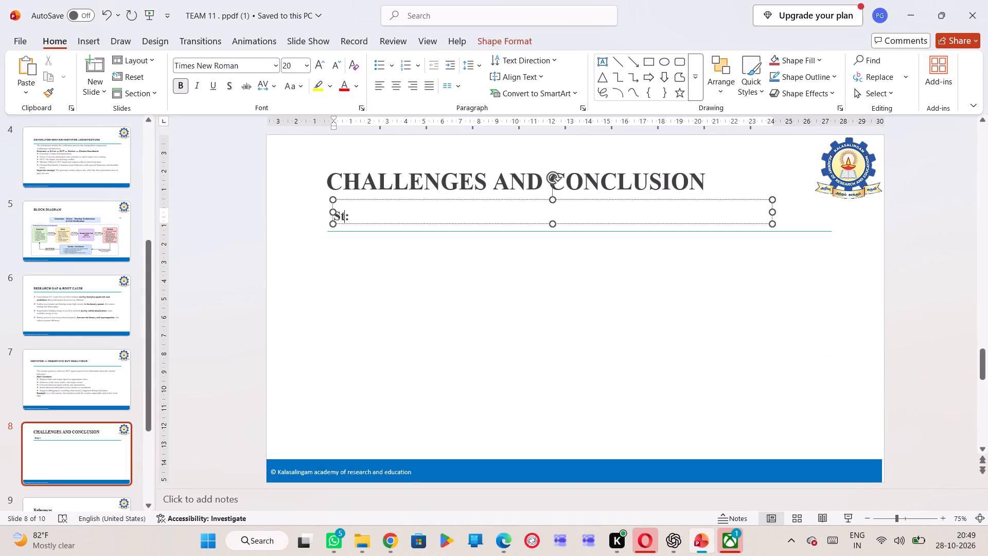
key(BackSpace)
key(Right)
key(BackSpace)
key(BackSpace)
key(ctrl+v)
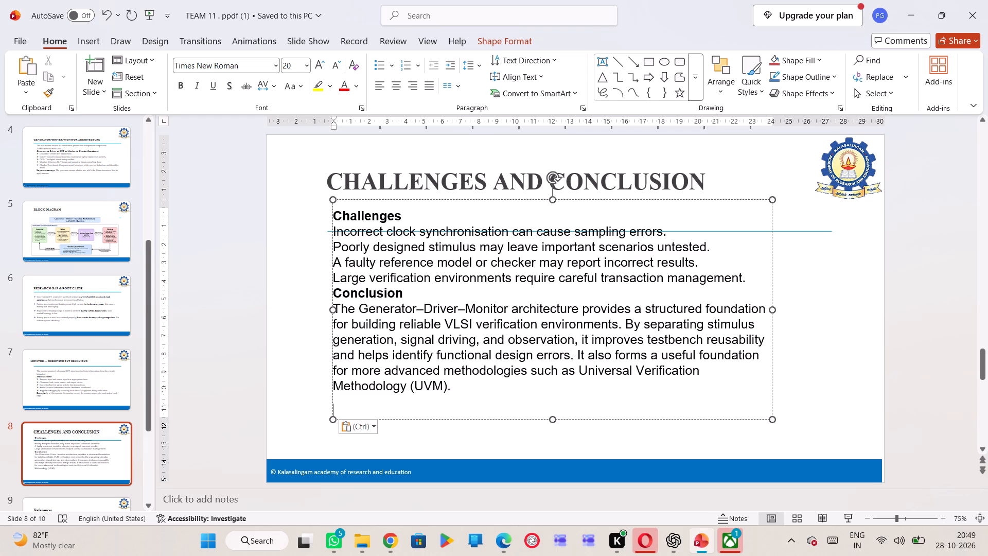
Resize slide 8's body text box so its top edge meets the divider line and its left edge extends slightly beyond the title's.
drag(553, 199, 564, 236)
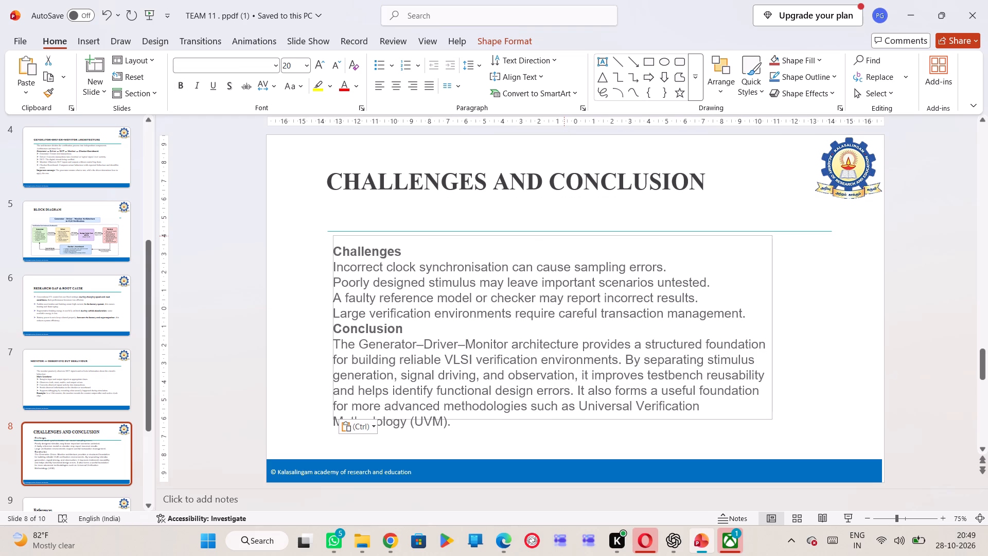
drag(564, 236, 565, 235)
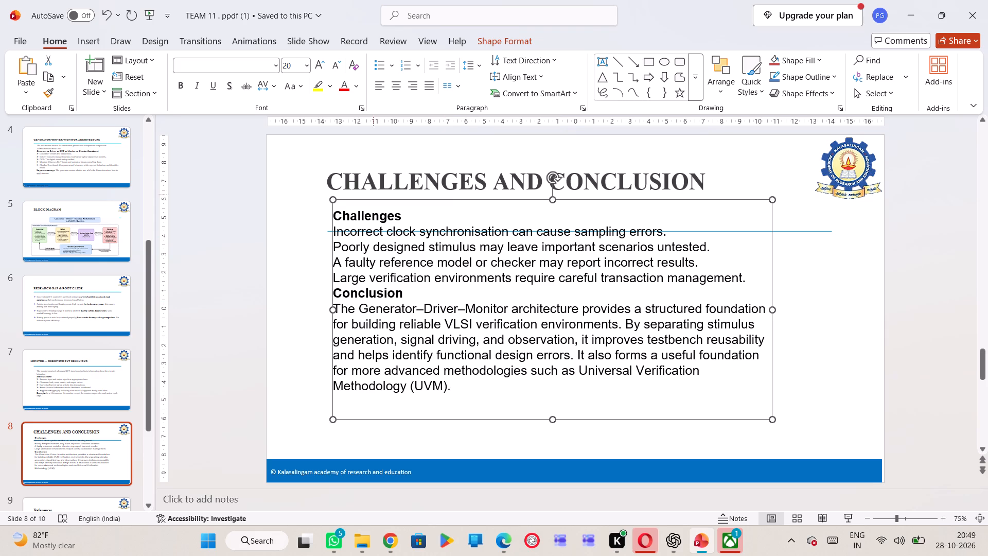
drag(333, 199, 355, 233)
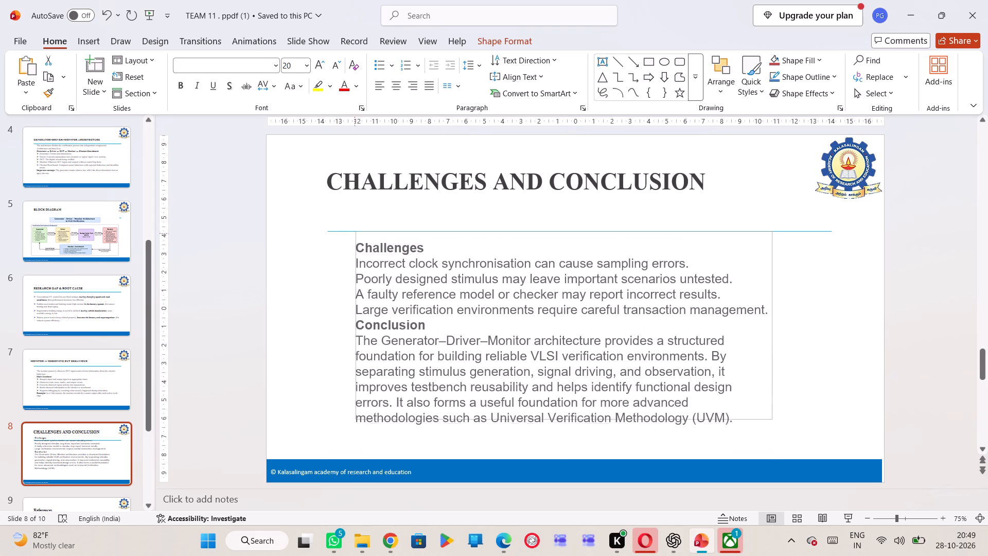
drag(355, 233, 347, 233)
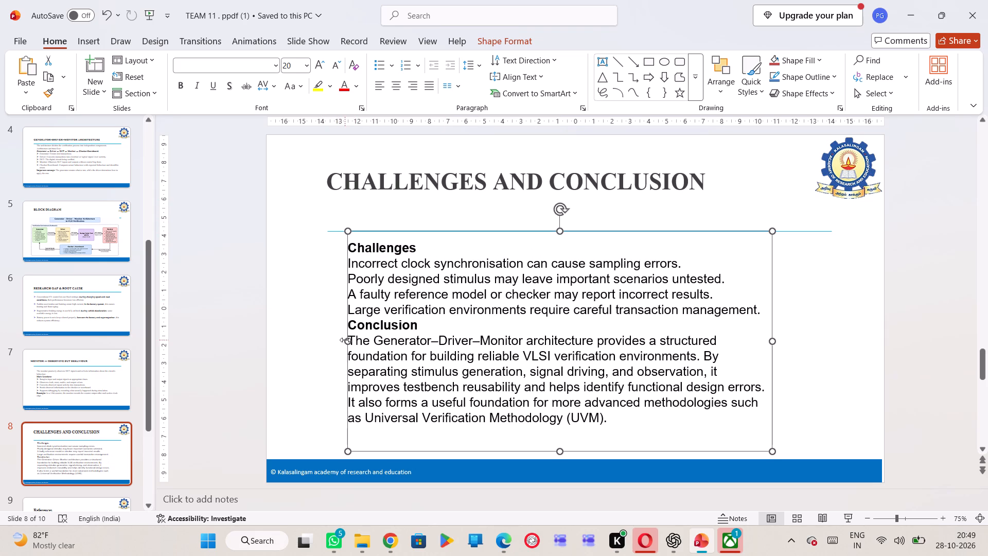
drag(347, 339, 320, 342)
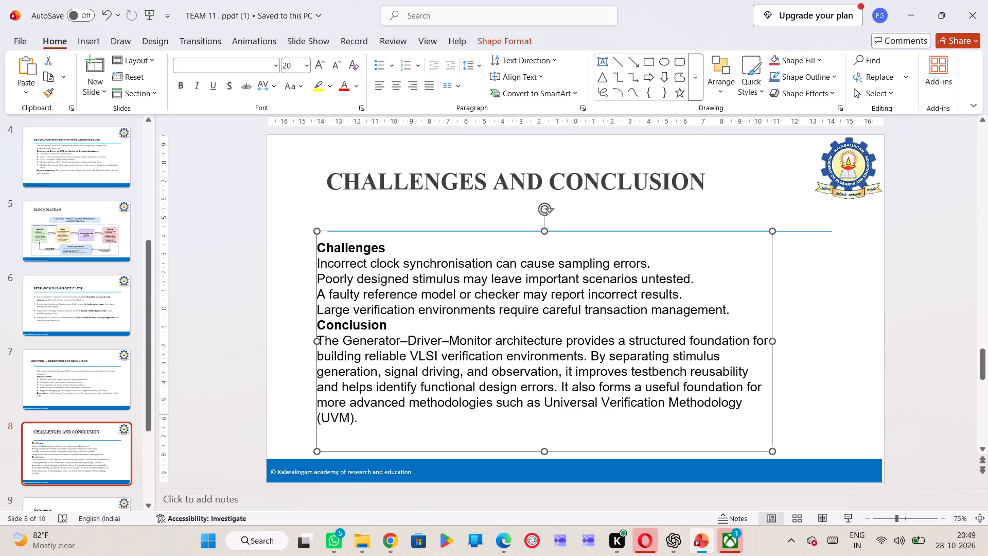
Set the font of the paragraph under "Conclusion" on slide 8 to Times New Roman.
drag(377, 418, 323, 341)
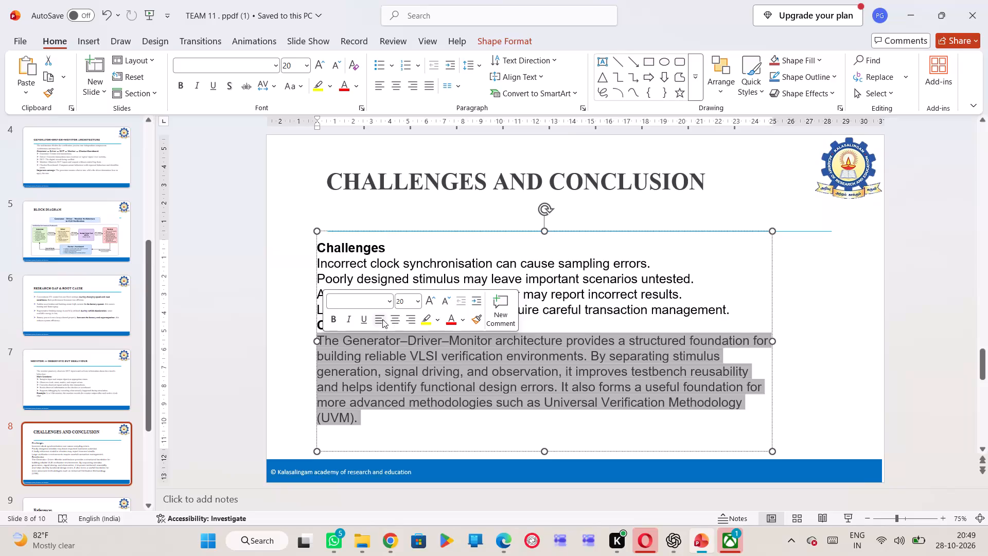
click(356, 298)
text(TIMES)
key(Return)
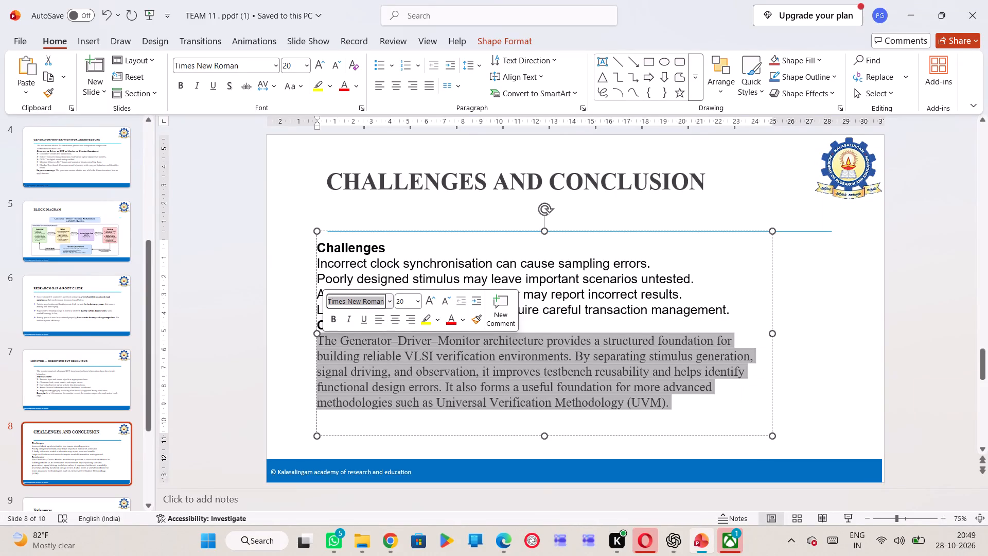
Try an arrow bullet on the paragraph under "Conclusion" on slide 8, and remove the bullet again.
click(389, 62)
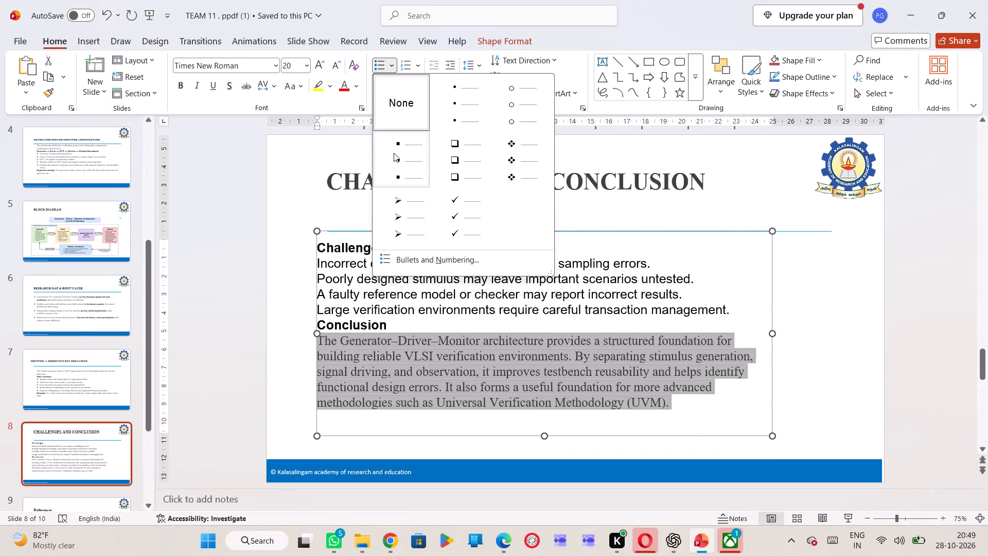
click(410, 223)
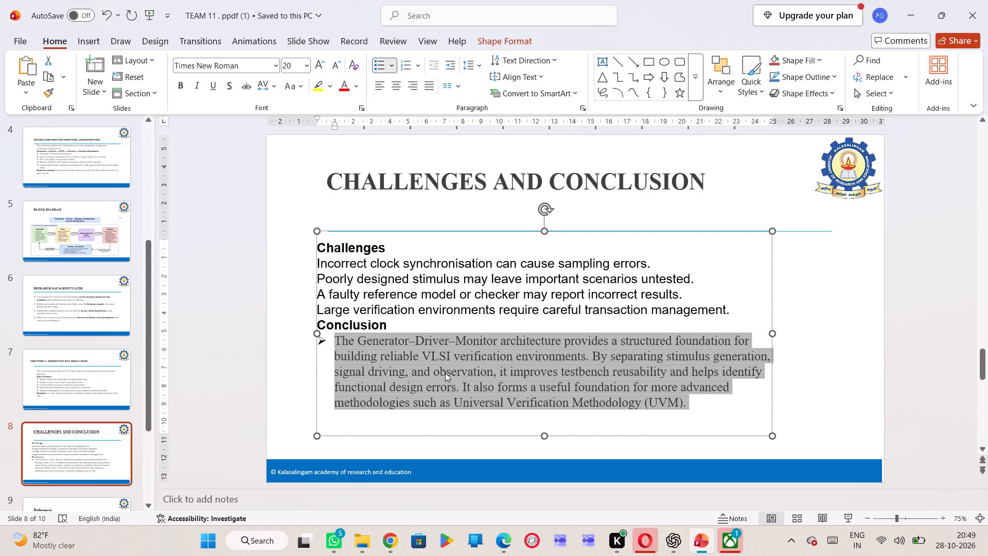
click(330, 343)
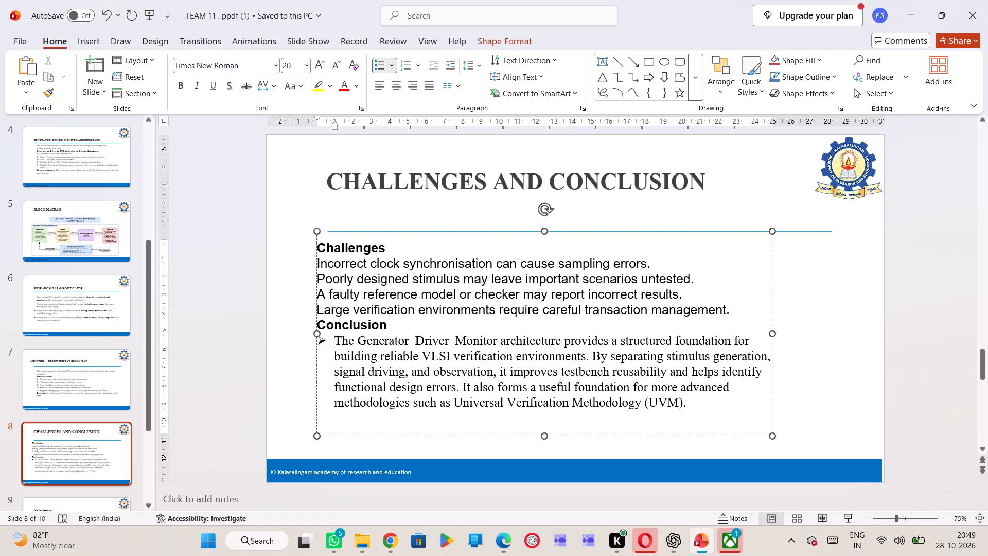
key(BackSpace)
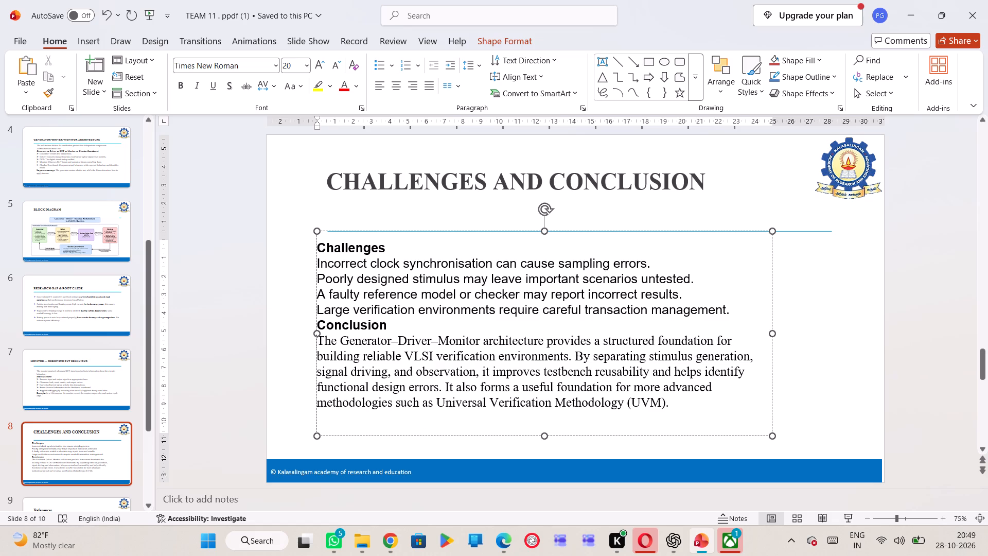
Justify the four lines under "Challenges" on slide 8 and give them arrow bullets.
drag(733, 314, 356, 273)
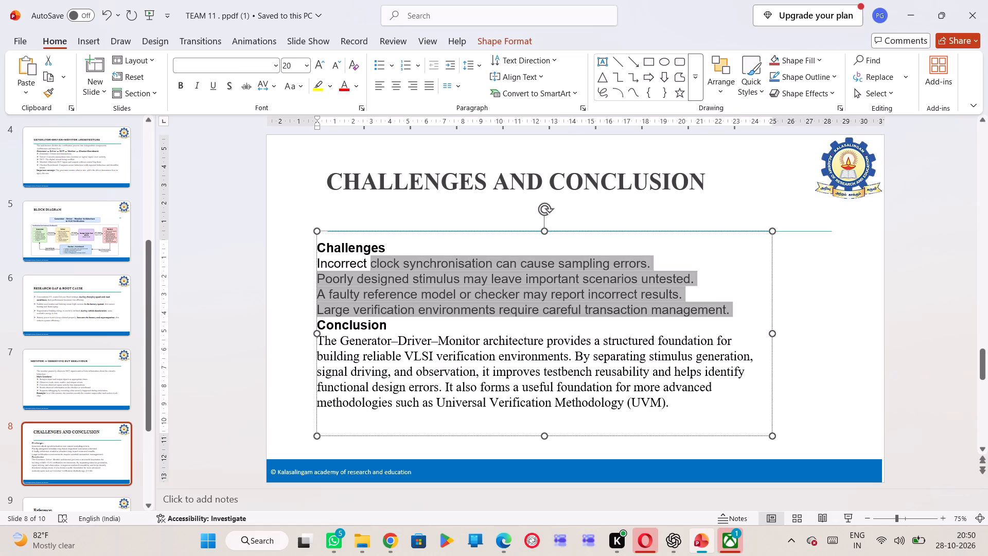
drag(356, 273, 327, 266)
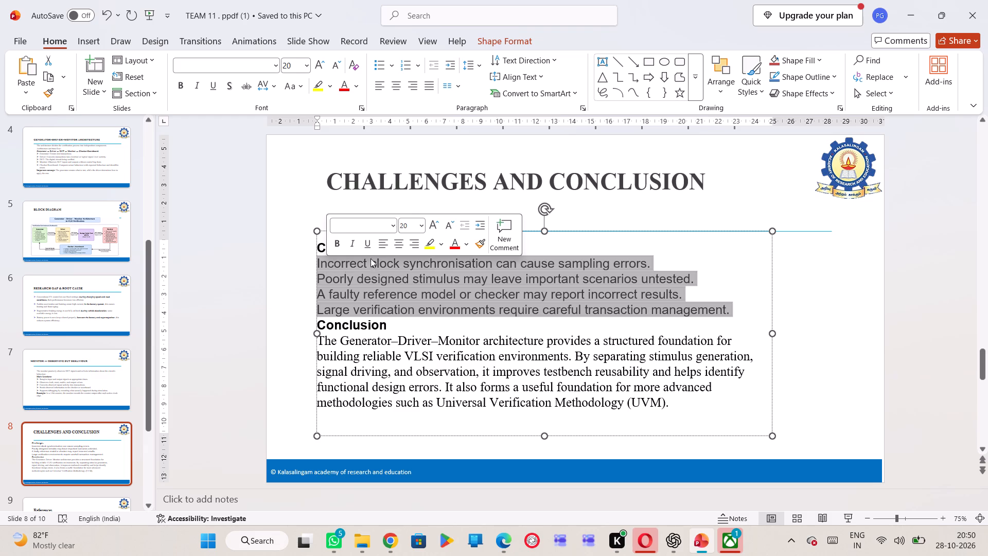
click(429, 84)
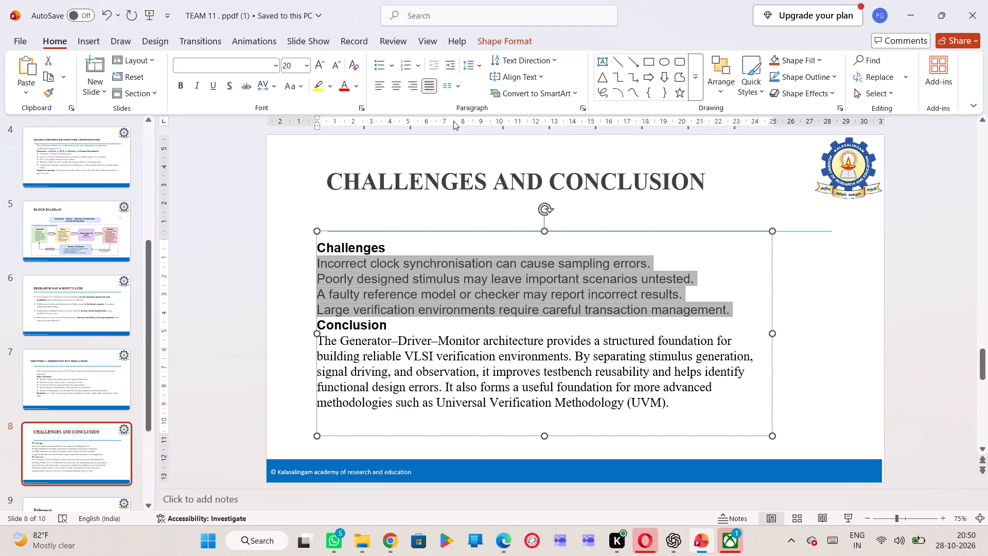
click(427, 82)
click(383, 66)
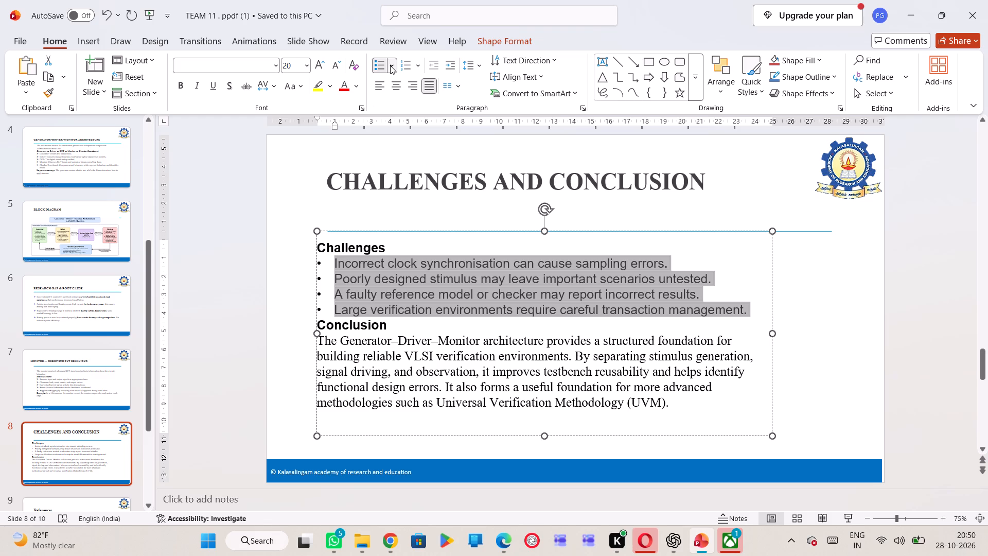
click(390, 65)
click(405, 231)
click(394, 326)
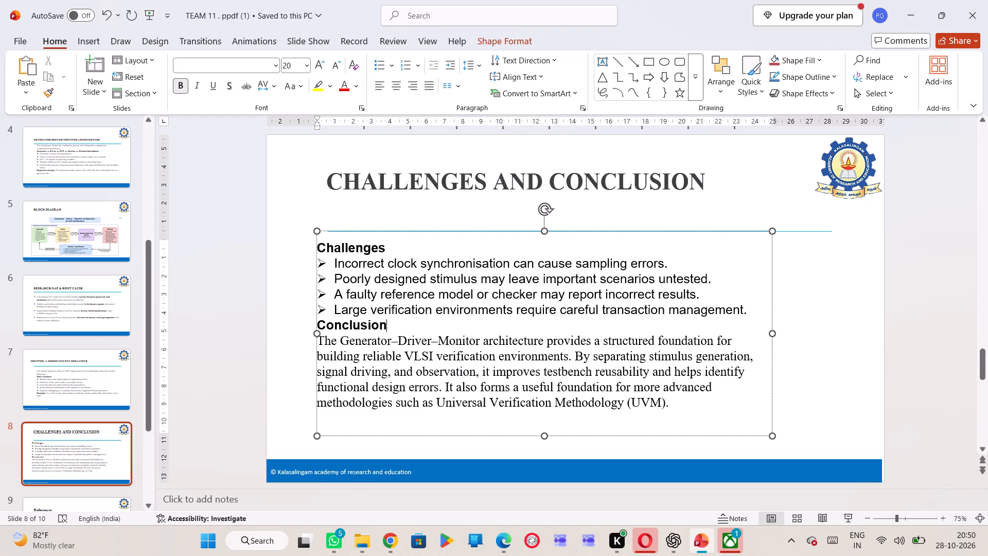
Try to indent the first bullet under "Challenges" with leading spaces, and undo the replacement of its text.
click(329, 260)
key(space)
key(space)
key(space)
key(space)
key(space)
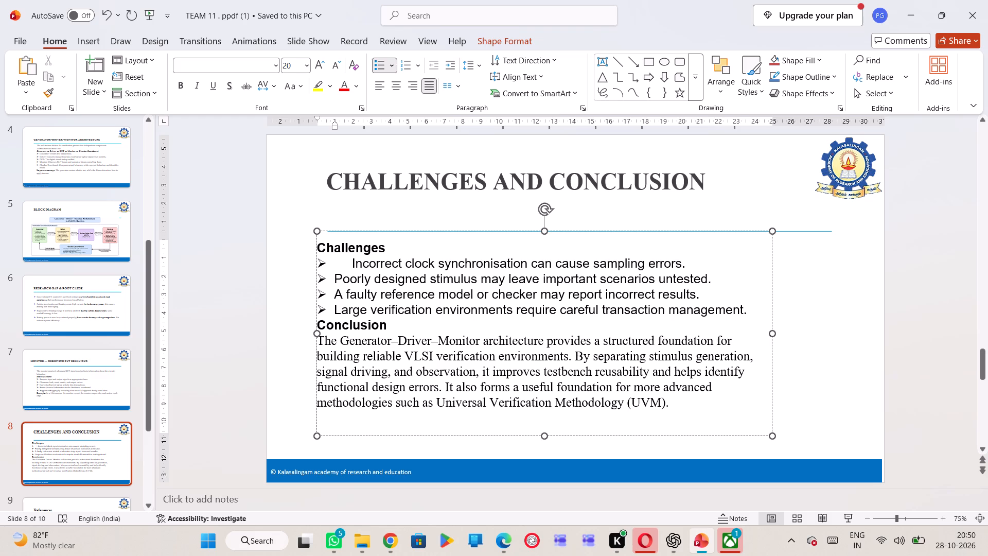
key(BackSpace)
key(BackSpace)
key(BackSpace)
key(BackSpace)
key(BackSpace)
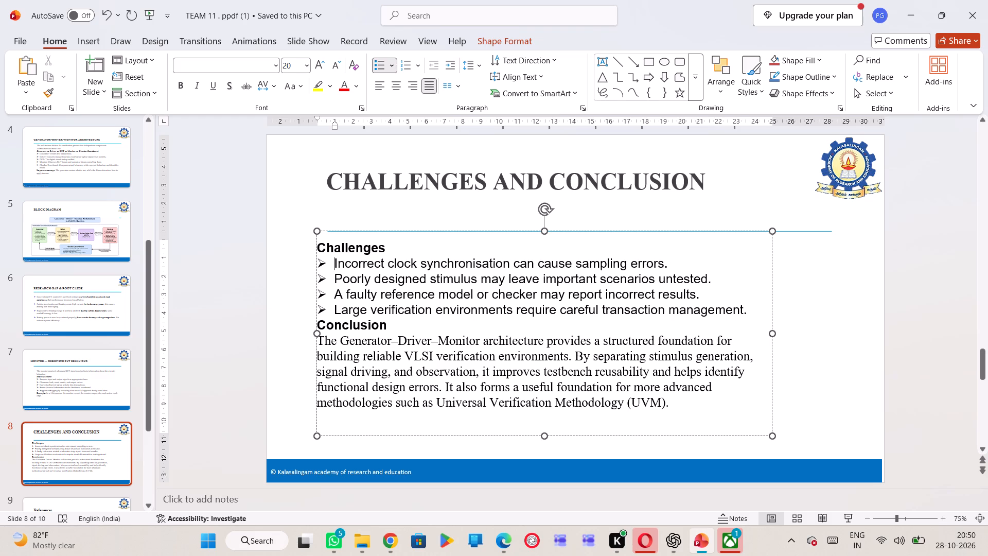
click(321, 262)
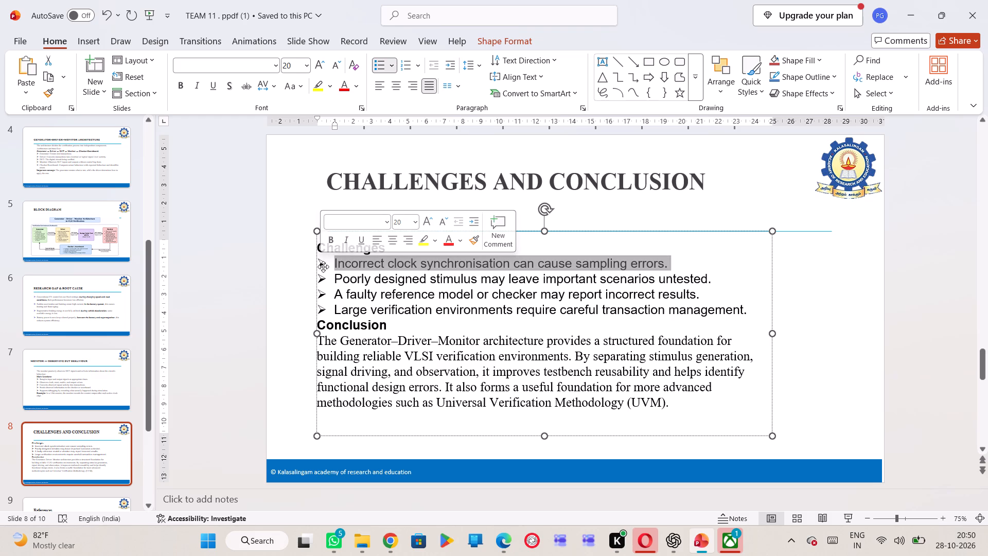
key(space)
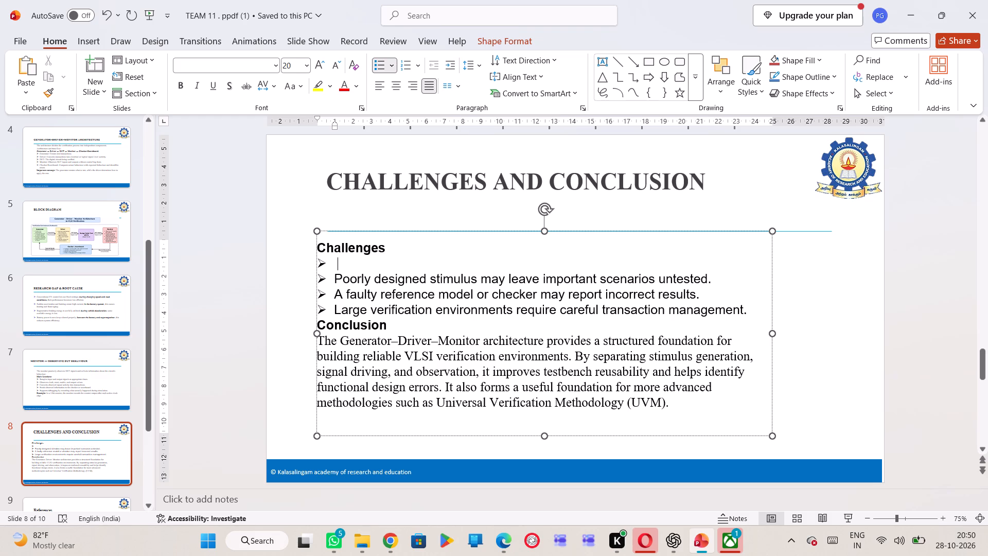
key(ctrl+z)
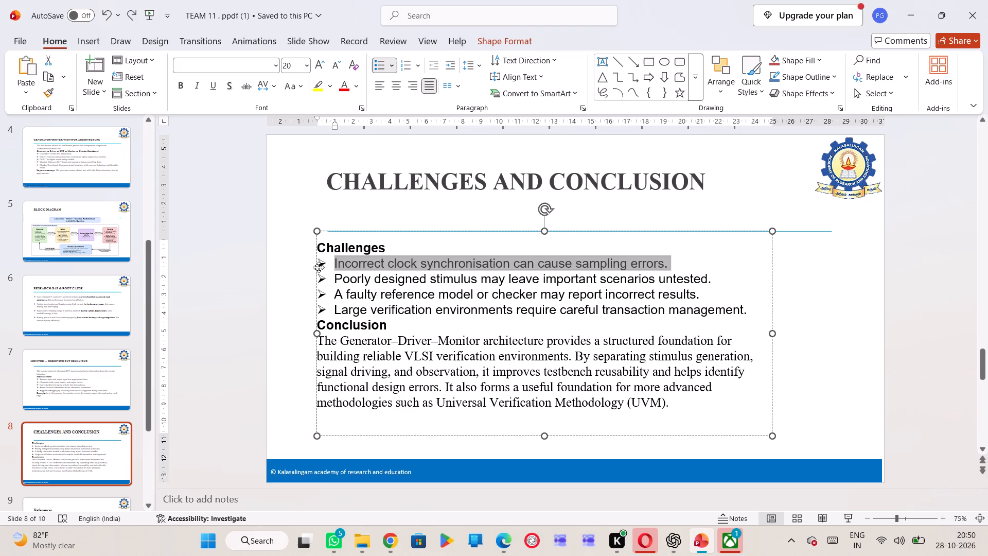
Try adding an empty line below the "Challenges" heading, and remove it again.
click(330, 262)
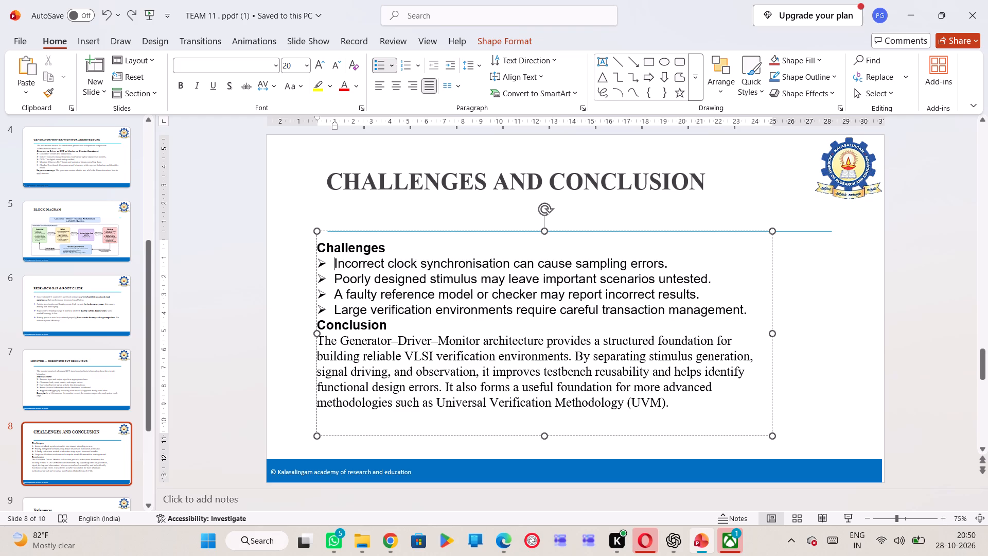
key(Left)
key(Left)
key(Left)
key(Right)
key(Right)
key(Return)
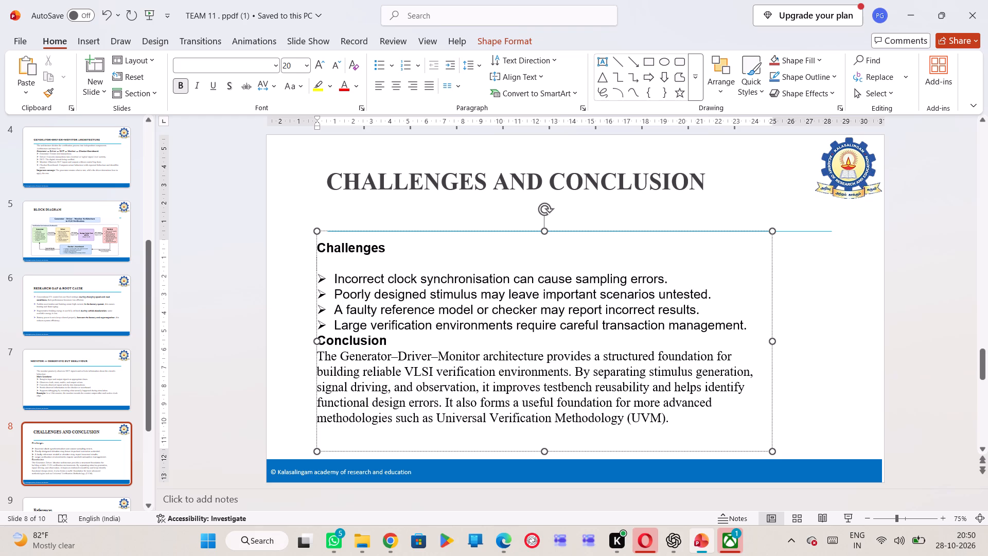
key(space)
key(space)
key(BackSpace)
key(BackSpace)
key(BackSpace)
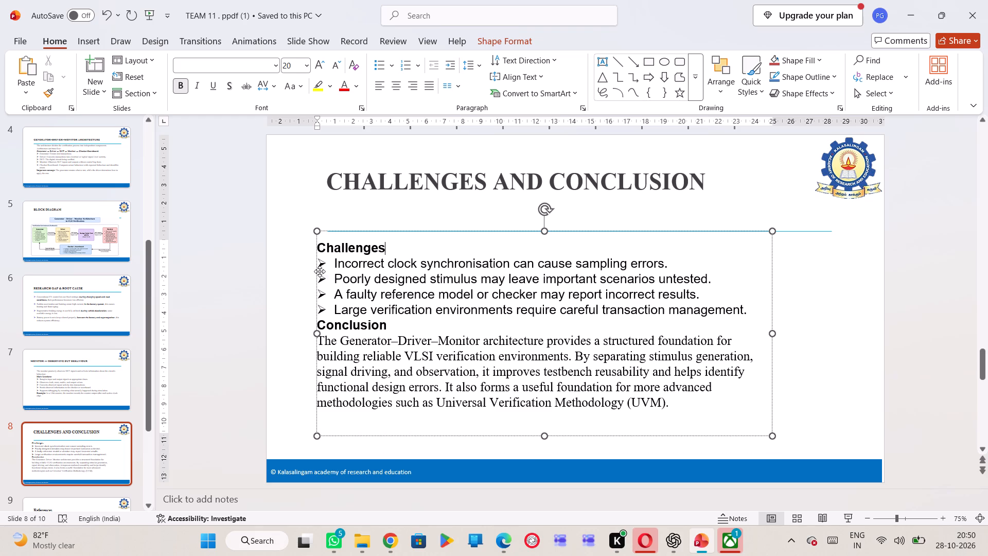
Narrow slide 8's body text box so its left edge sits slightly inside the start of the title.
drag(315, 334, 293, 332)
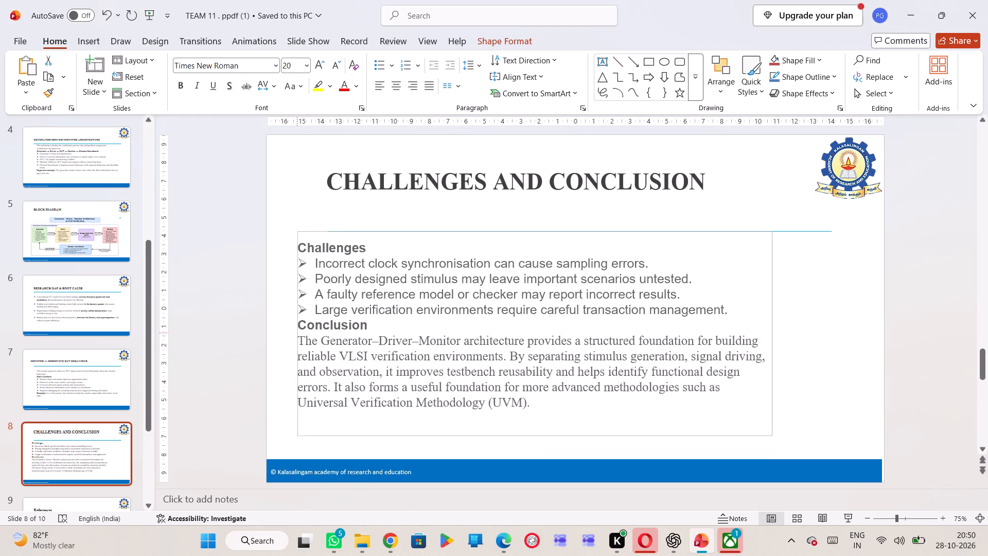
drag(293, 332, 343, 333)
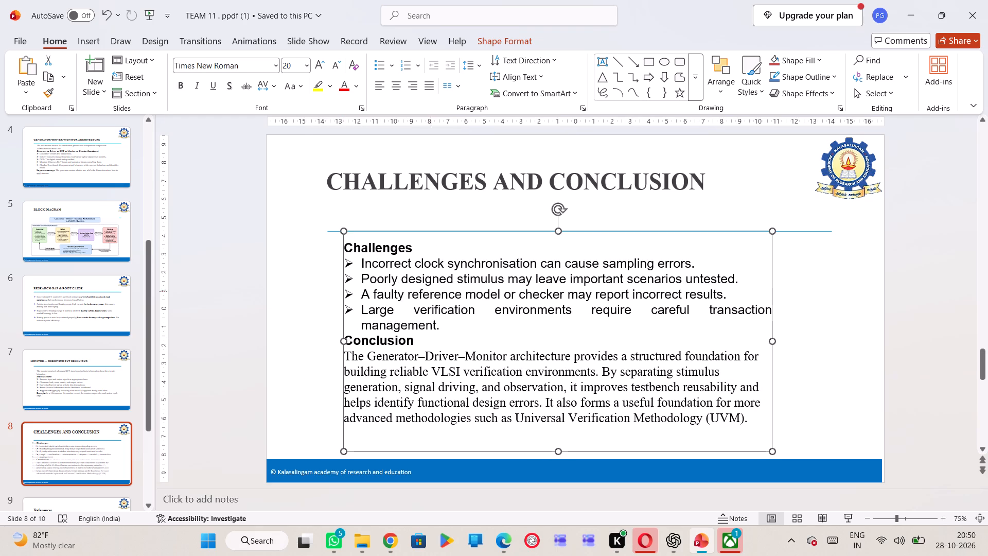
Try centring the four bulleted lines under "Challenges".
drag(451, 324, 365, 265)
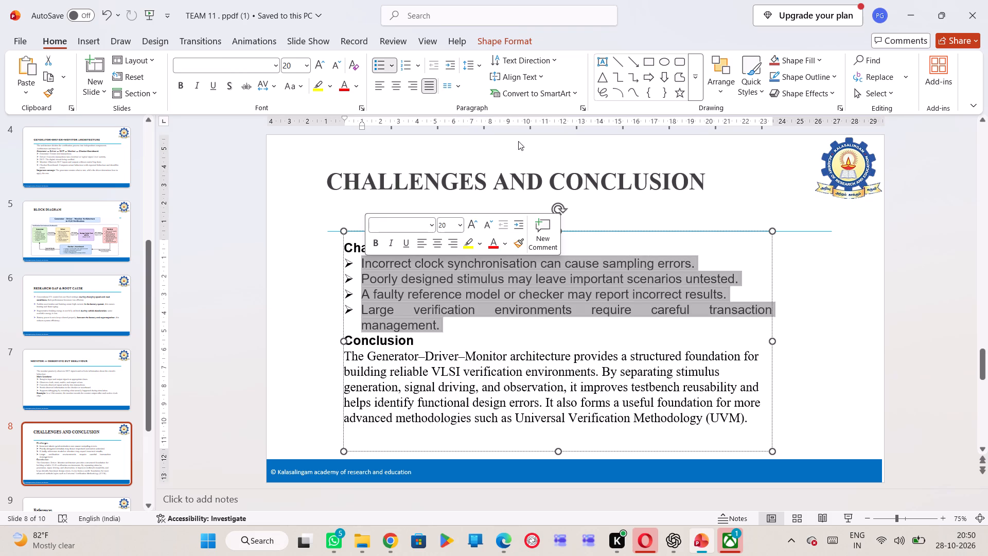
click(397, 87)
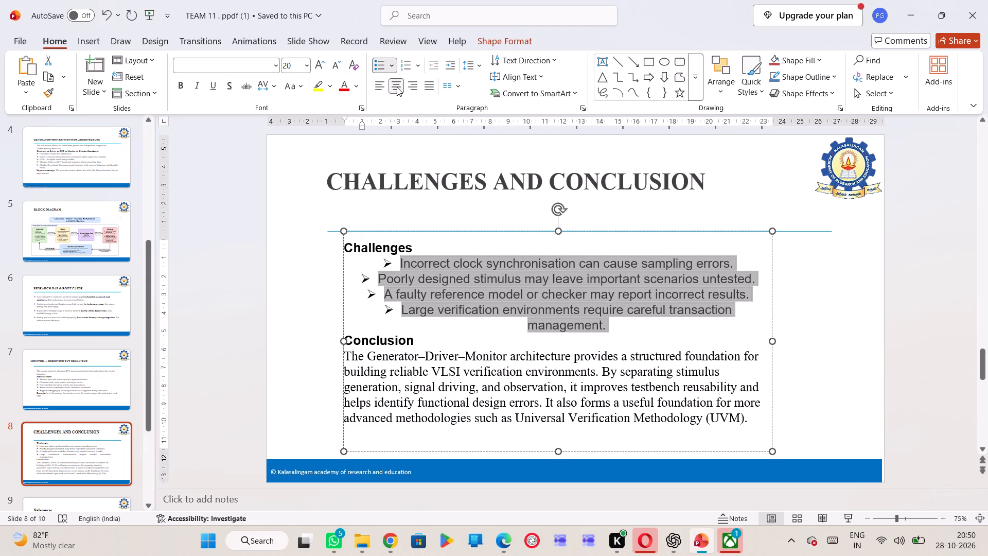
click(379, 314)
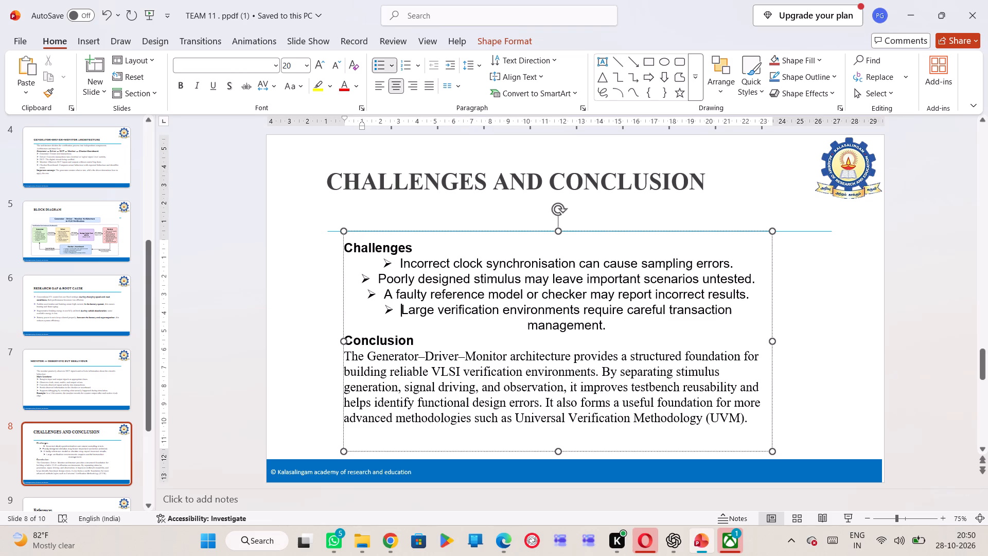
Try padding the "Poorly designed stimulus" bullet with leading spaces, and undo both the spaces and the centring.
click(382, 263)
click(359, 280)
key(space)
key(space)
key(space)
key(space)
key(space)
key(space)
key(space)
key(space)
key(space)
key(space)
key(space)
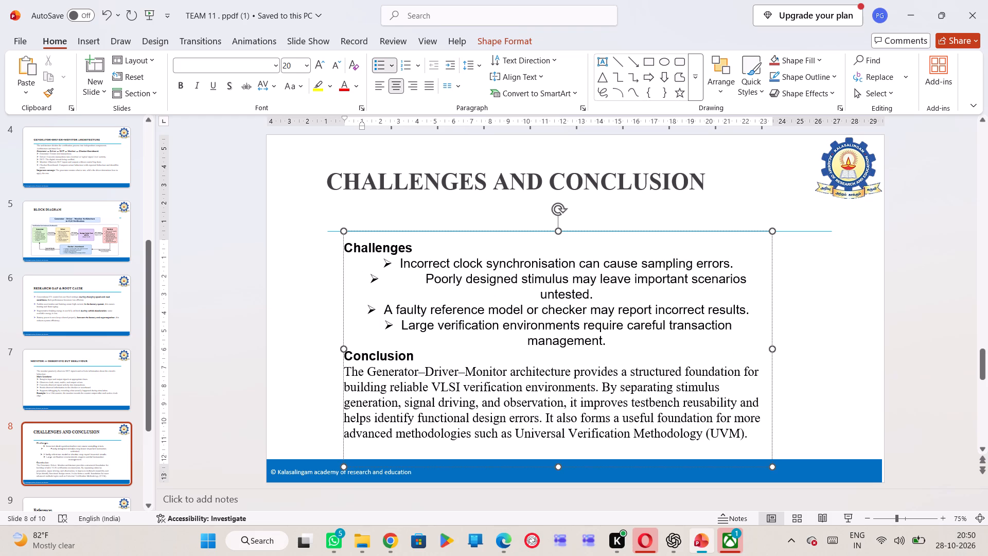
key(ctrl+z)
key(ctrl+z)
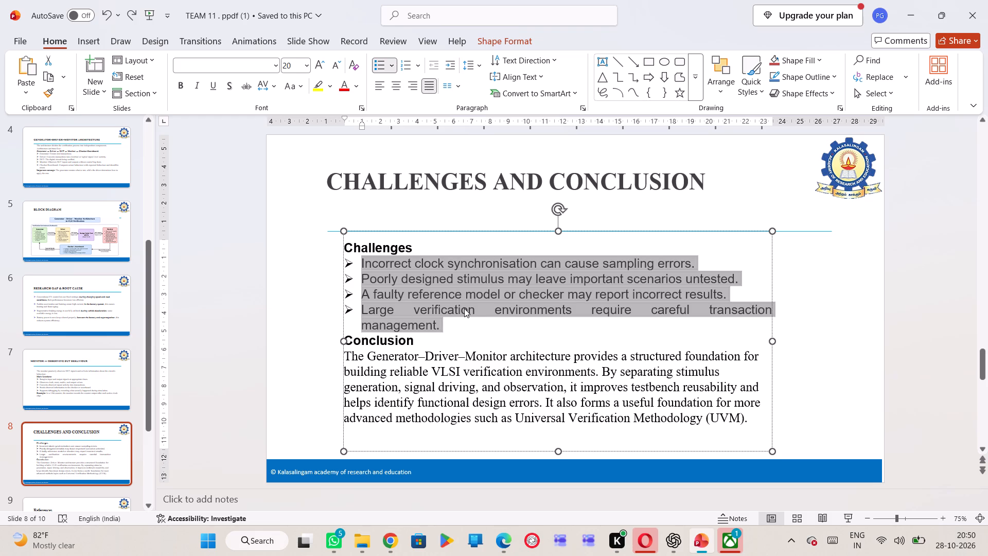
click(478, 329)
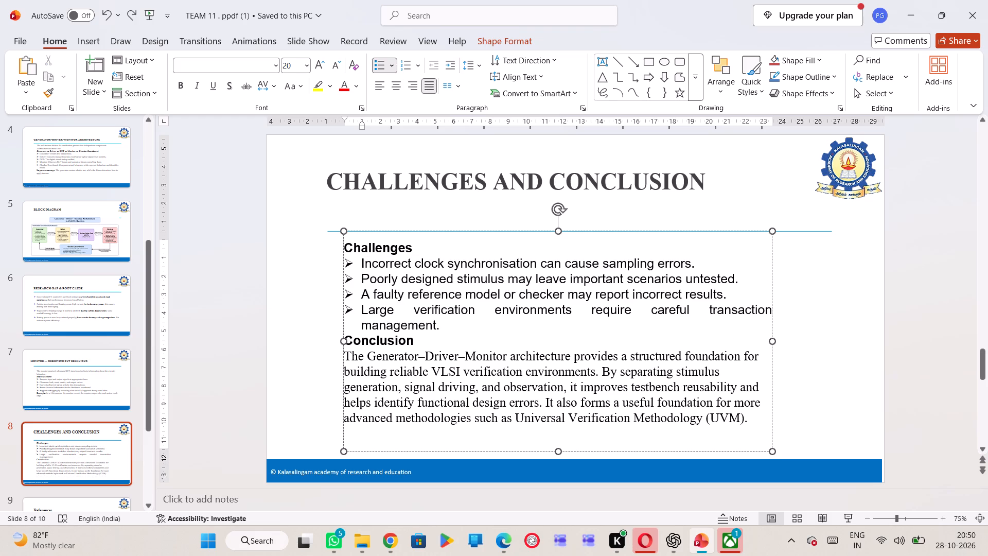
Indent the first line of the paragraph under "Conclusion" with six leading spaces.
click(347, 357)
key(space)
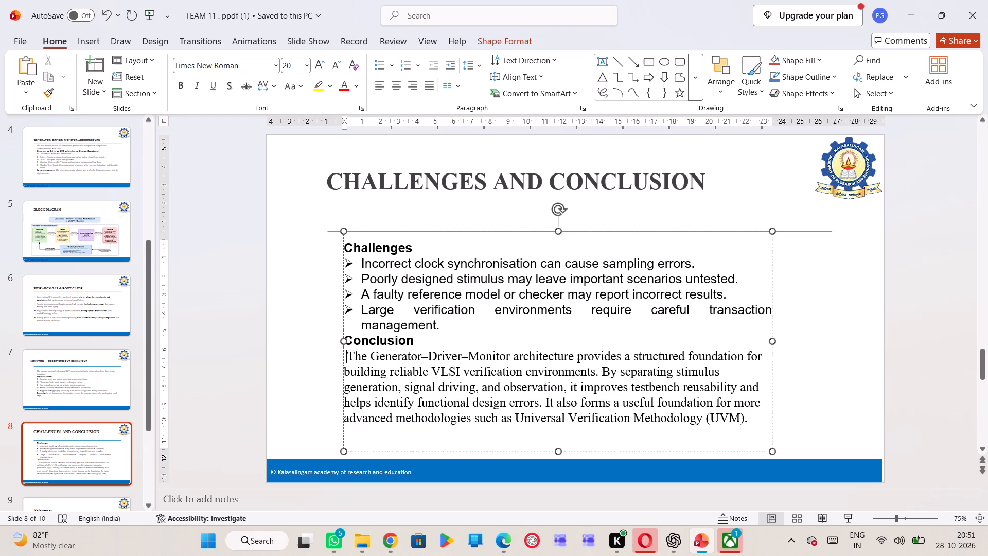
key(space)
key(space)
key(space)
key(space)
key(space)
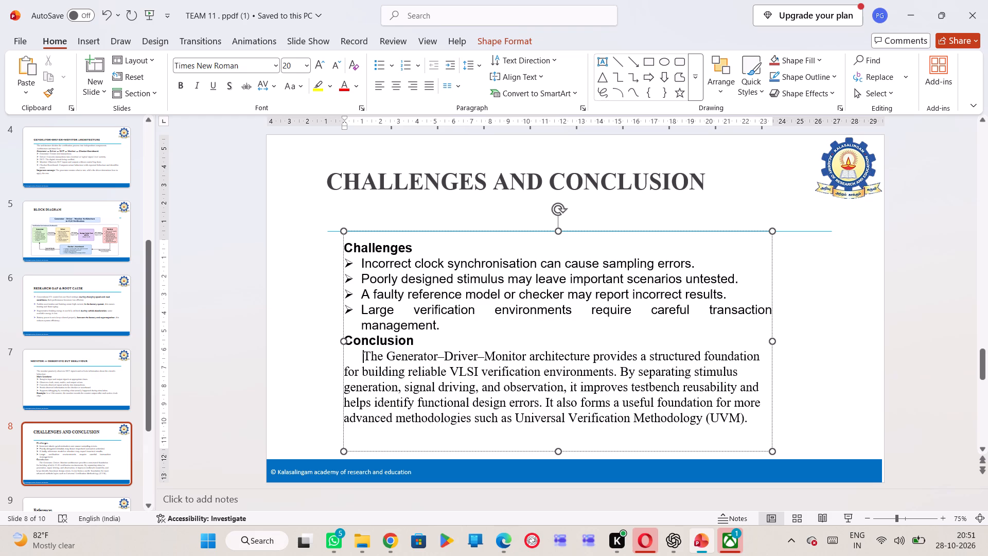
Break the Conclusion paragraph before "for building reliable VLSI" and indent that line with six leading spaces.
click(346, 372)
key(space)
key(space)
key(space)
key(Return)
key(space)
key(space)
key(space)
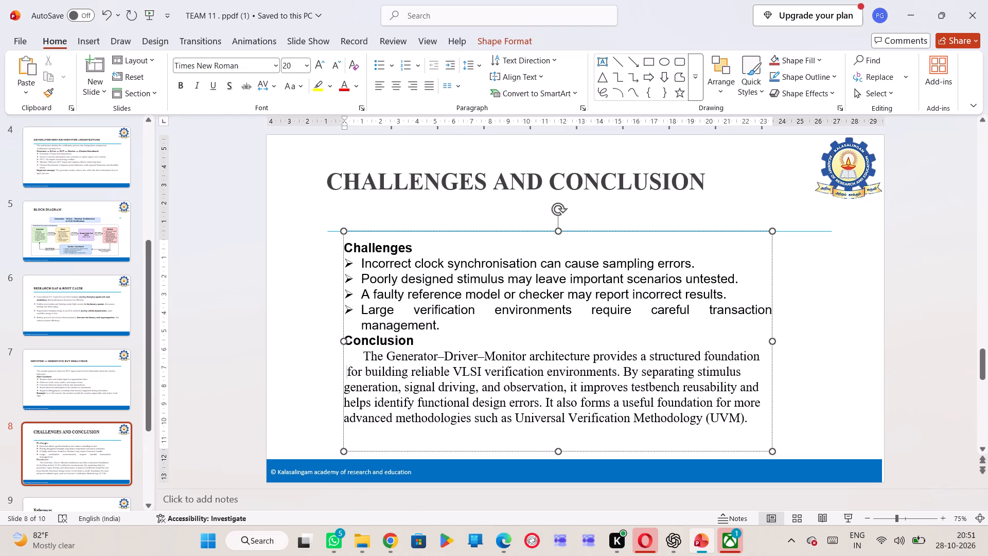
key(space)
key(space)
key(space)
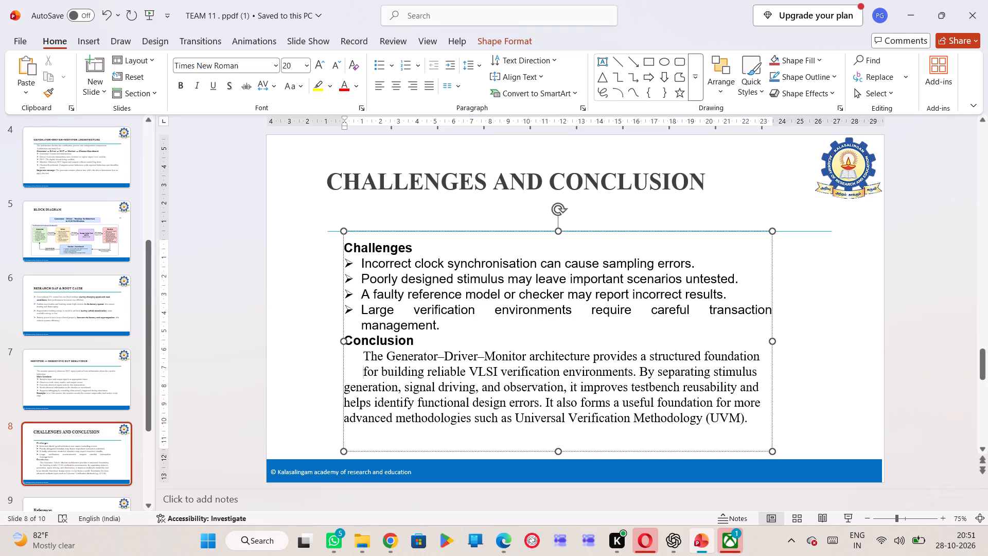
Break the Conclusion paragraph before "generation, signal driving" and indent that line with leading spaces.
click(346, 389)
key(space)
key(Return)
key(space)
key(space)
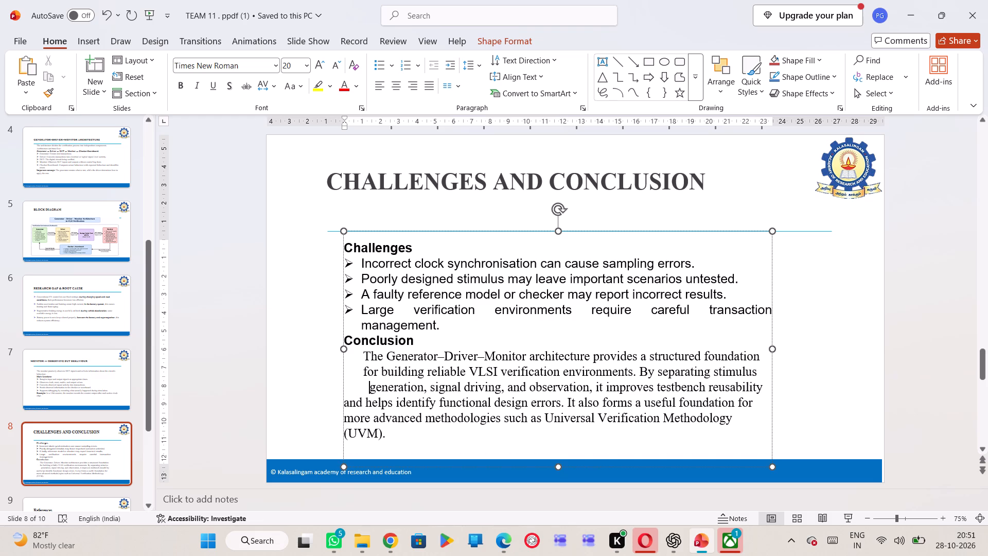
Break the Conclusion paragraph before "and helps identify" and indent that line with seven leading spaces.
click(352, 403)
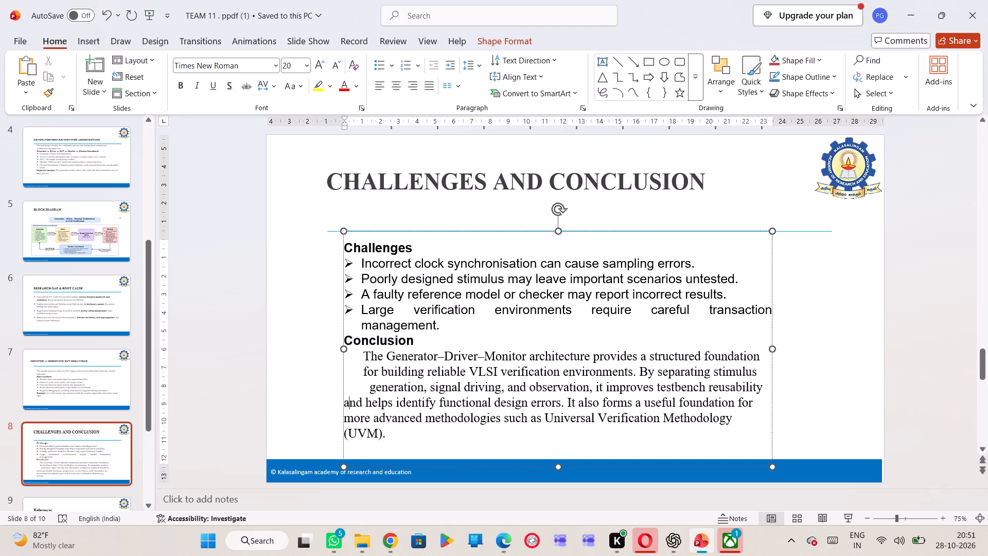
click(347, 402)
key(Left)
key(space)
key(space)
key(Return)
key(space)
key(space)
key(space)
key(space)
key(space)
key(space)
key(space)
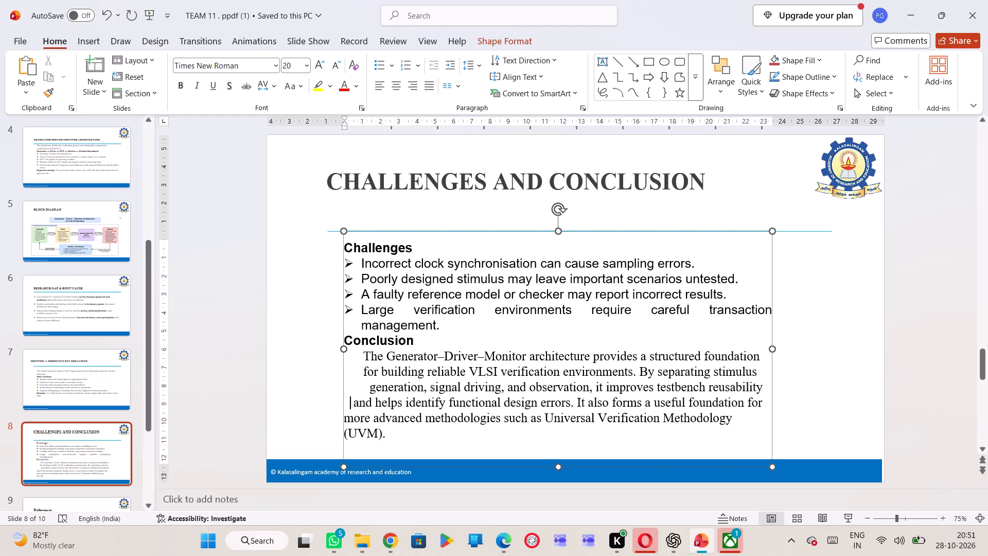
Break the Conclusion paragraph before "for more advanced methodologies" and indent that line with five leading spaces.
click(346, 415)
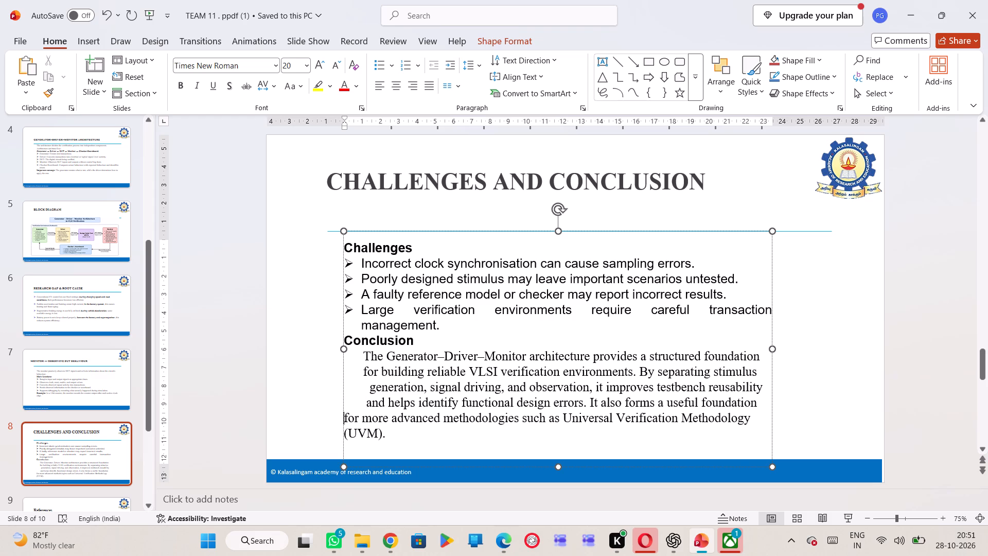
key(space)
key(Return)
key(space)
key(space)
key(space)
key(space)
key(space)
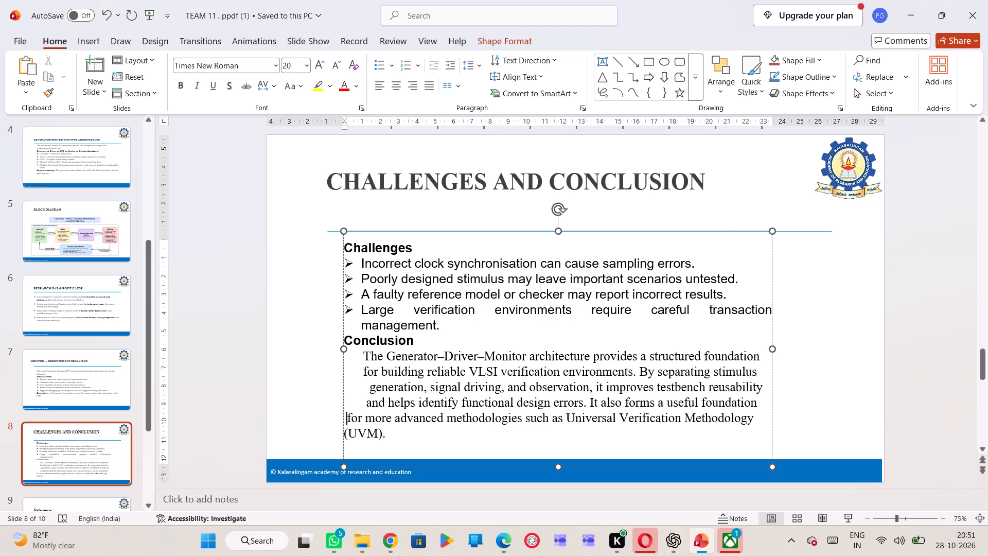
Put "(UVM)." on its own line at the end of the Conclusion text and indent it with three leading spaces.
click(345, 432)
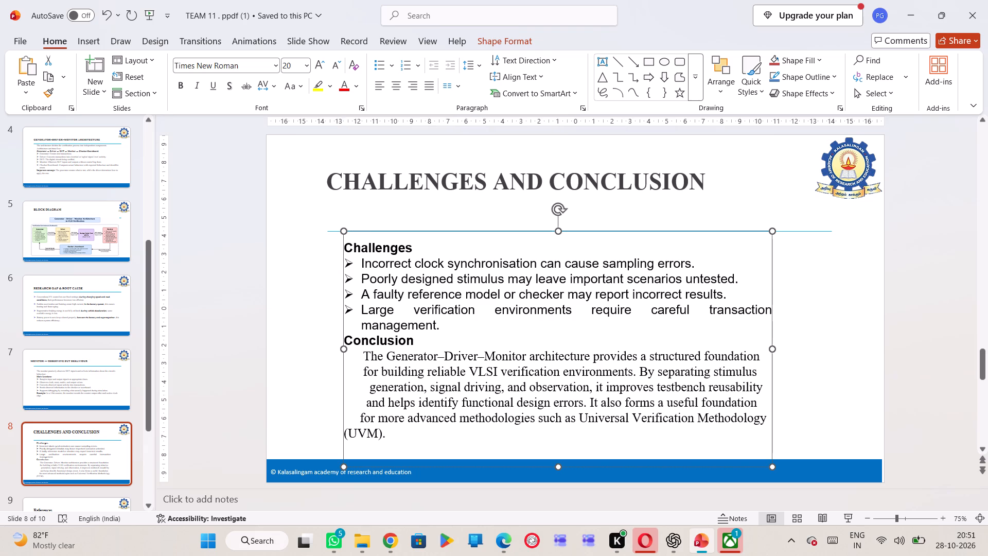
click(352, 436)
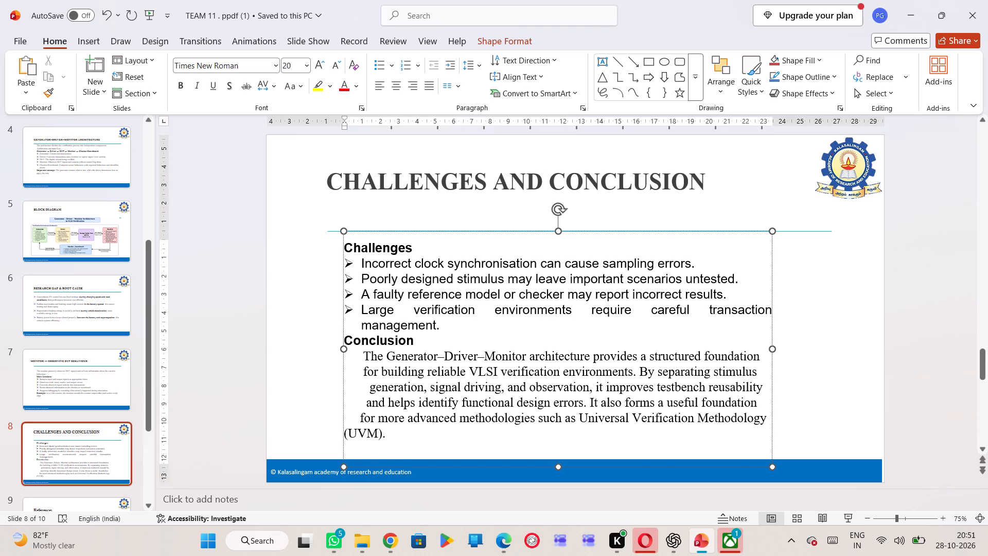
key(Left)
key(Return)
key(space)
key(space)
key(space)
Justify all the lines of text under "Conclusion".
drag(408, 445, 372, 356)
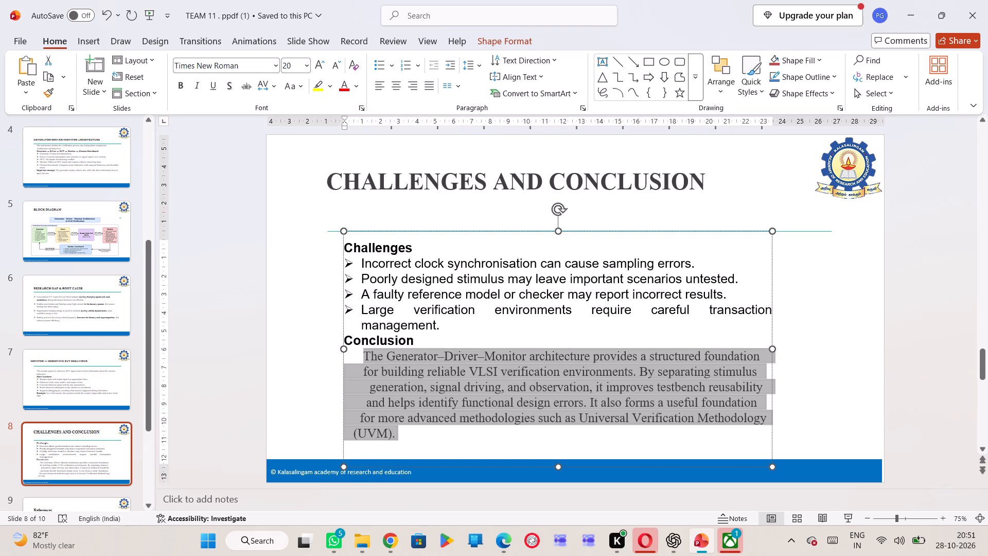
click(426, 89)
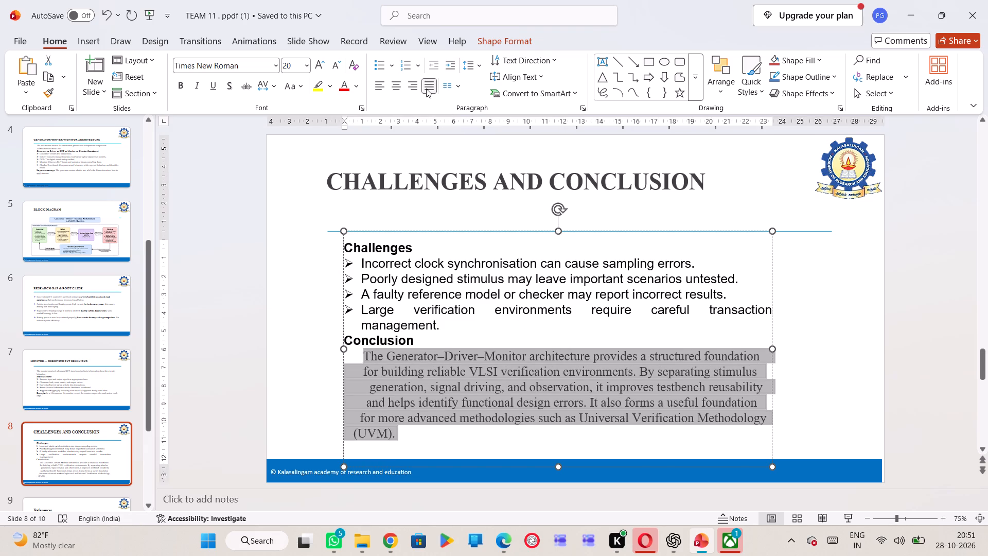
click(426, 89)
click(365, 386)
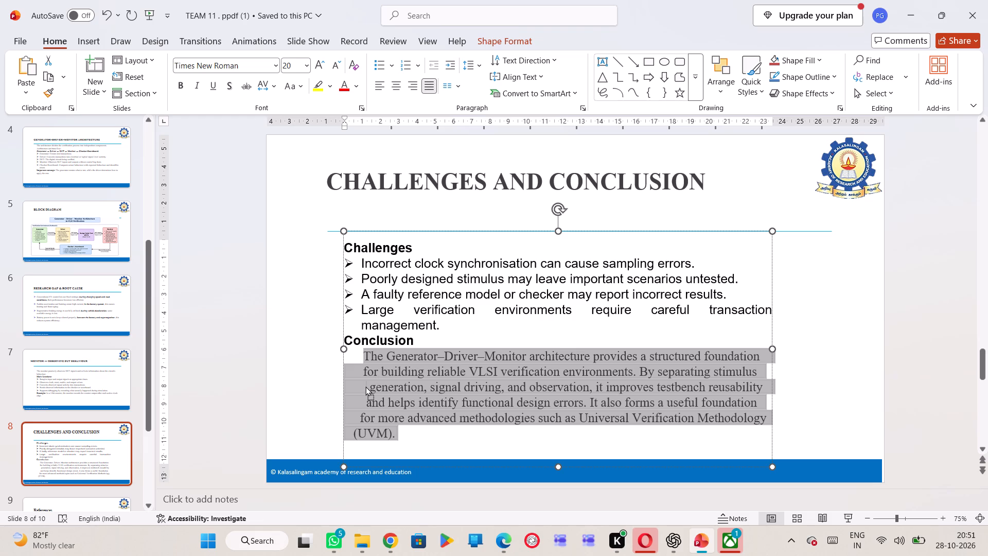
Even out the leading spaces of the last four Conclusion lines so they align with the lines above.
click(369, 387)
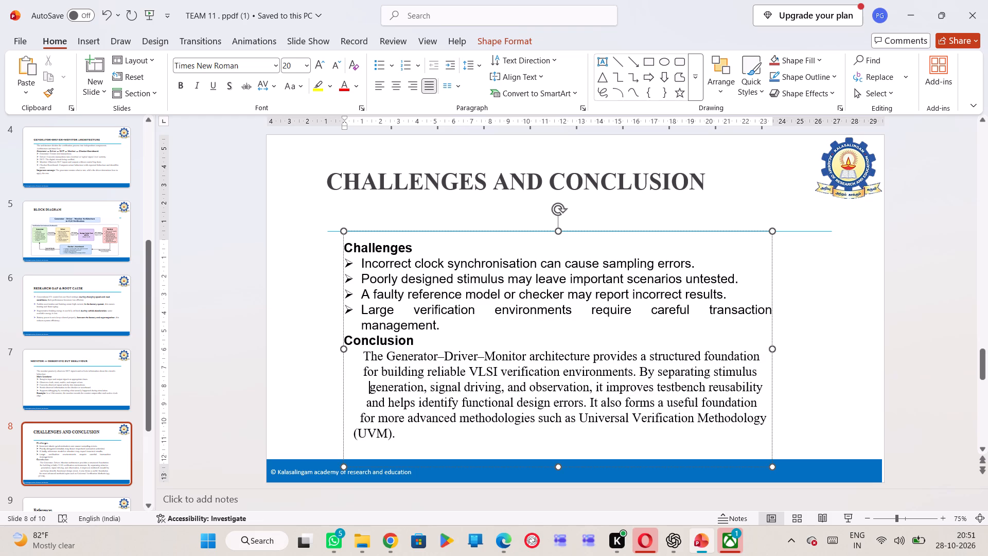
key(BackSpace)
key(BackSpace)
click(366, 401)
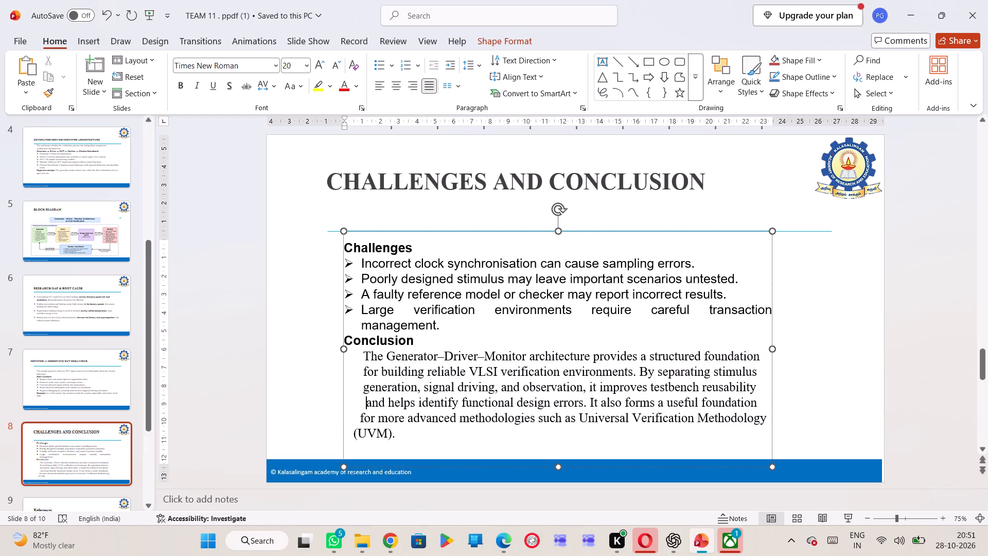
key(BackSpace)
click(361, 419)
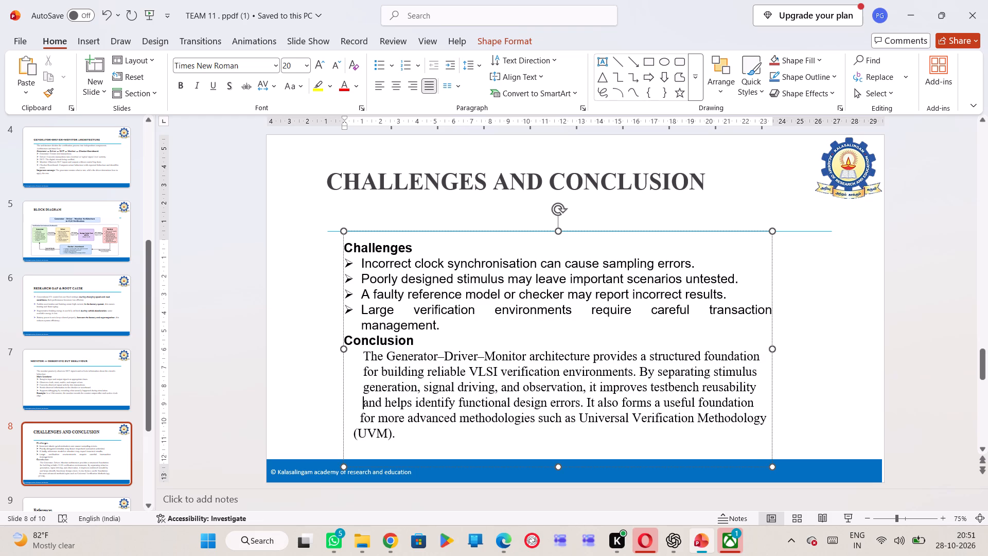
key(space)
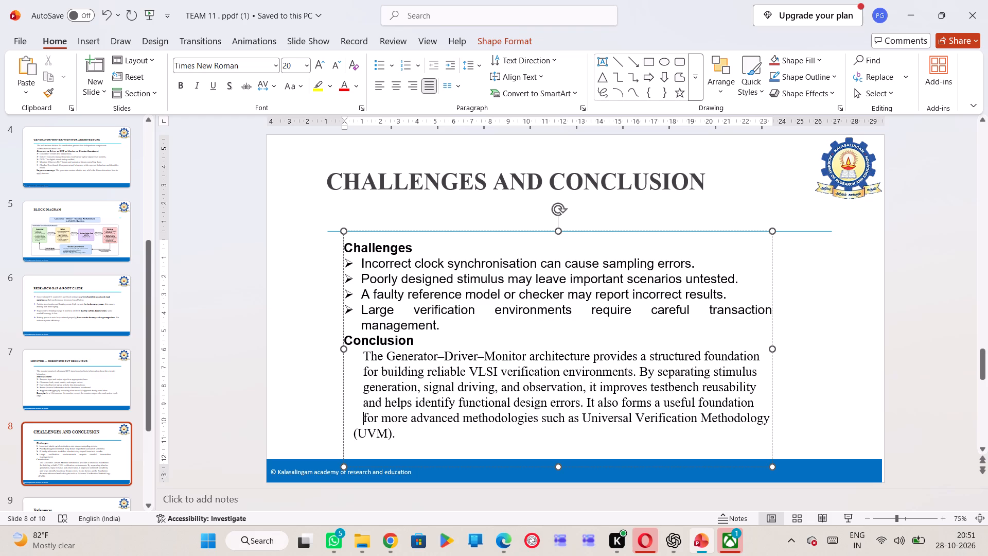
click(352, 433)
key(space)
key(space)
key(space)
key(space)
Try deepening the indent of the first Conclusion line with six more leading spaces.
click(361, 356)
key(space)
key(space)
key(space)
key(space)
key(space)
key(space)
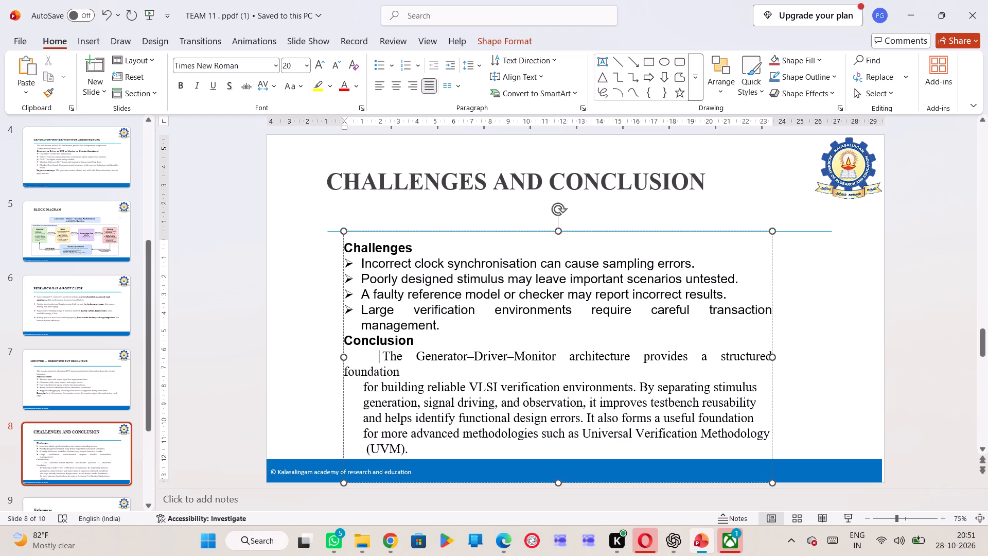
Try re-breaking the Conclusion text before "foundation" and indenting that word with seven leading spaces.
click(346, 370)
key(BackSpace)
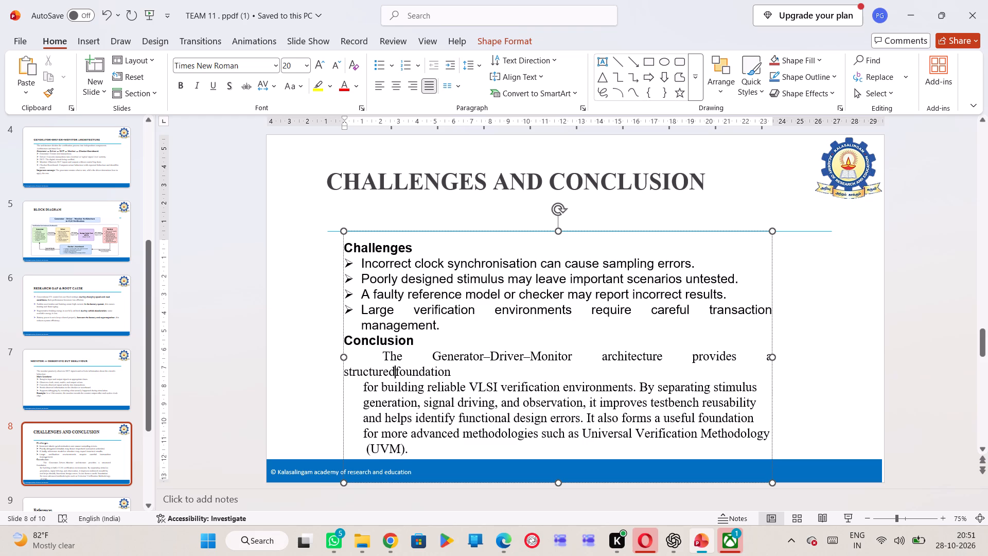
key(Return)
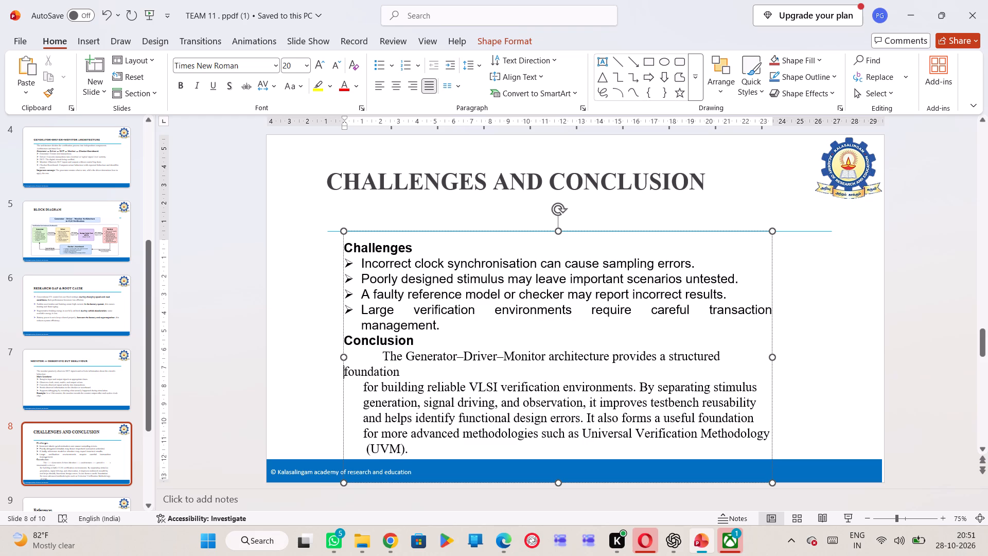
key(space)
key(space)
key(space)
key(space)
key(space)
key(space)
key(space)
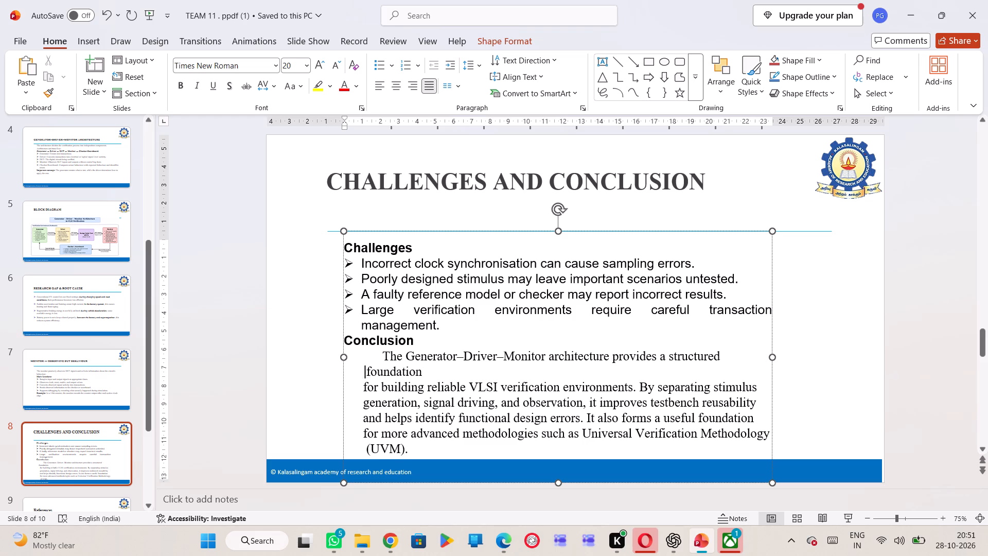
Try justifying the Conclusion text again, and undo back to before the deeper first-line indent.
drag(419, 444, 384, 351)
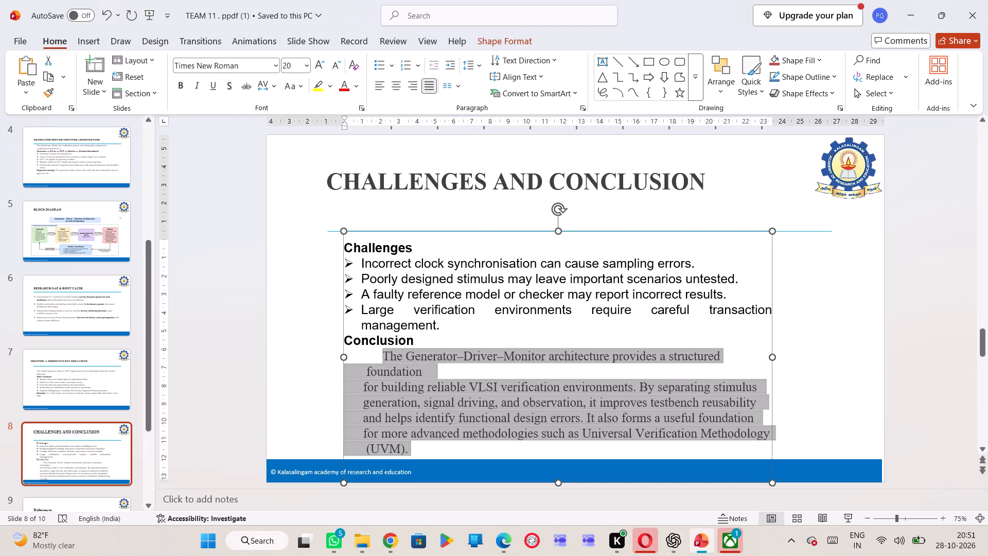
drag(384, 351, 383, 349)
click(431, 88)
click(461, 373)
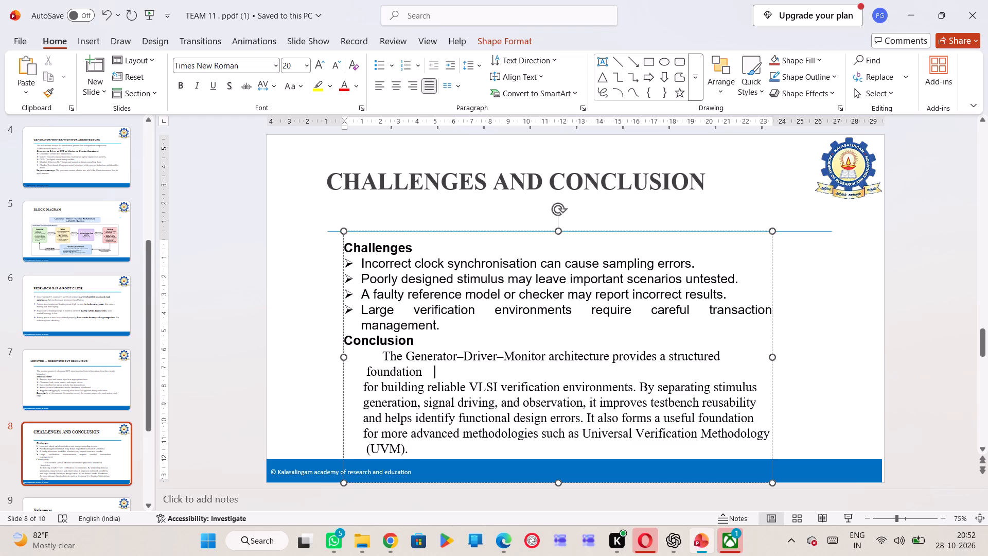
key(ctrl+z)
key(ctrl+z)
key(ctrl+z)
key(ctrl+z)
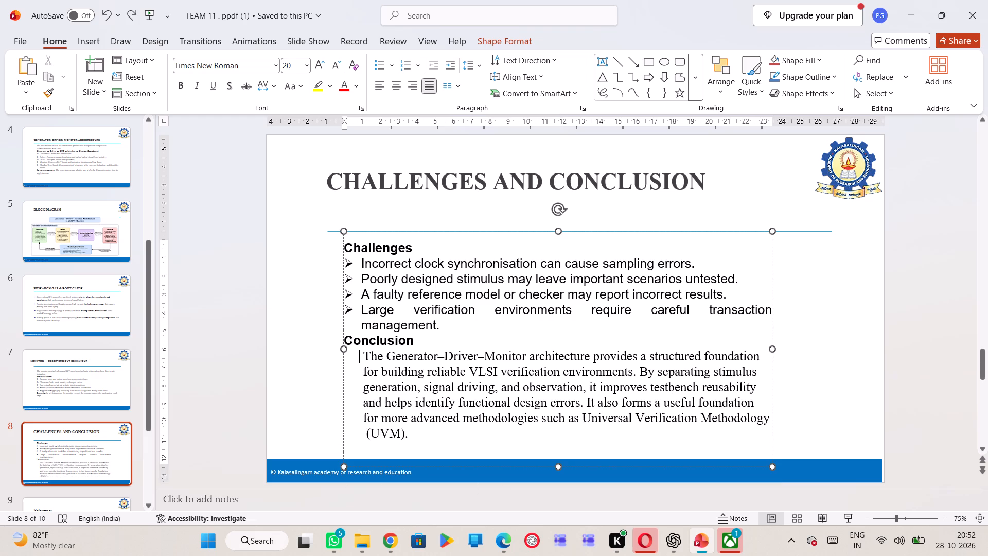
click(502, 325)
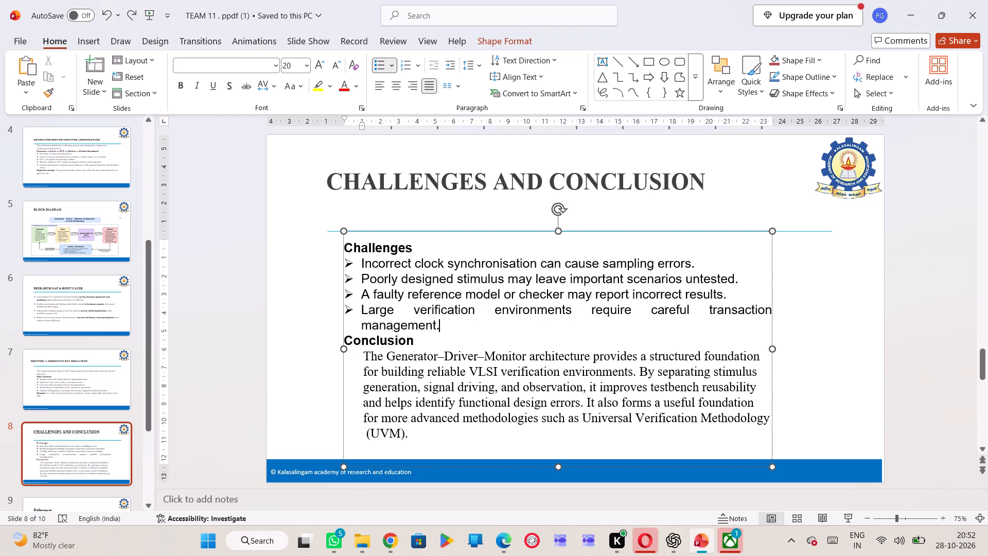
Run the slide show from the title slide through to the end to review every slide.
click(147, 6)
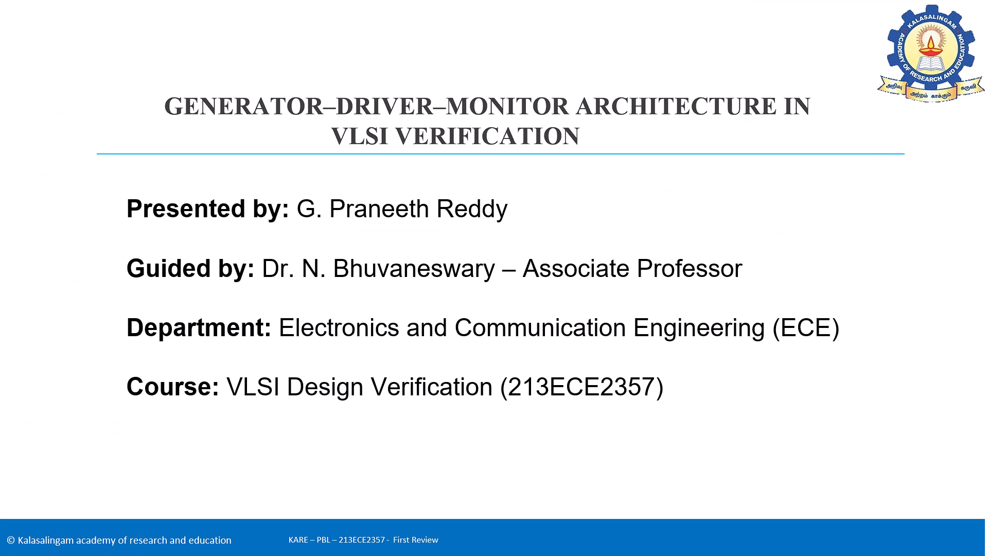
key(Right)
key(Right)
key(Right)
key(Right)
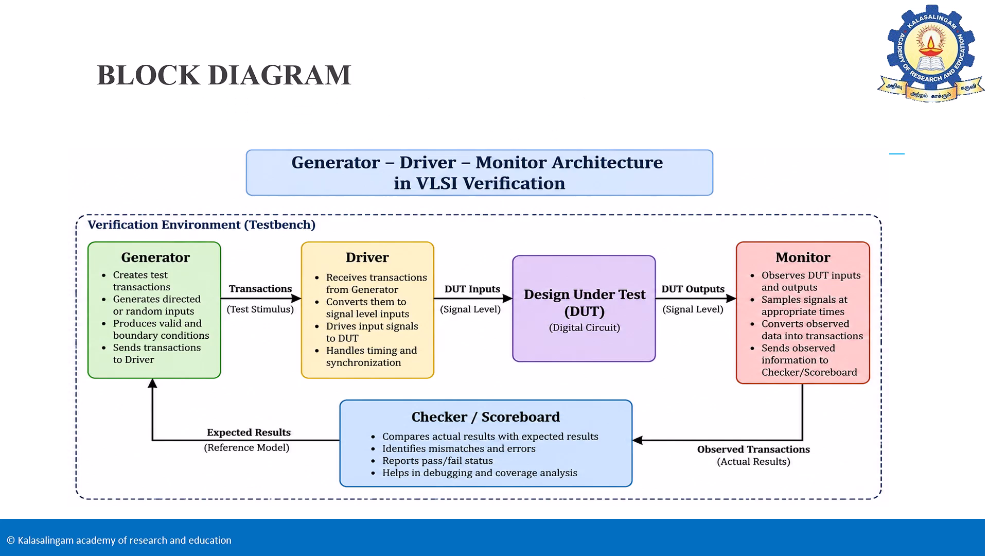
key(Right)
key(Right)
key(Right)
key(Right)
key(Right)
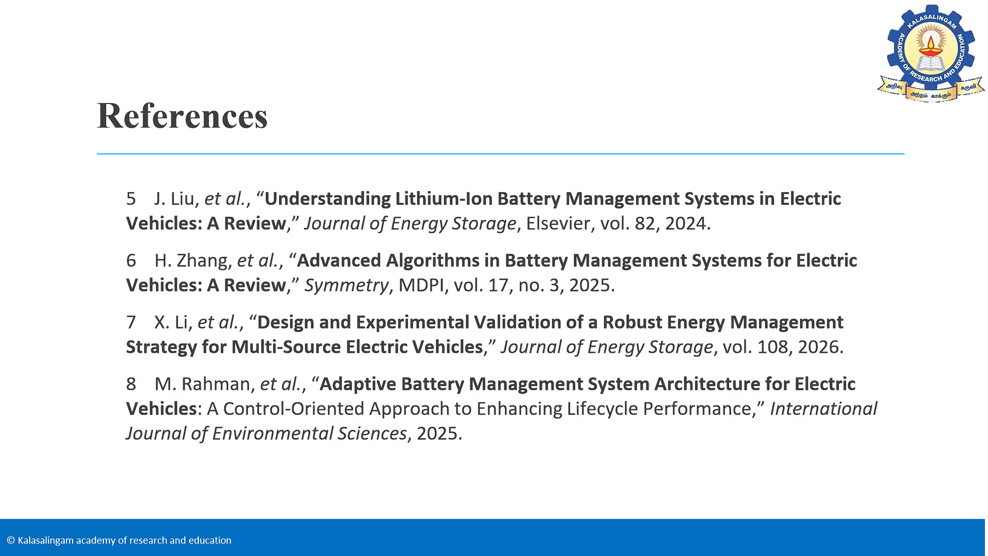
key(Right)
key(Right)
drag(366, 290, 34, 348)
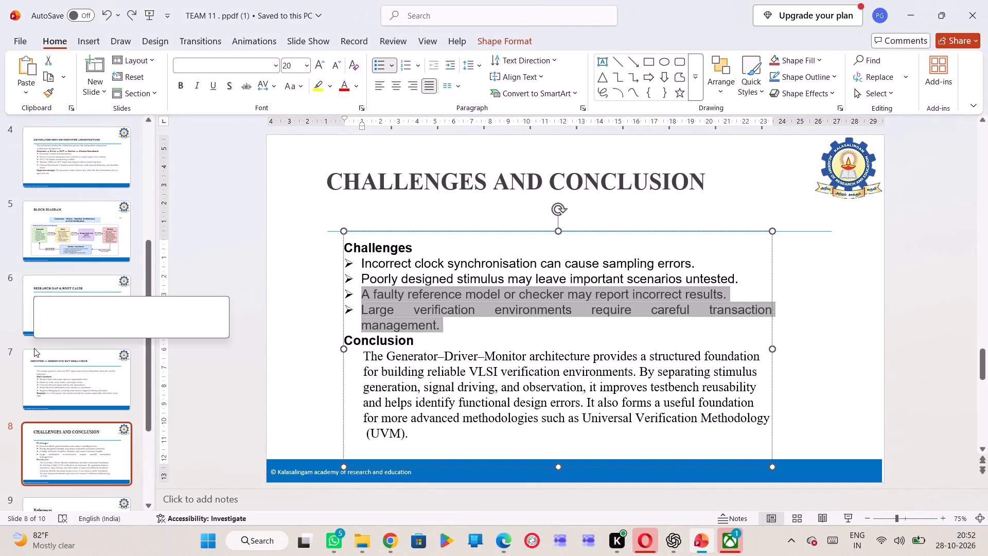
Delete both References slides from the end of the presentation.
scroll(34, 348, down, 9)
click(67, 498)
click(63, 457)
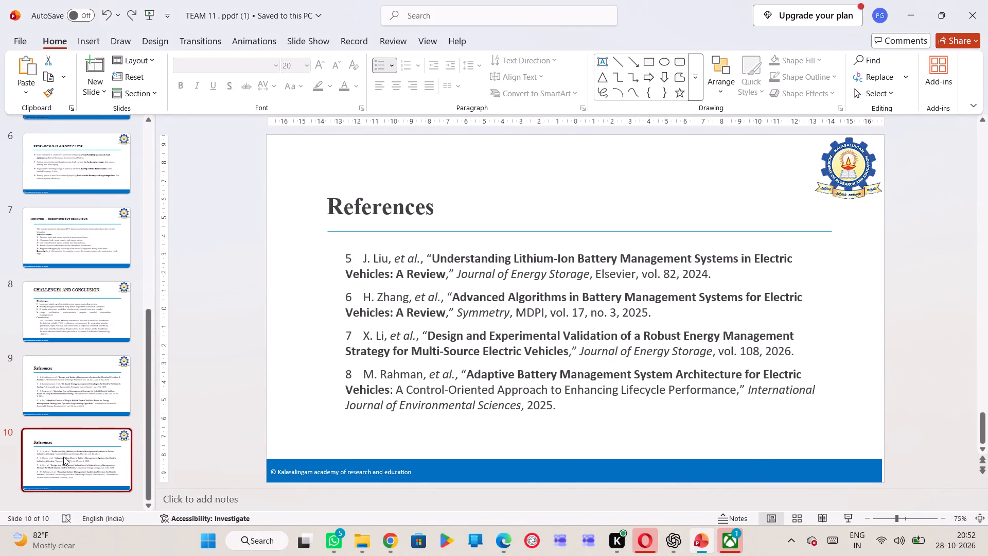
key(Delete)
click(64, 458)
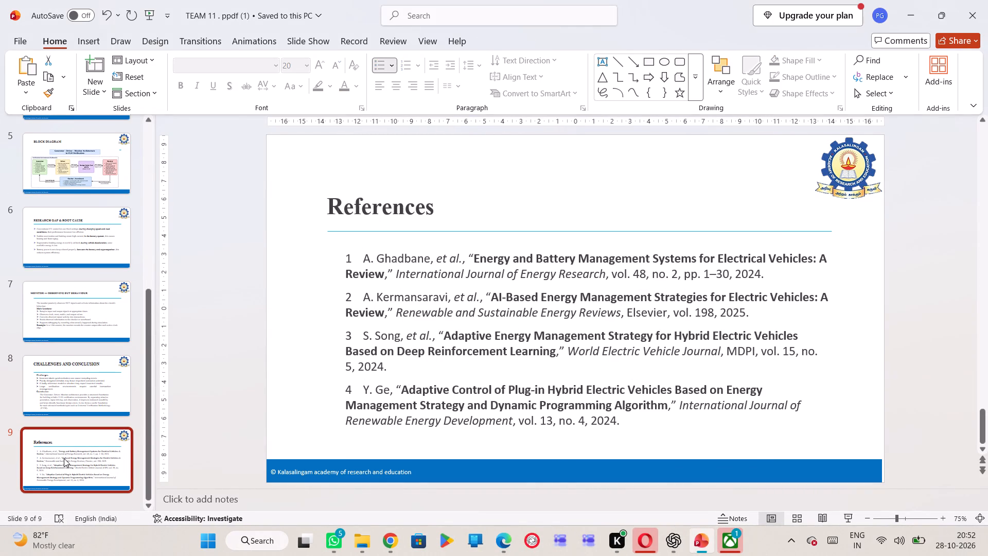
key(Delete)
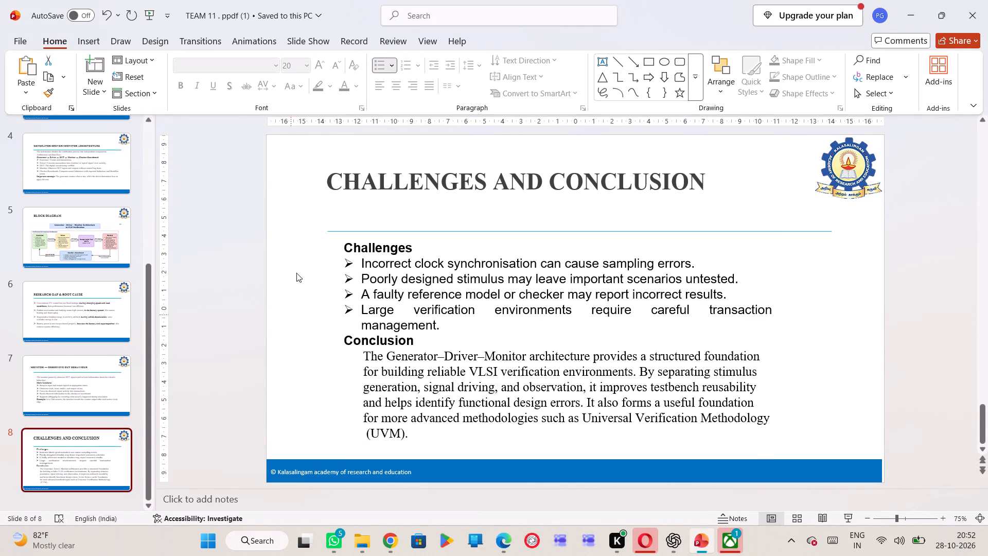
Turn on AutoSave for the presentation, choosing the personal OneDrive as its save location.
click(76, 13)
click(466, 202)
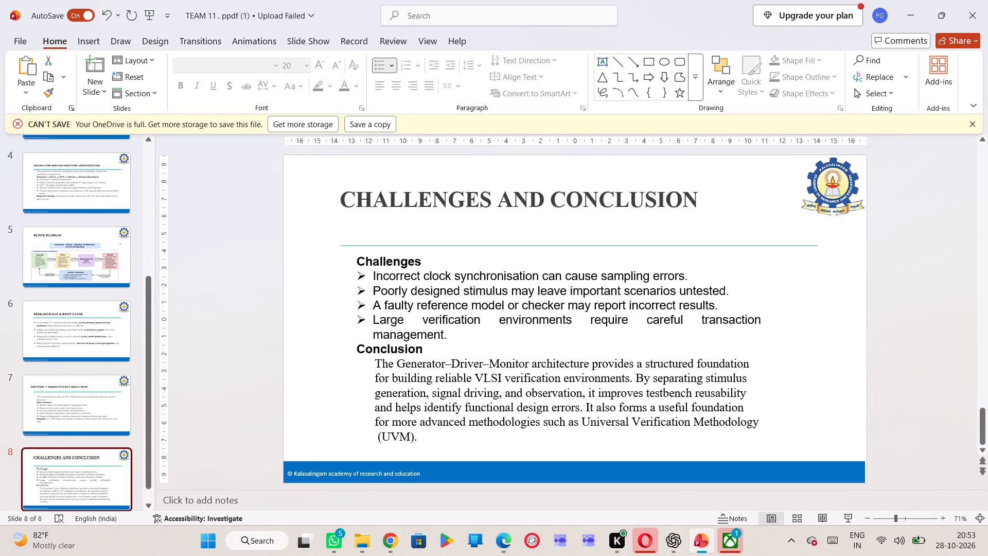
Open the file management view for the TEAM 11 presentation.
click(20, 40)
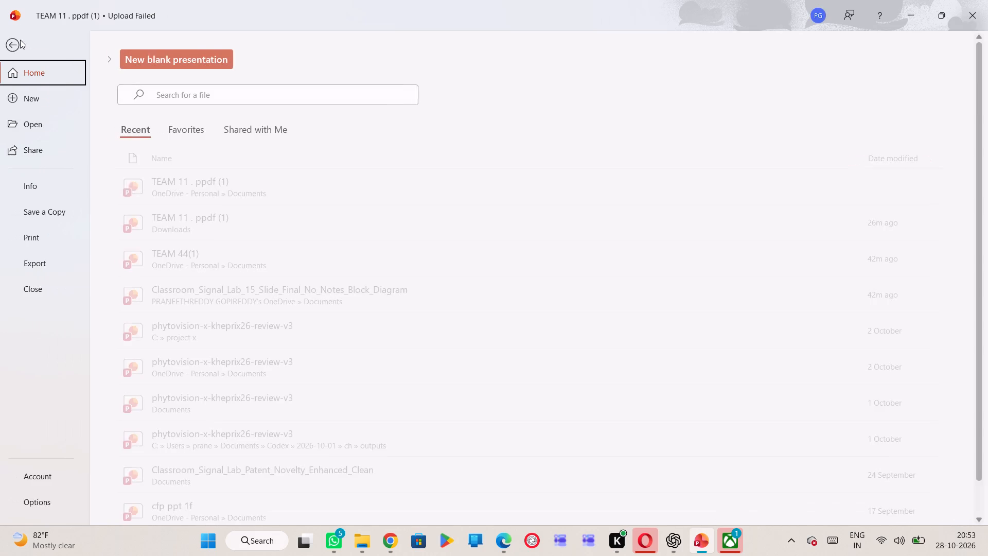
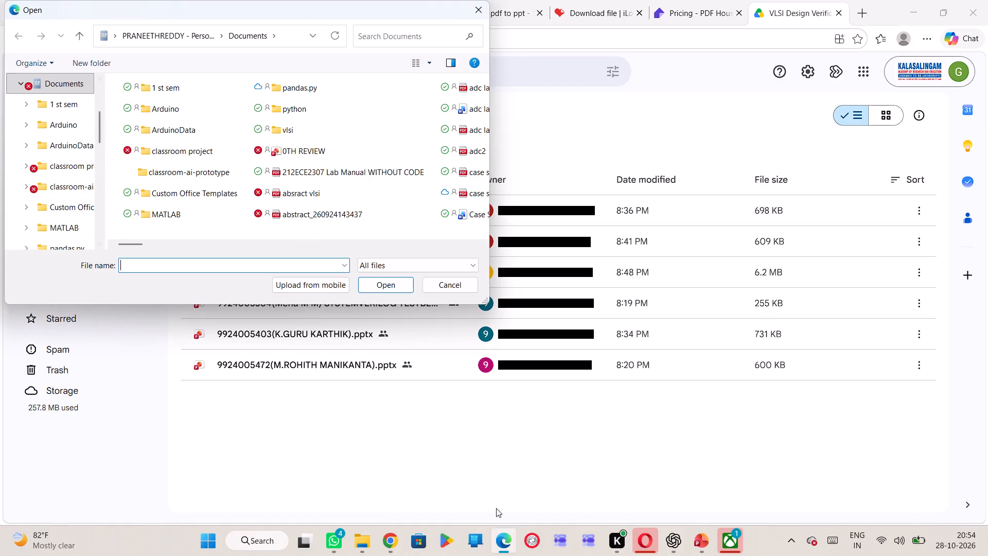
Switch to PowerPoint and export the presentation as a PDF into the project x folder on drive C, keeping its file name.
click(706, 541)
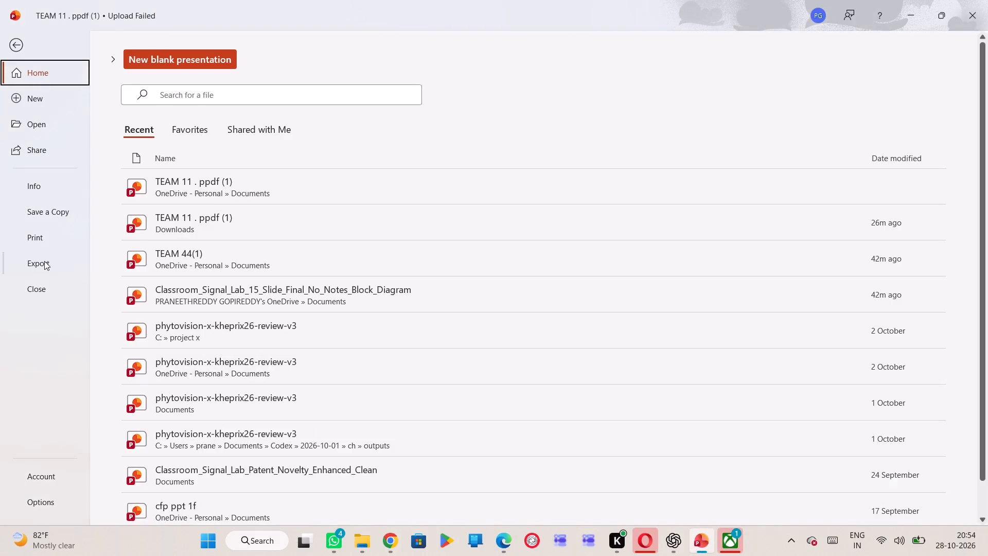
click(44, 261)
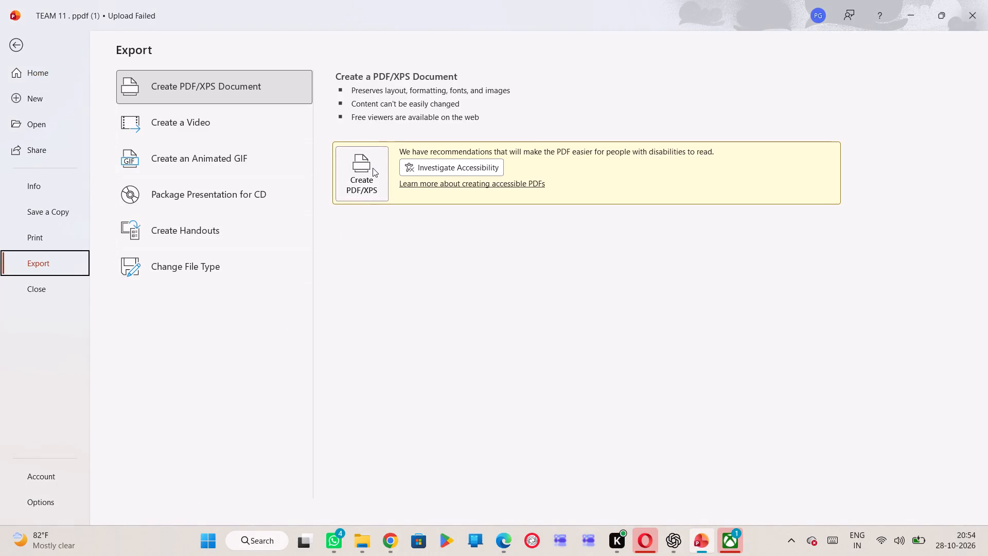
click(373, 168)
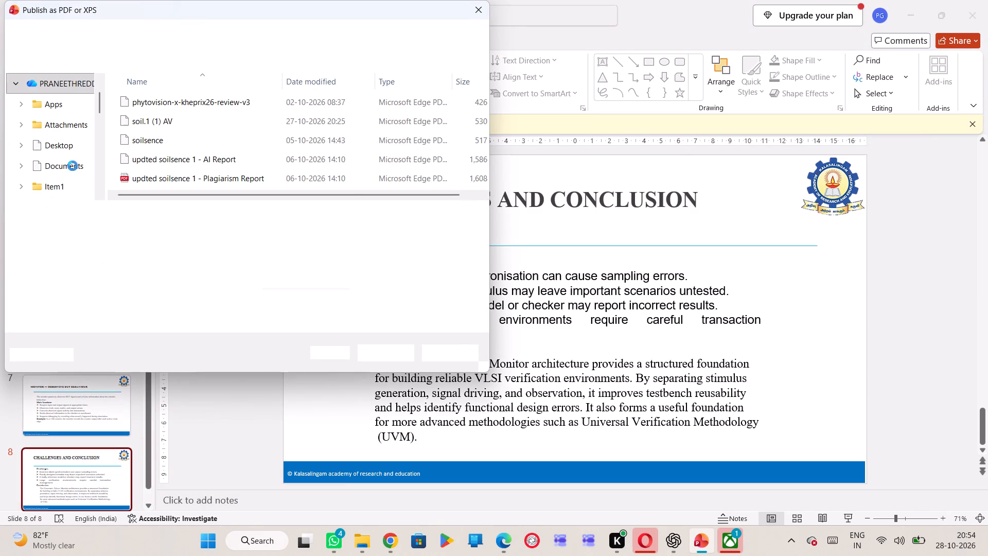
scroll(60, 169, down, 2)
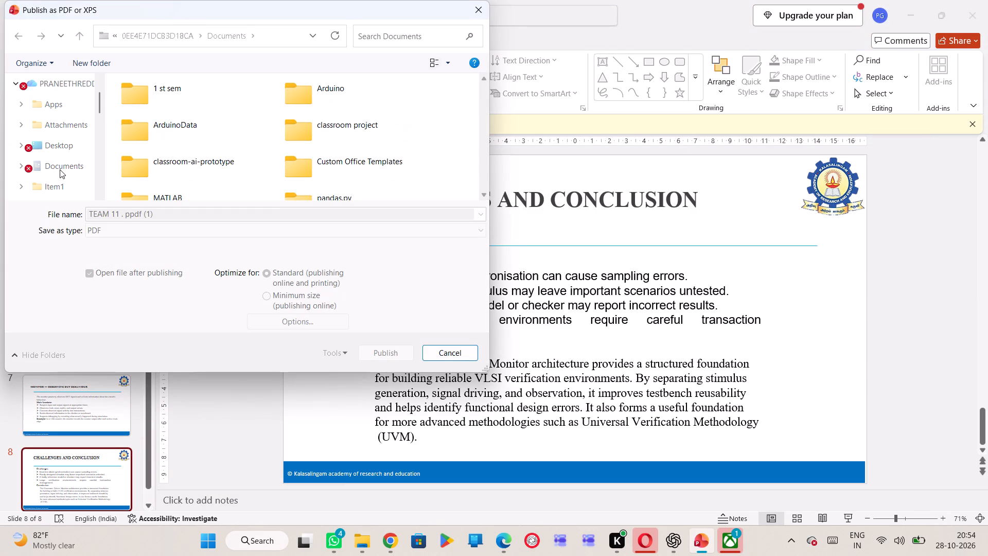
scroll(60, 170, down, 3)
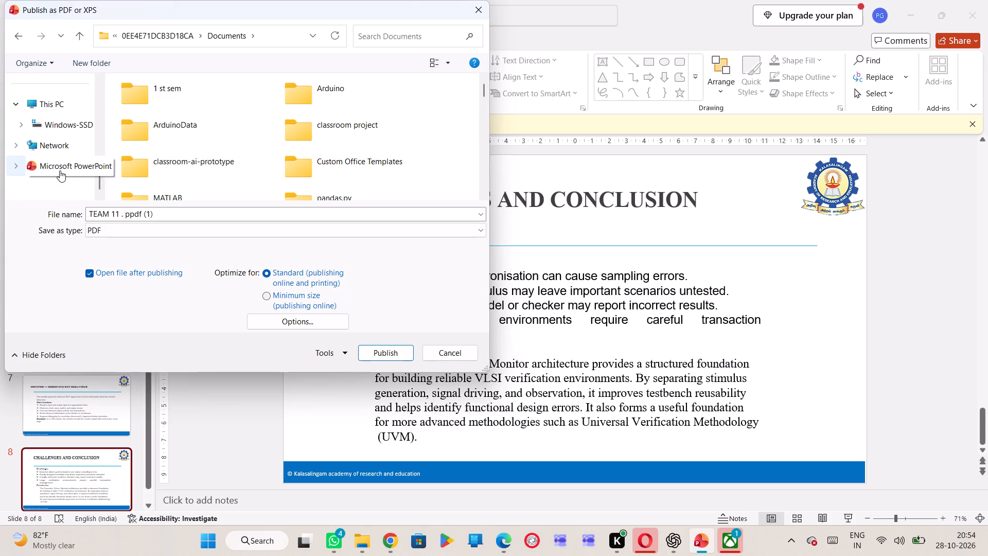
click(59, 107)
click(59, 107)
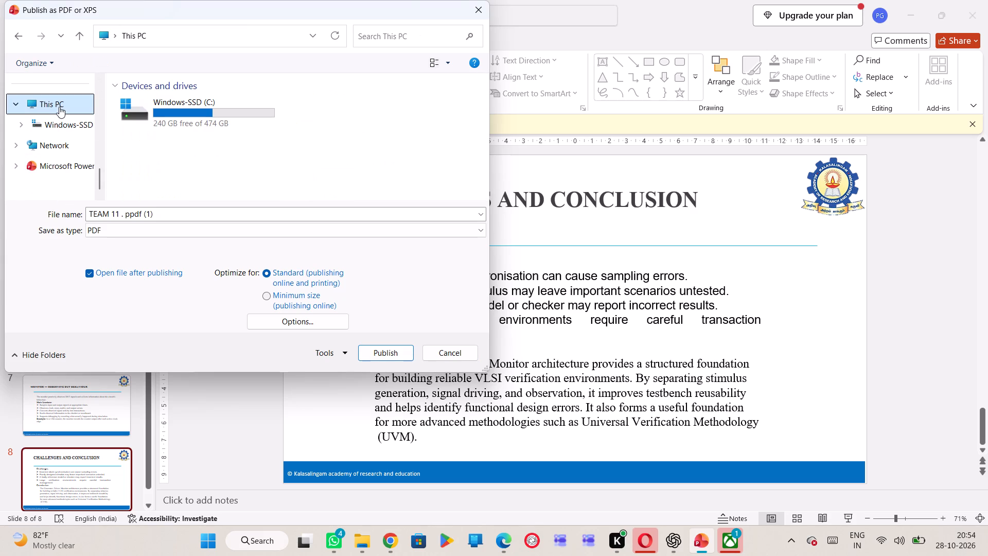
double_click(154, 117)
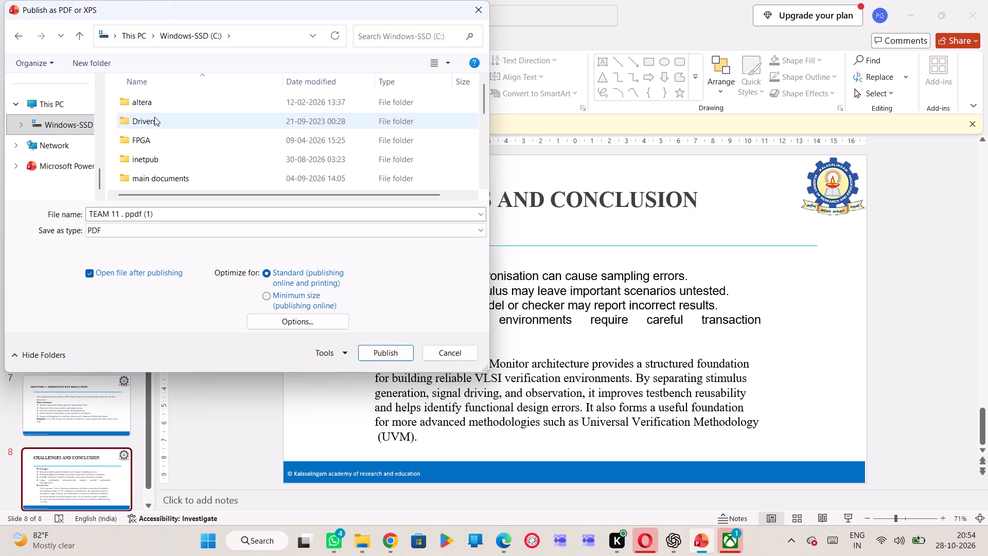
scroll(167, 142, down, 1)
click(147, 177)
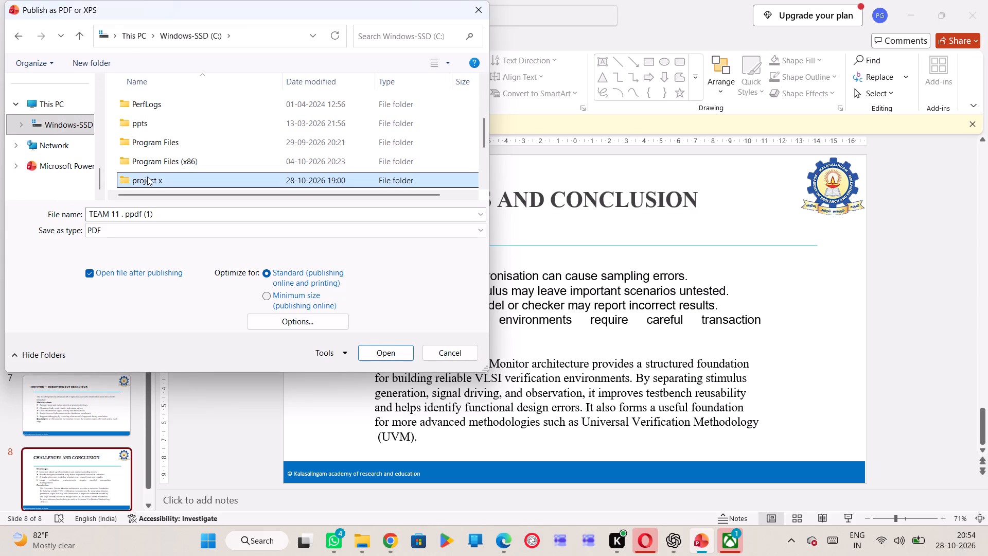
click(384, 350)
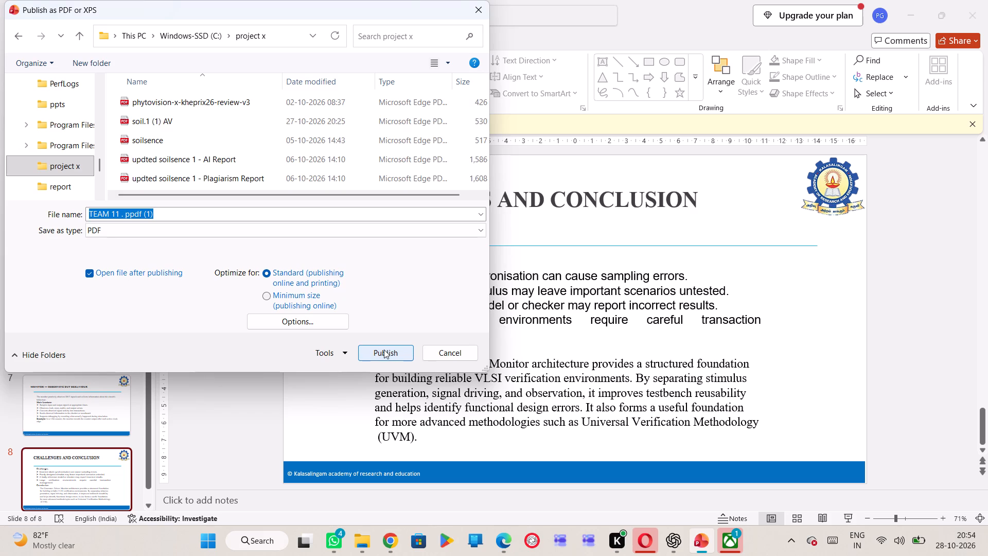
click(384, 350)
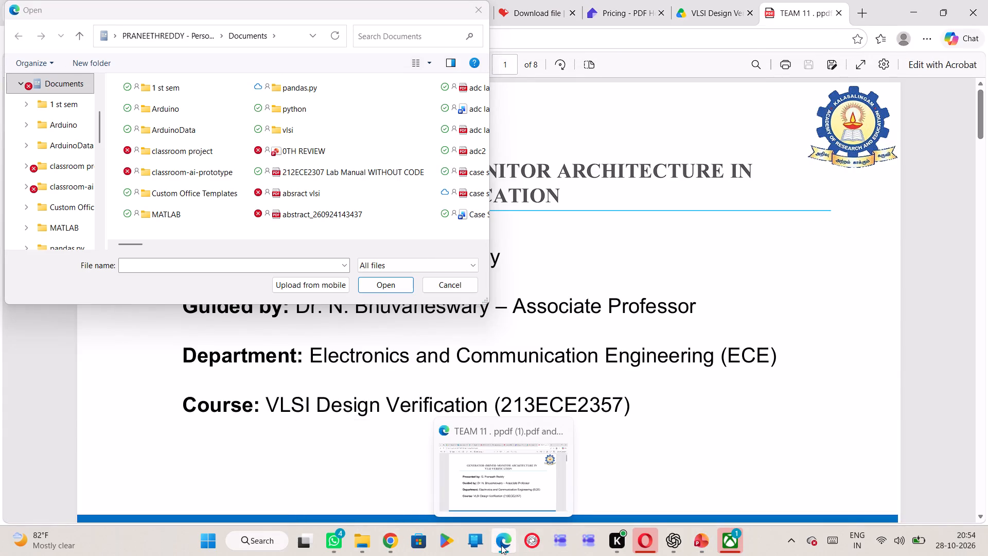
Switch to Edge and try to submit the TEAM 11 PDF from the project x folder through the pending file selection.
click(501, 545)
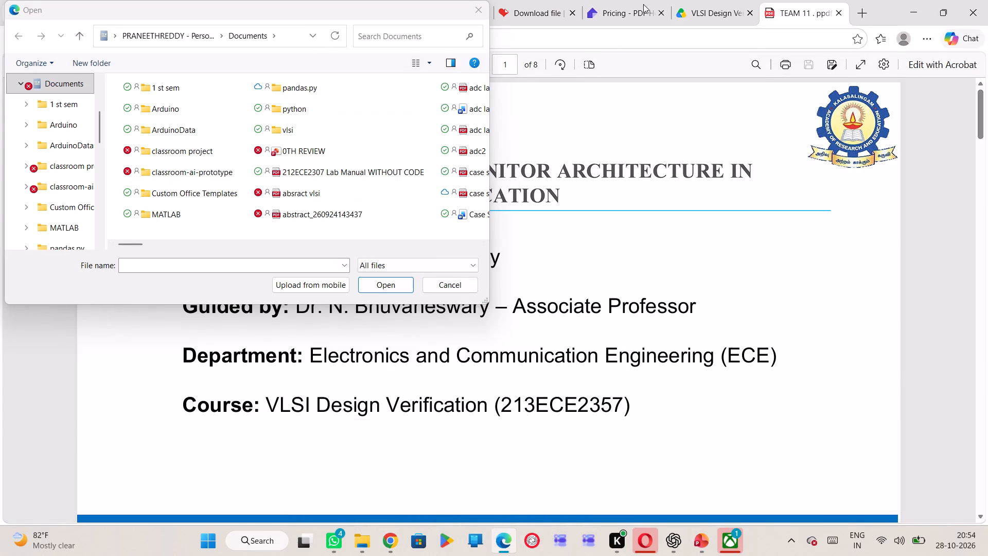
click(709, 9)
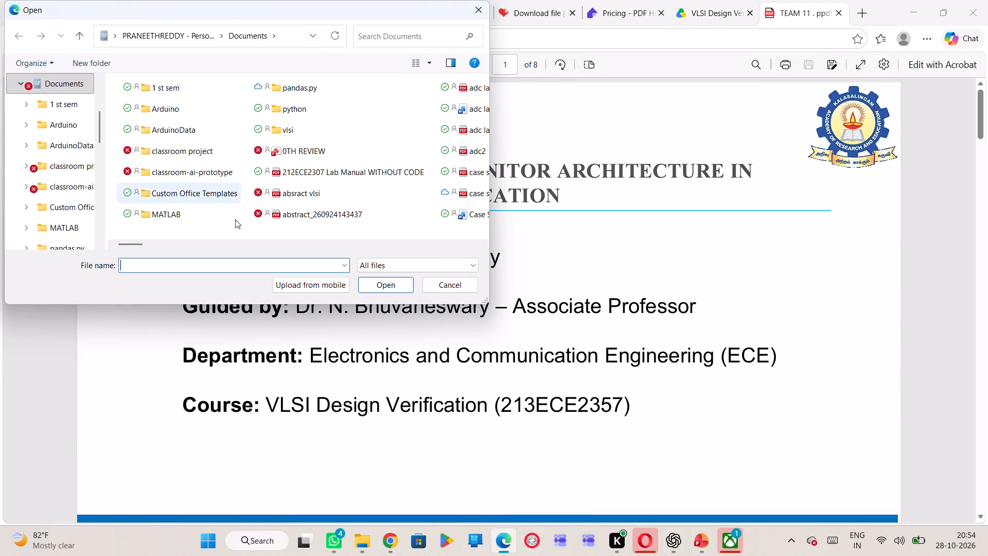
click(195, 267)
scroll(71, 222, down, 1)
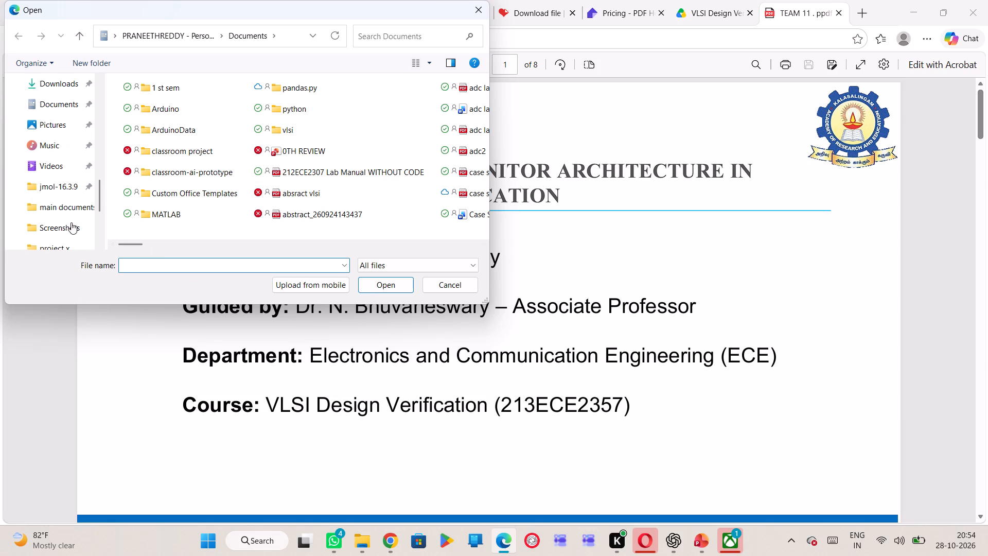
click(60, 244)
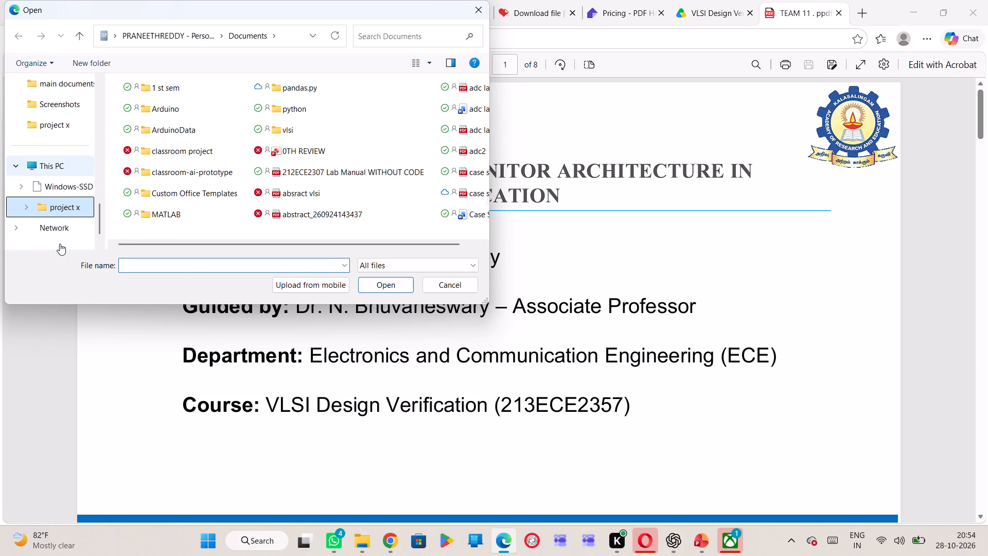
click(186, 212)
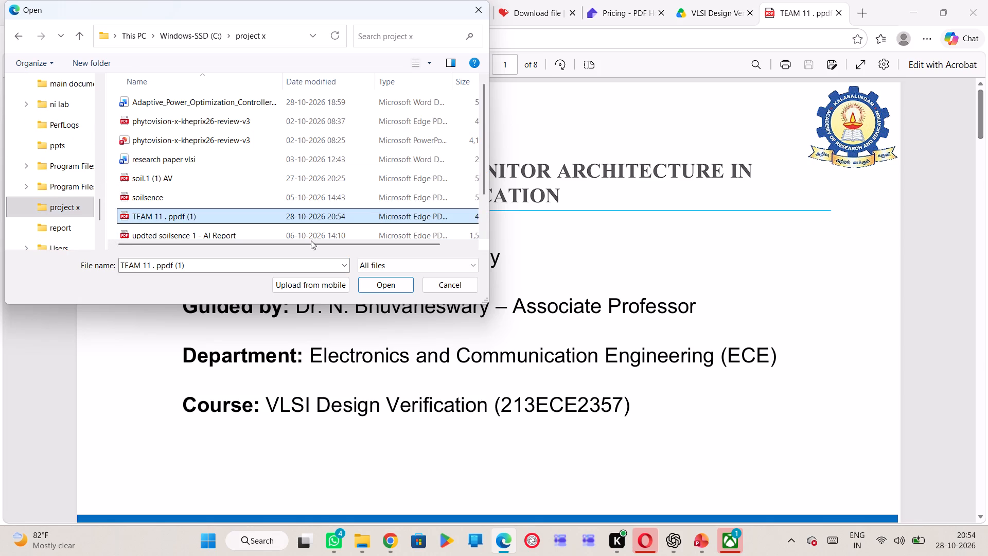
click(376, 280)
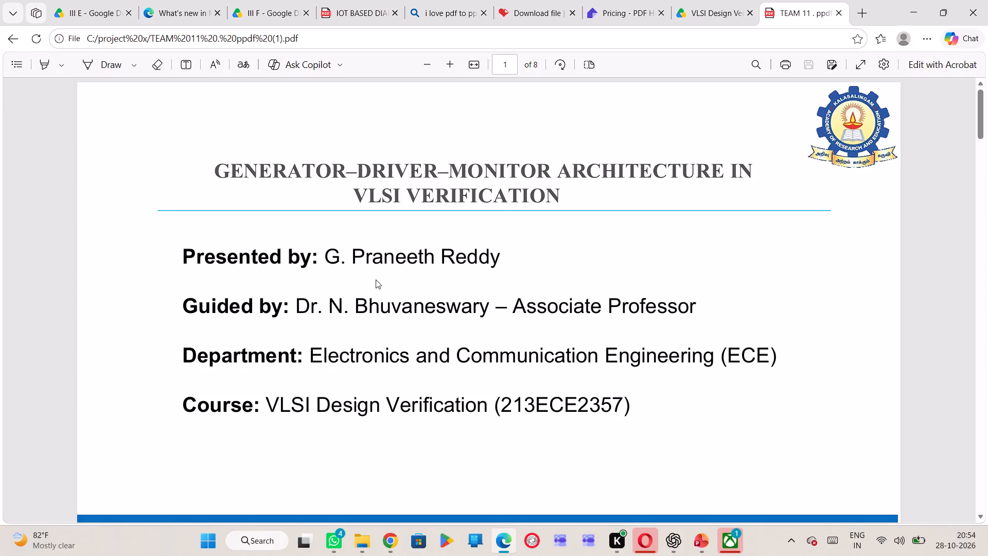
Upload the TEAM 11 PDF from the project x folder to the VLSI Design Verification Seminar PPT folder in Drive.
click(703, 4)
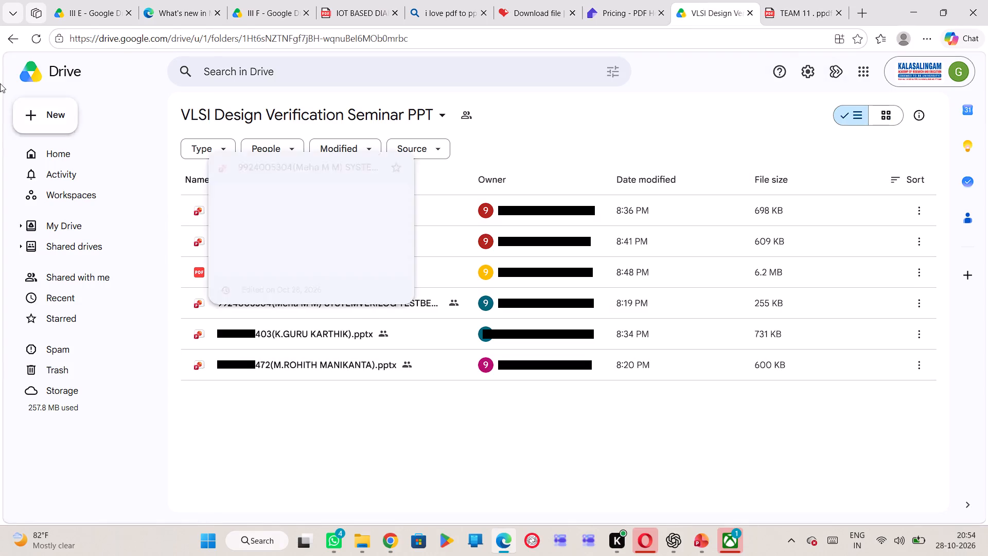
click(45, 111)
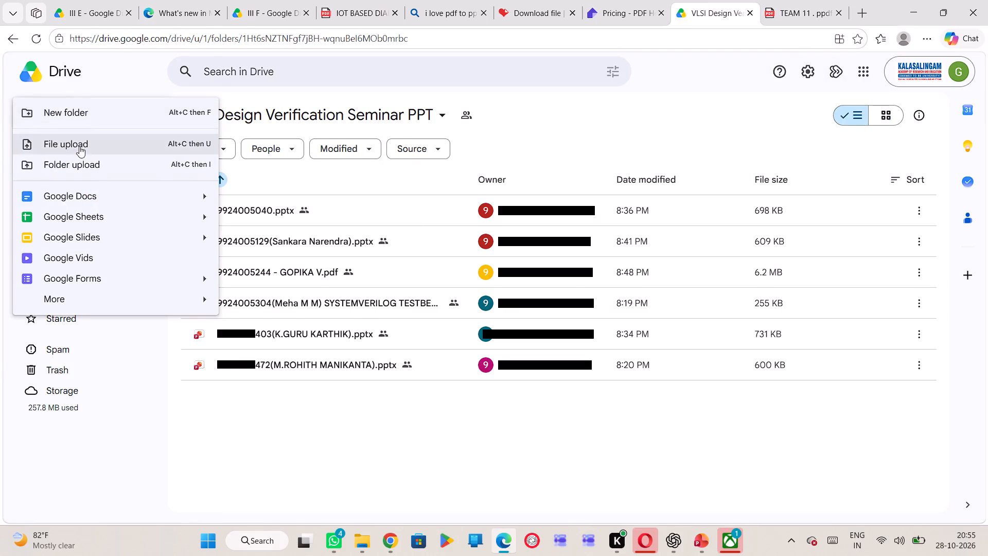
click(79, 146)
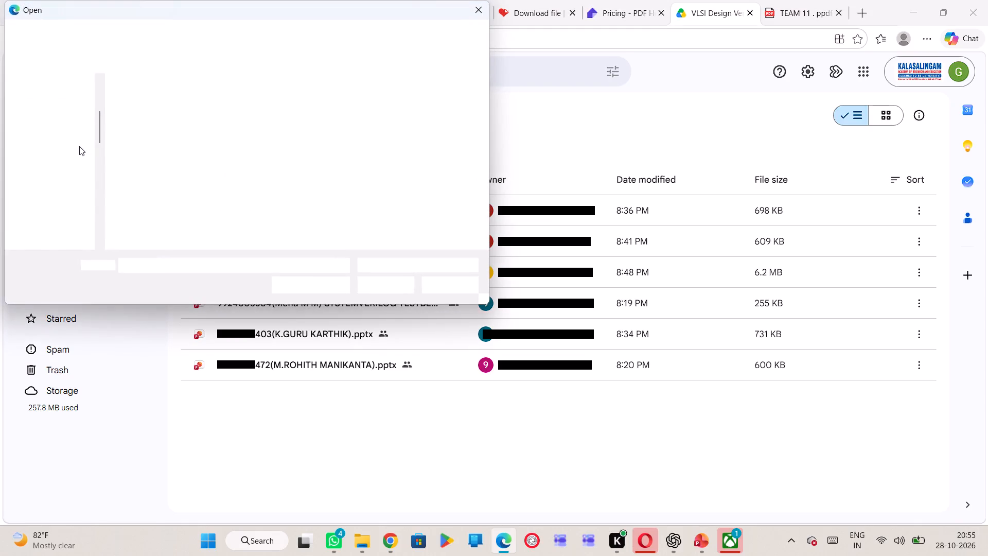
scroll(74, 196, down, 4)
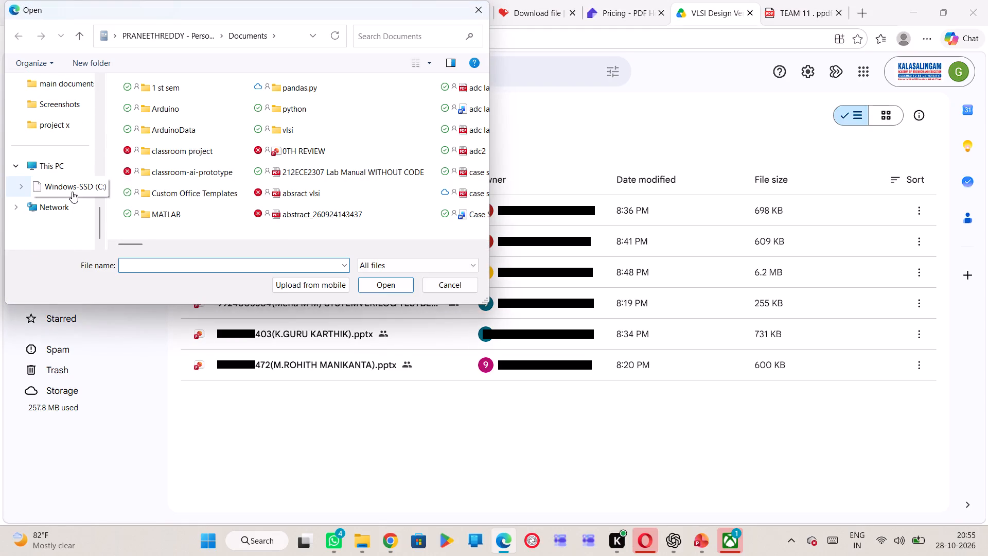
click(57, 123)
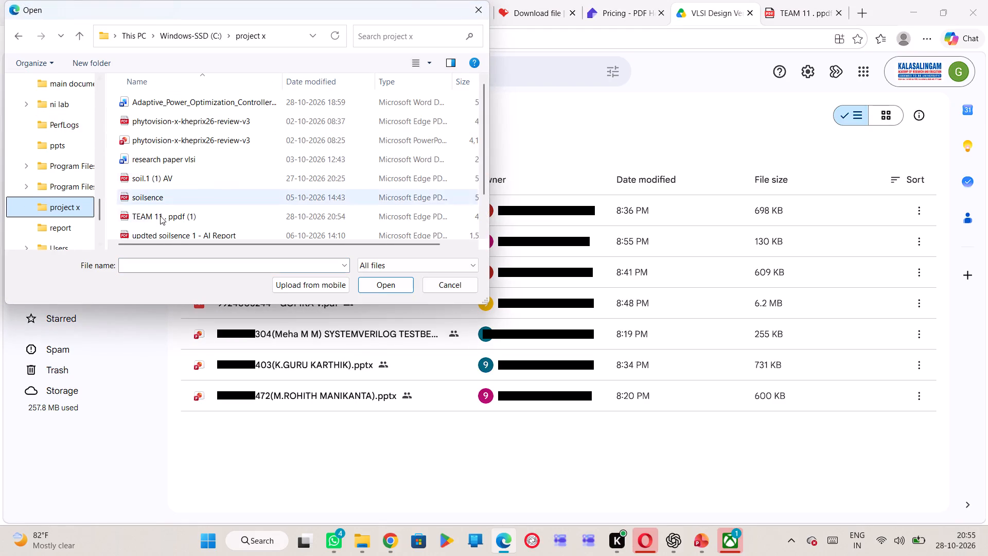
click(161, 217)
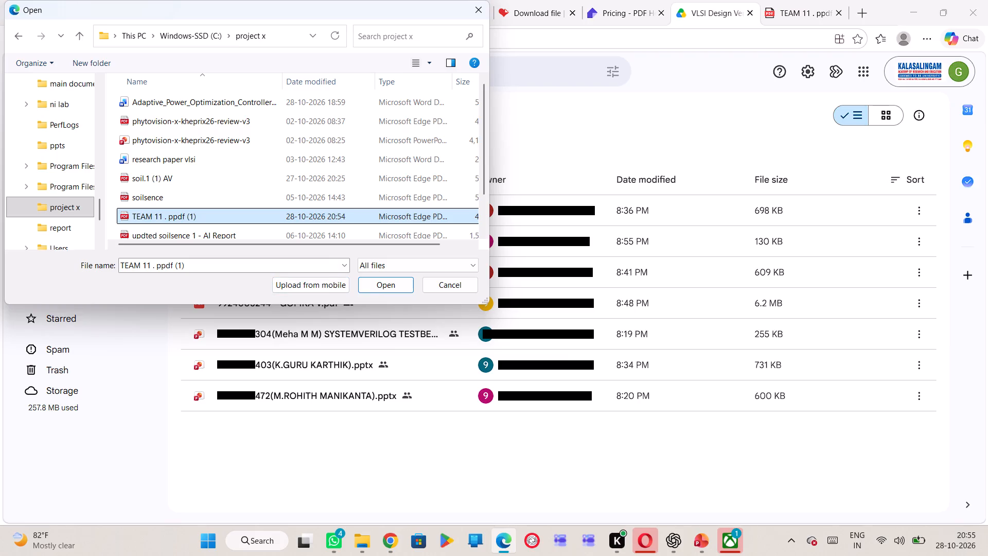
click(387, 282)
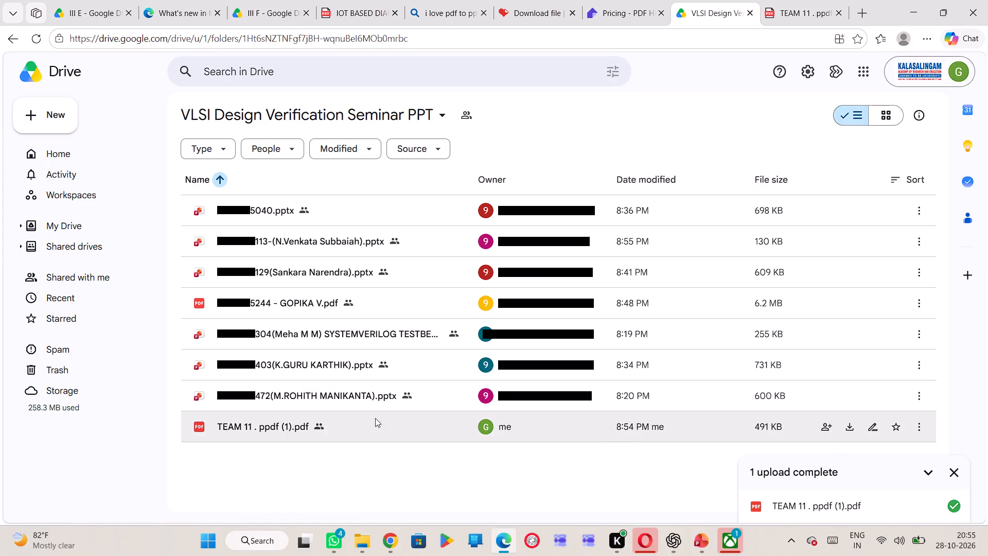
Preview the uploaded TEAM 11 PDF in Drive and return to the folder.
double_click(333, 429)
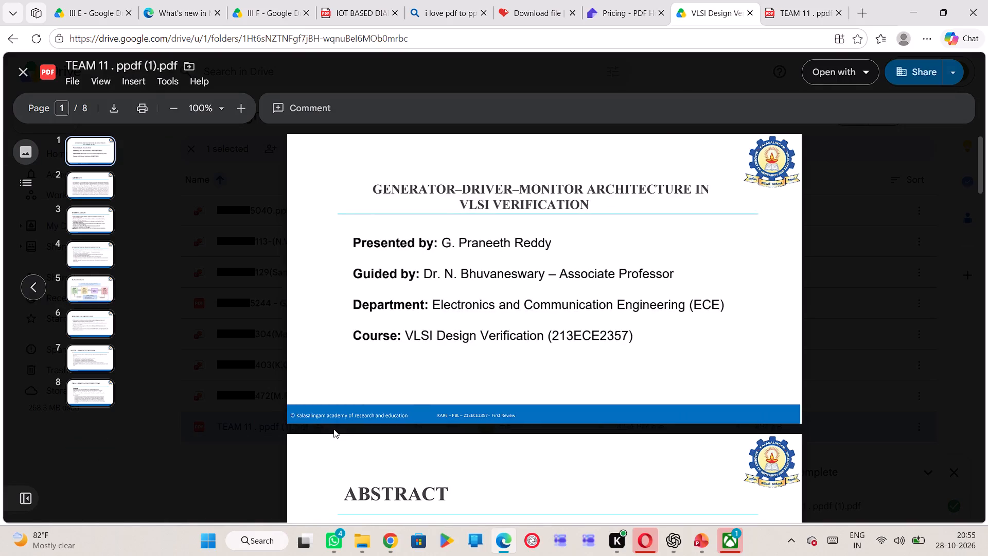
click(22, 67)
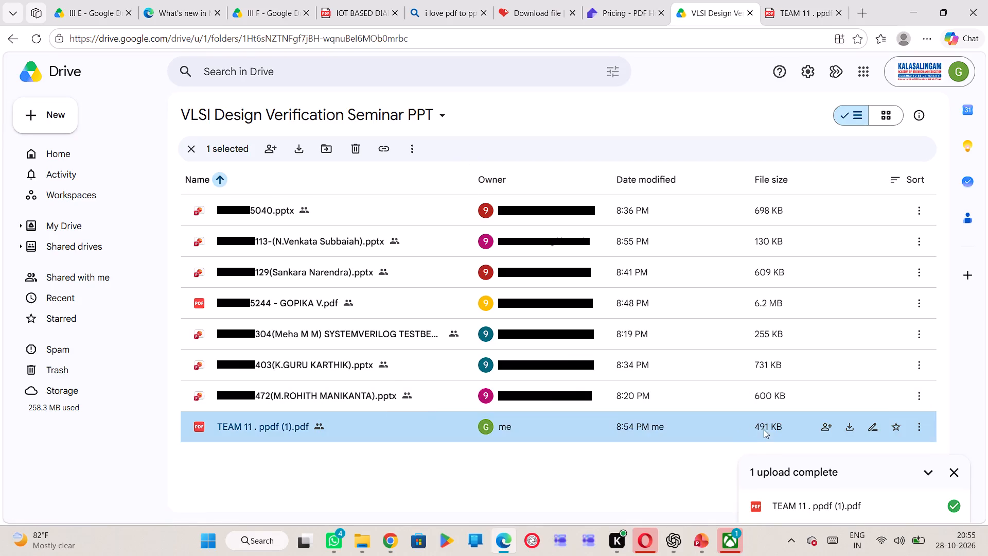
Rename the uploaded TEAM 11 PDF in Drive to the student's register number followed by the initial and name in parentheses.
click(918, 423)
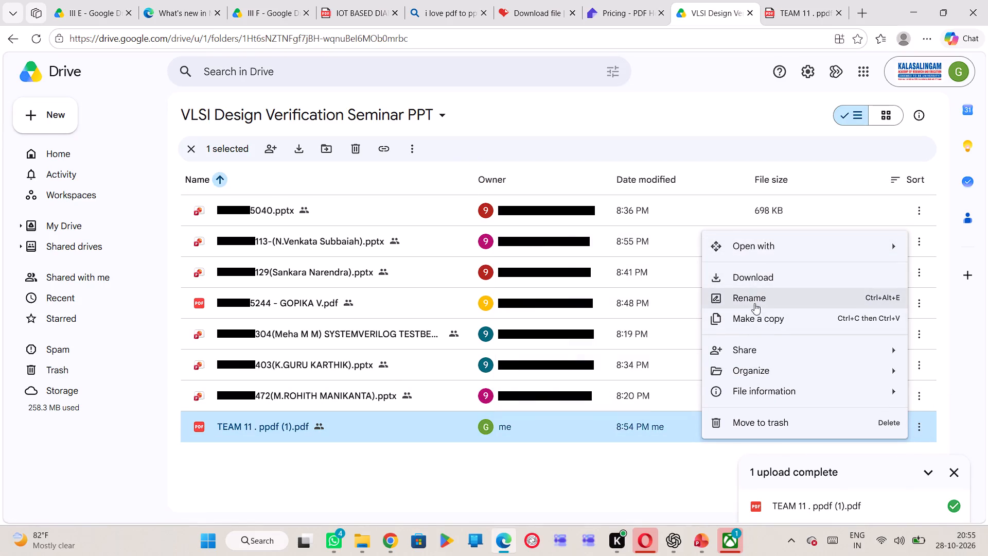
click(753, 298)
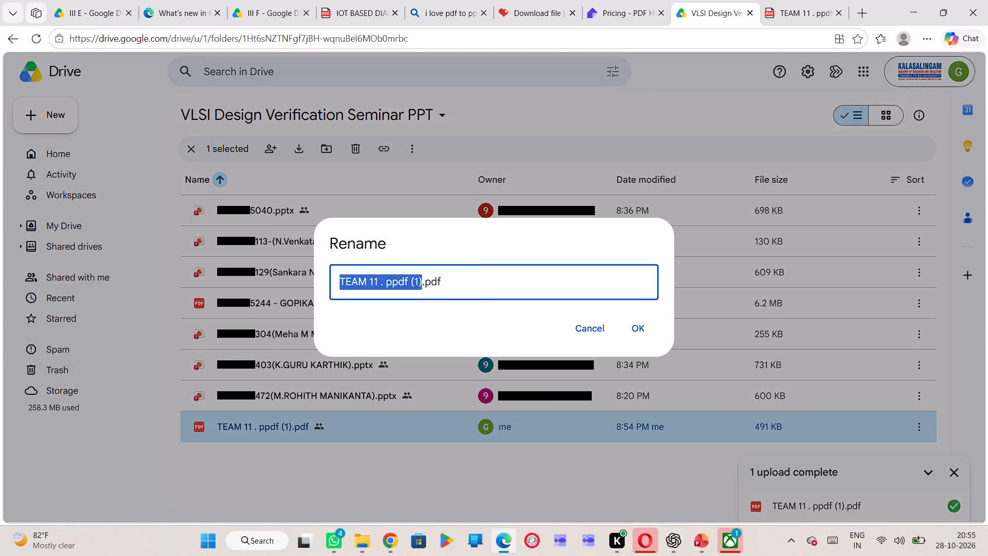
key(BackSpace)
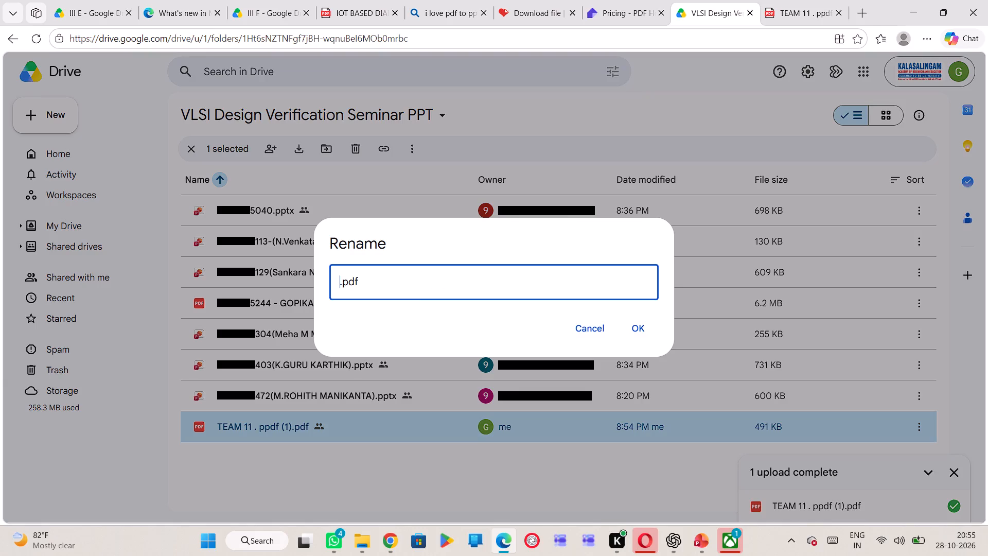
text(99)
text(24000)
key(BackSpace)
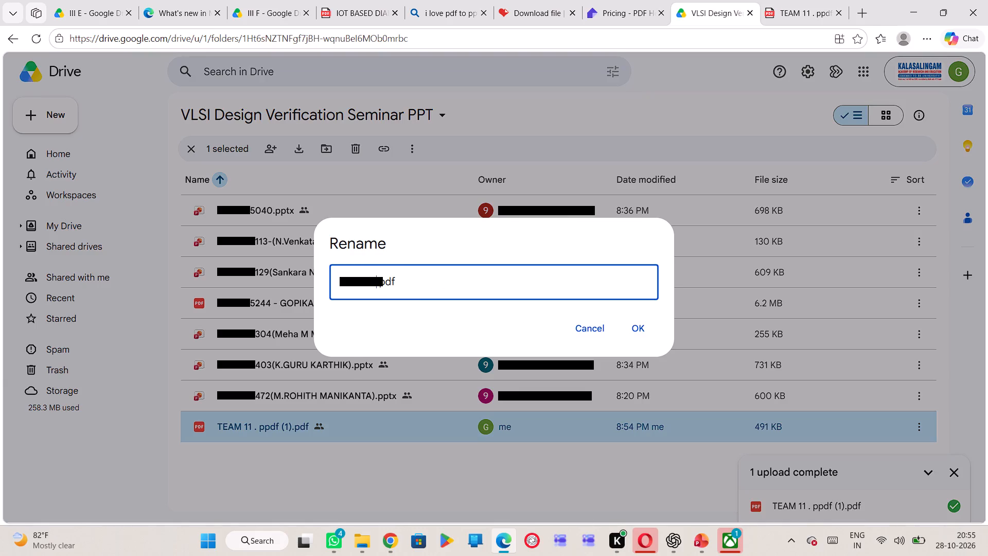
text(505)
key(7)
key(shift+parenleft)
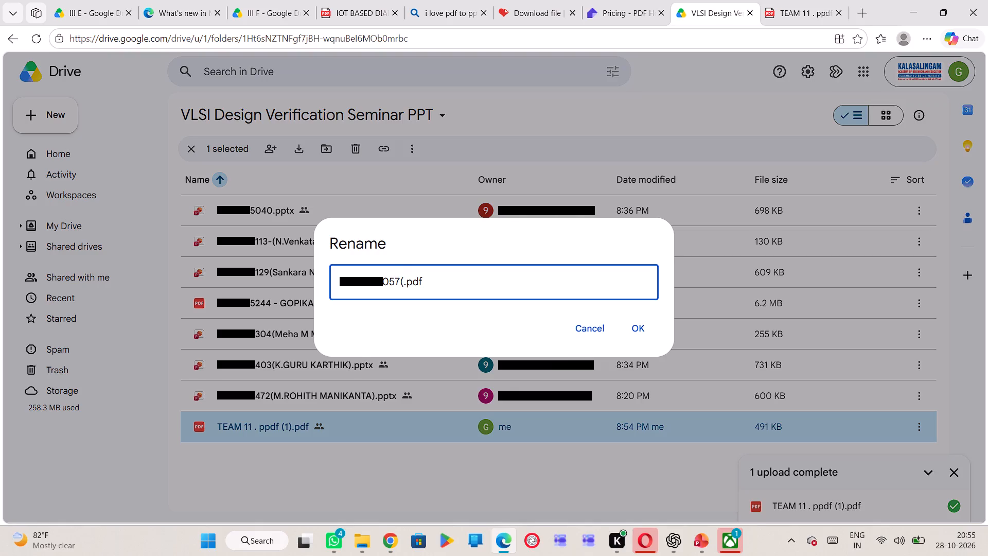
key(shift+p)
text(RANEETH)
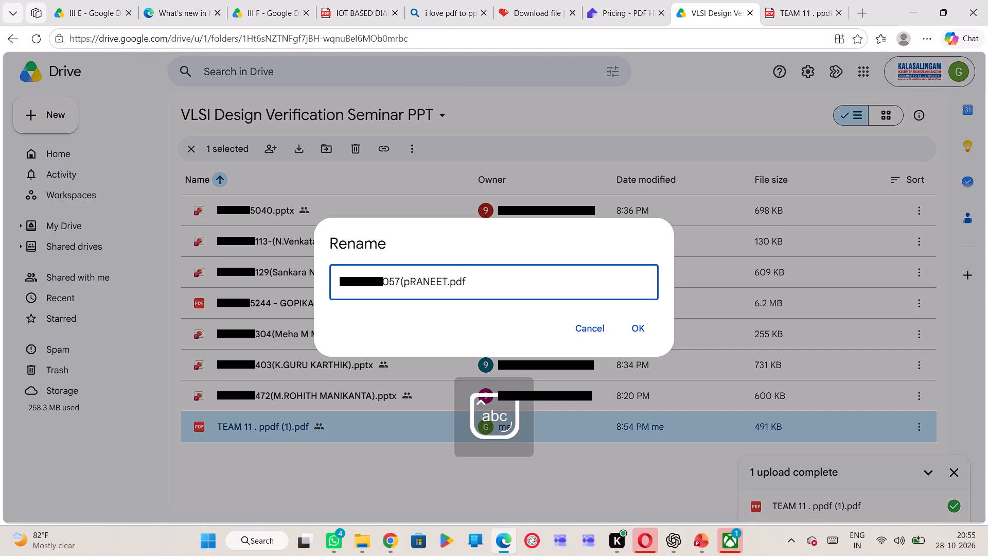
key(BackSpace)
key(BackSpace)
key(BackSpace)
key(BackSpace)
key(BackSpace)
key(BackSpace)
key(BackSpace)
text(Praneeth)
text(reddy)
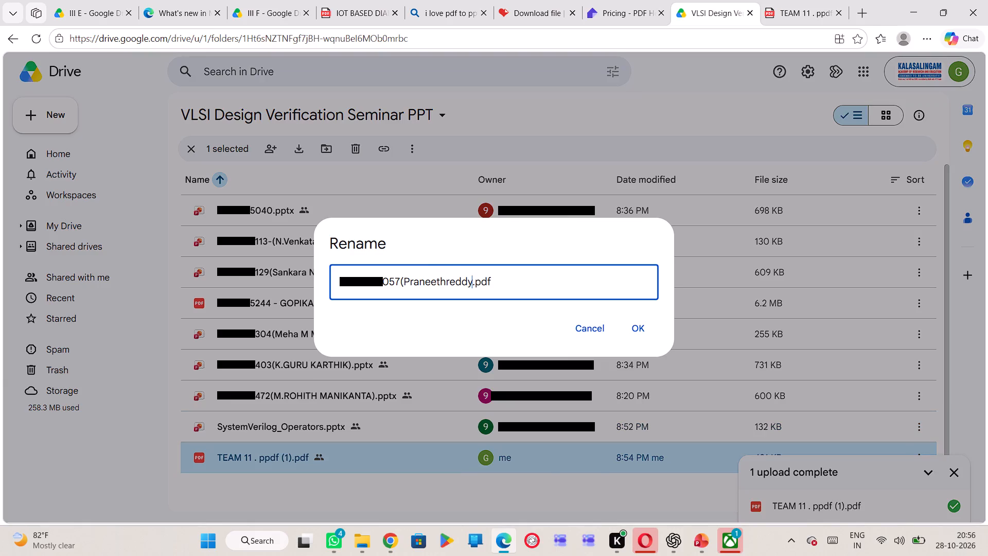
click(406, 281)
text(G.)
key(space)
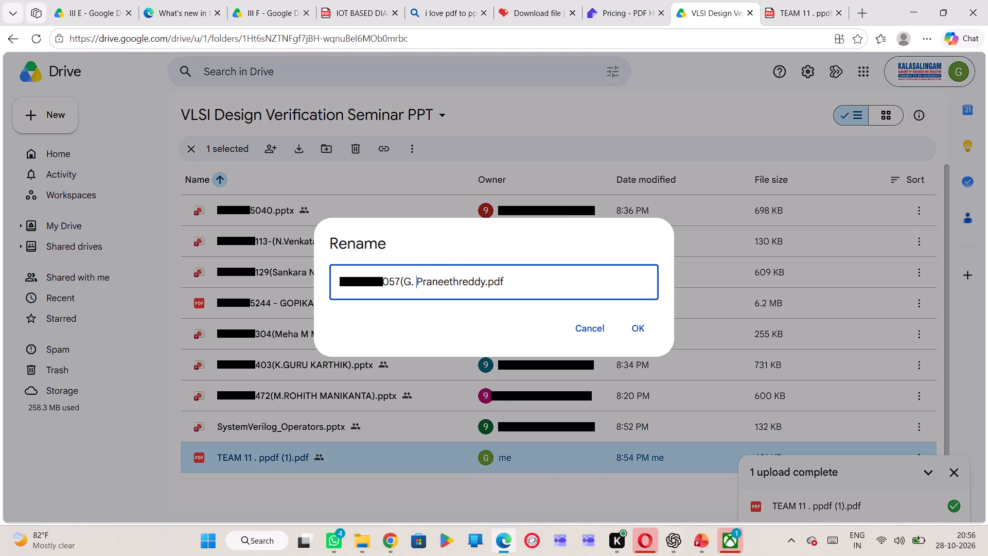
click(485, 282)
key(shift+parenright)
click(636, 324)
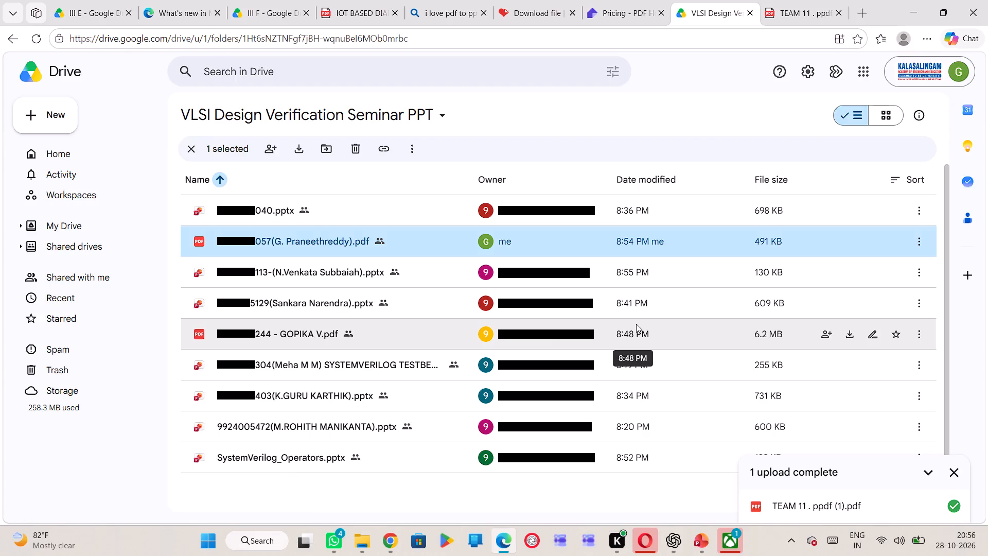
click(703, 543)
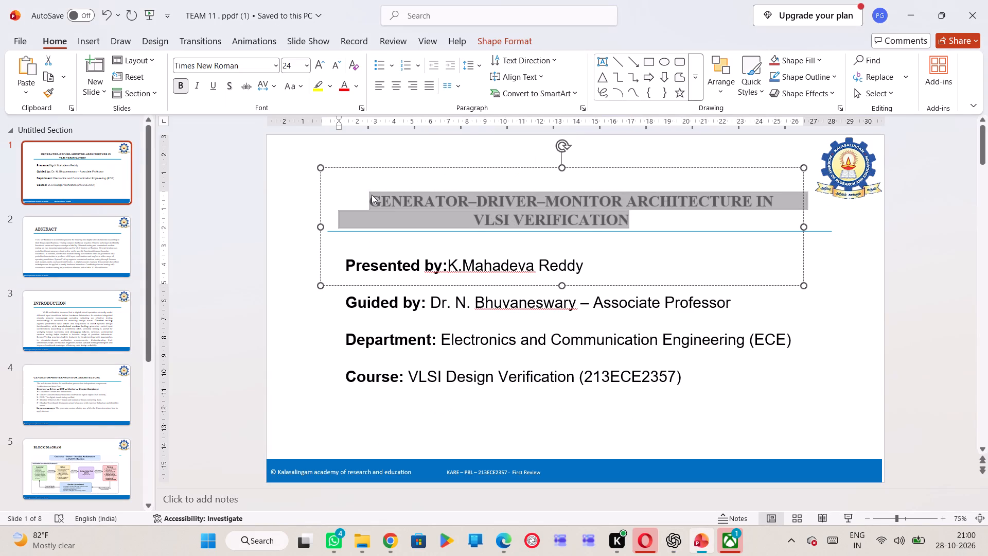
key(ctrl+v)
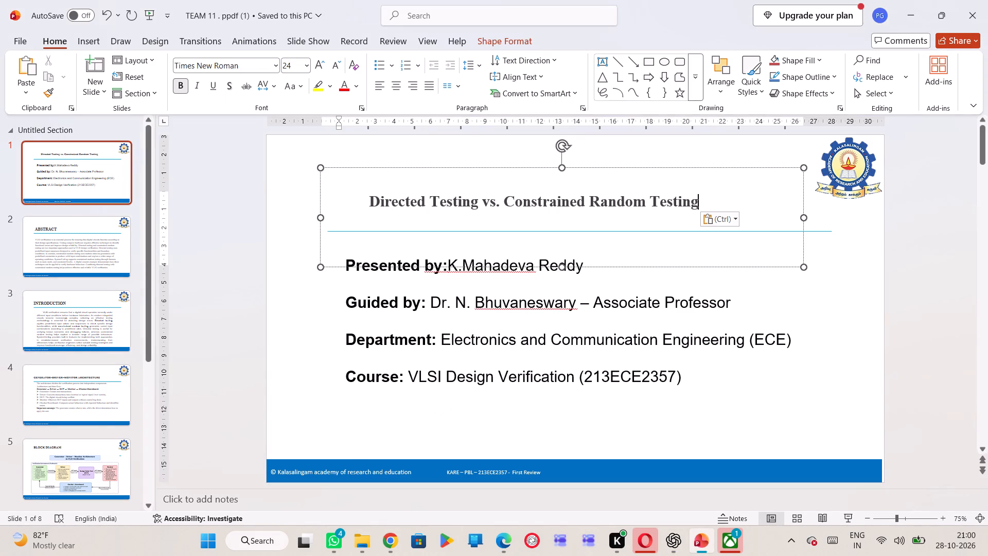
click(177, 83)
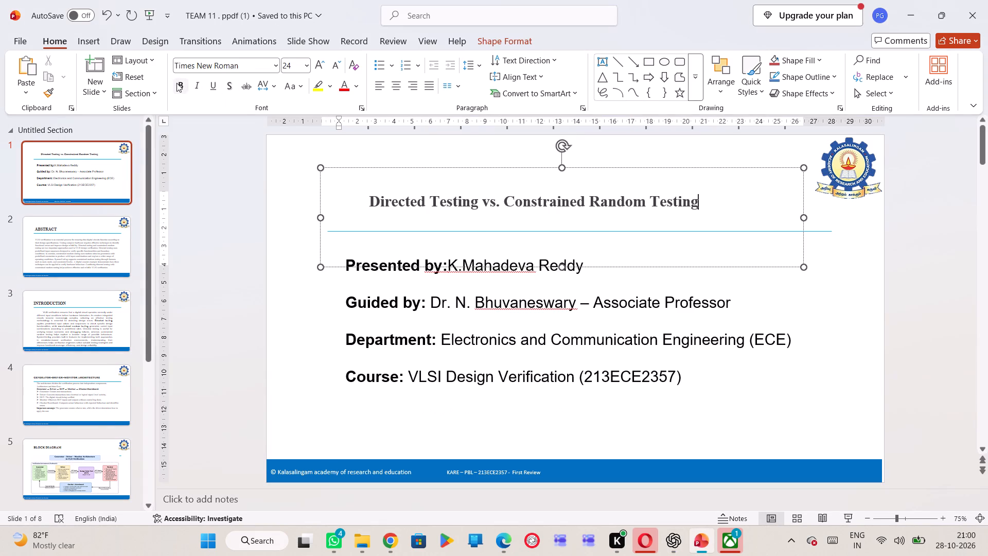
click(182, 86)
Change the title slide's heading to uppercase.
triple_click(510, 195)
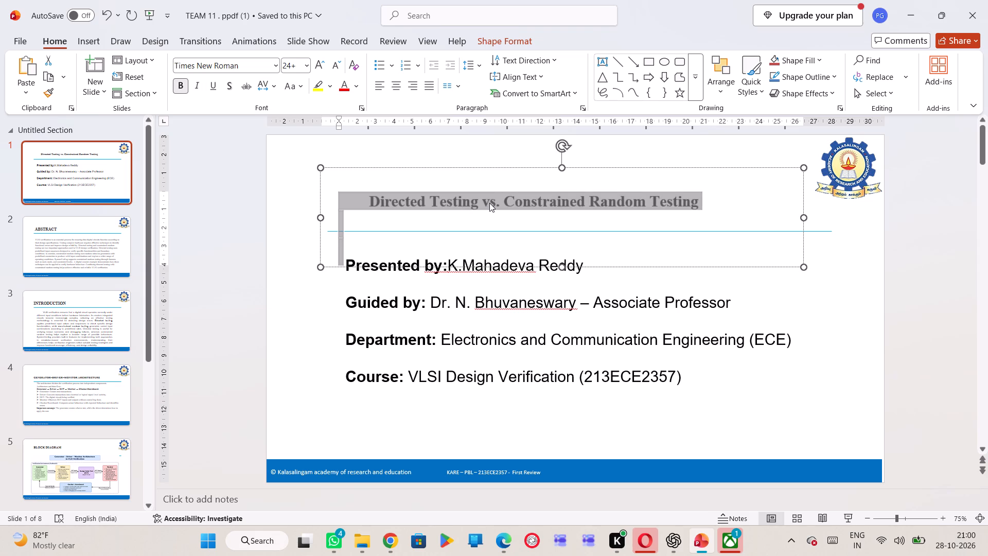
click(301, 84)
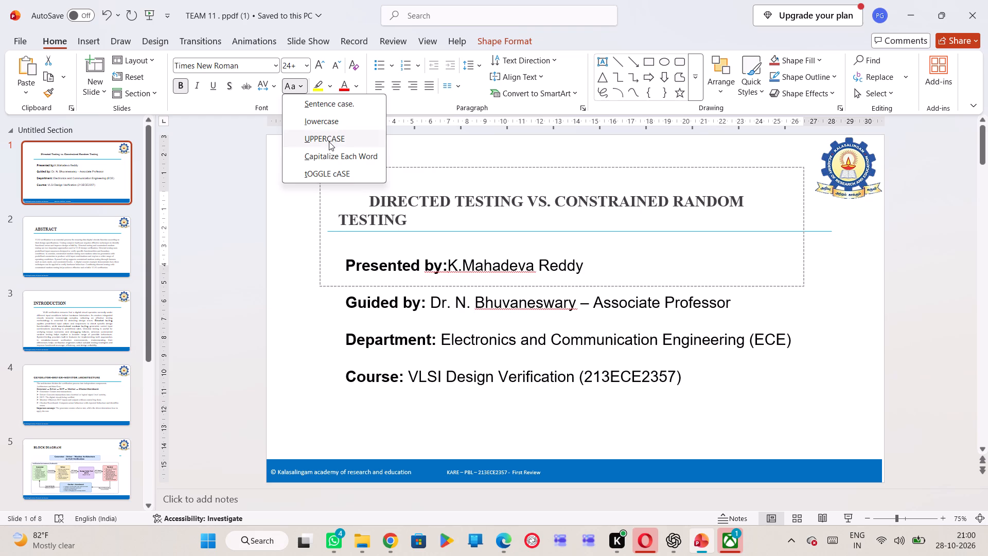
click(328, 137)
click(464, 216)
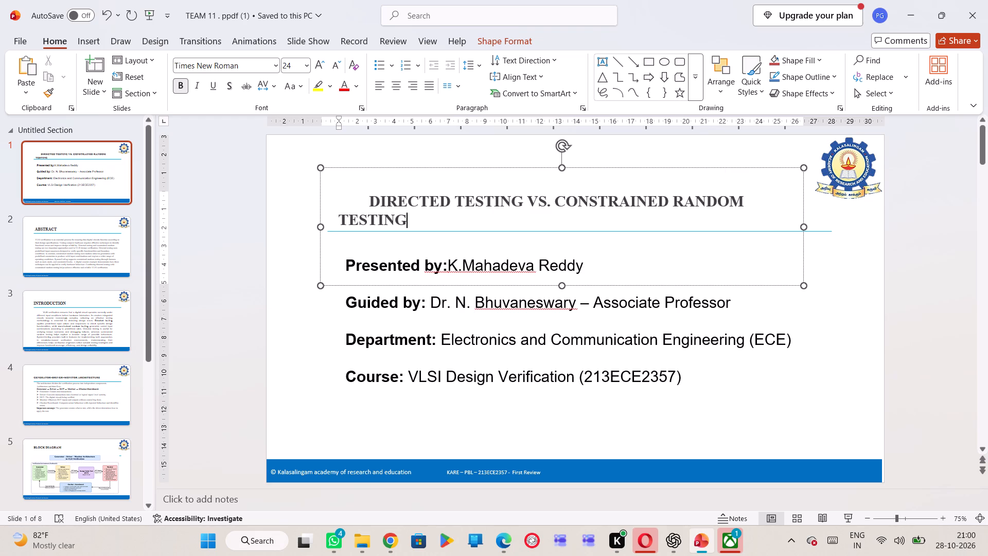
Break the heading before TESTING and shift that word across the second line with leading spaces.
click(343, 218)
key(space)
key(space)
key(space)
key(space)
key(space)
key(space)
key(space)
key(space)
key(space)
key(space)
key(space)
key(Return)
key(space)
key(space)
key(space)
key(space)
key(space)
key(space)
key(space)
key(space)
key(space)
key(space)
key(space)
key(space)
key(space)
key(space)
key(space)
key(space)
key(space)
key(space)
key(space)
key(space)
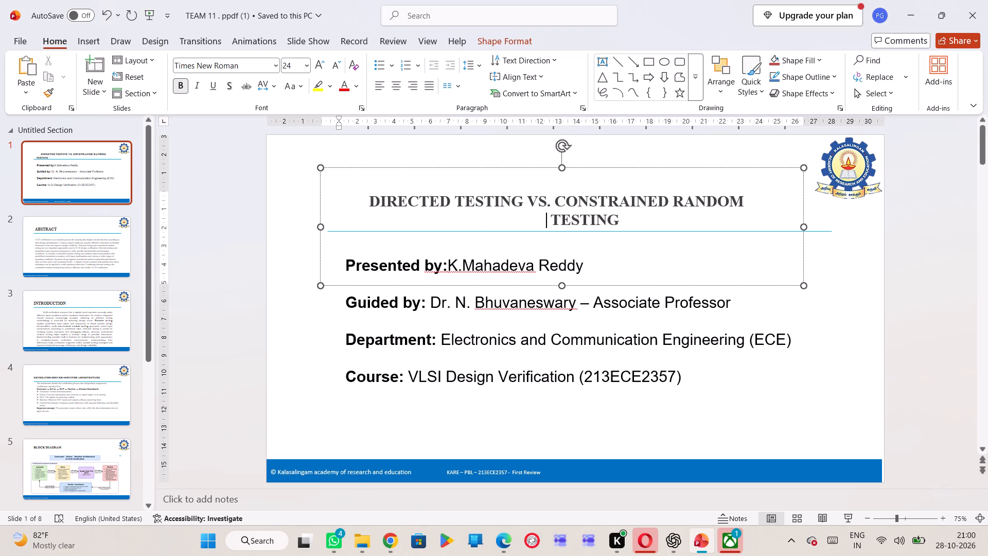
key(BackSpace)
key(BackSpace)
key(BackSpace)
key(BackSpace)
key(BackSpace)
key(BackSpace)
key(BackSpace)
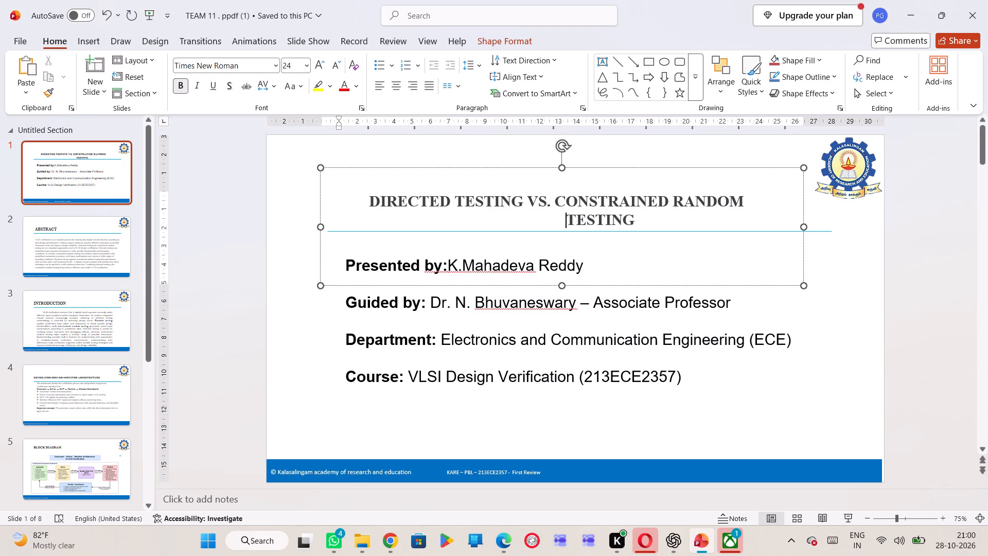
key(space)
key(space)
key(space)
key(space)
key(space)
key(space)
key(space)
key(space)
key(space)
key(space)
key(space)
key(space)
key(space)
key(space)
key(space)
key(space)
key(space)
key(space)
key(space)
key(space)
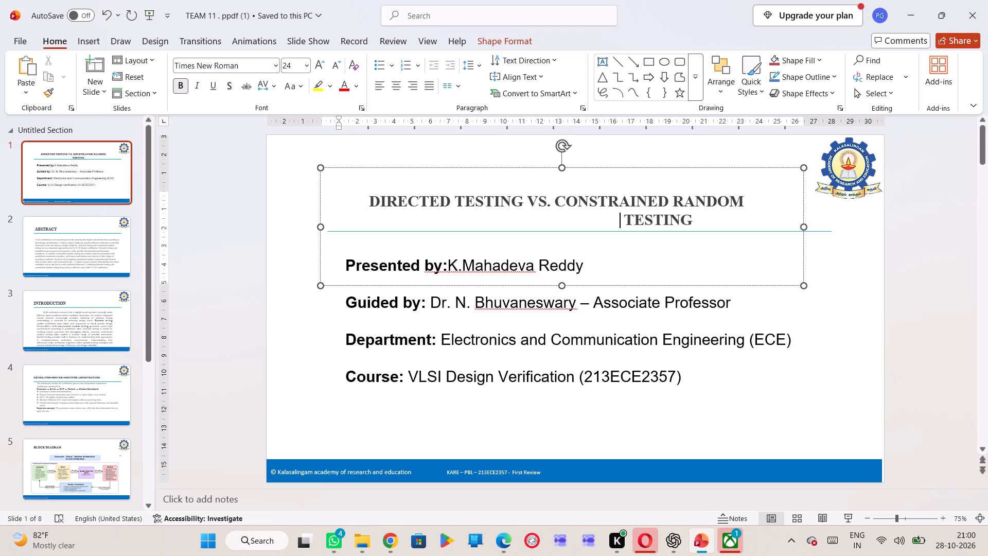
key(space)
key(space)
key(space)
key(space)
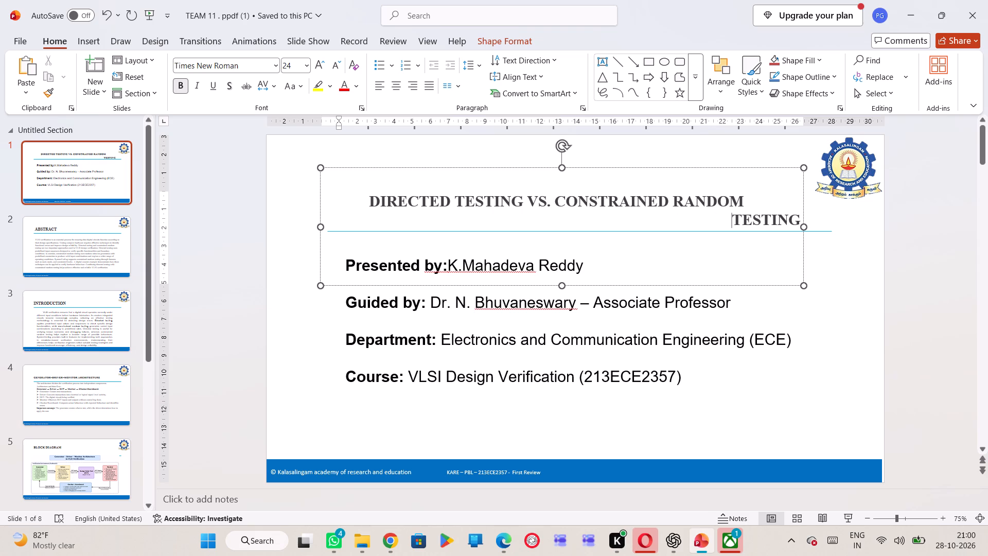
Widen the heading's text box slightly on its right side.
click(555, 211)
drag(556, 204, 411, 194)
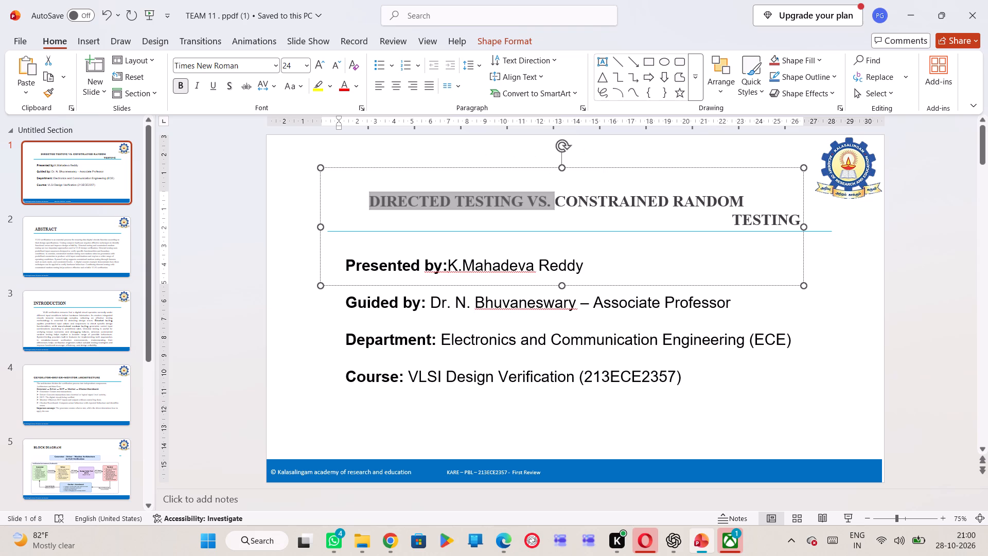
drag(805, 225, 817, 220)
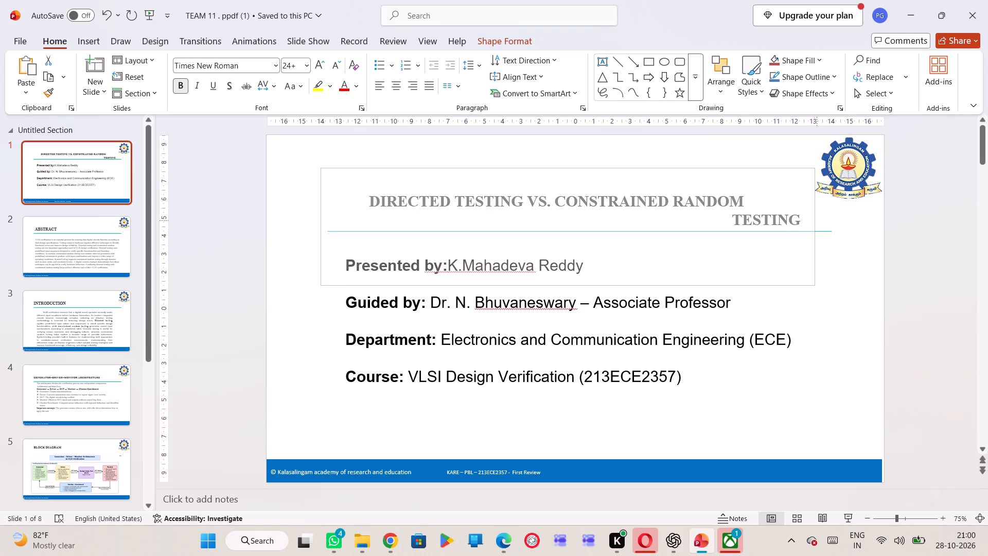
drag(817, 220, 817, 220)
Delete the excess leading spaces before TESTING to pull the word back beneath DIRECTED in the heading.
click(726, 217)
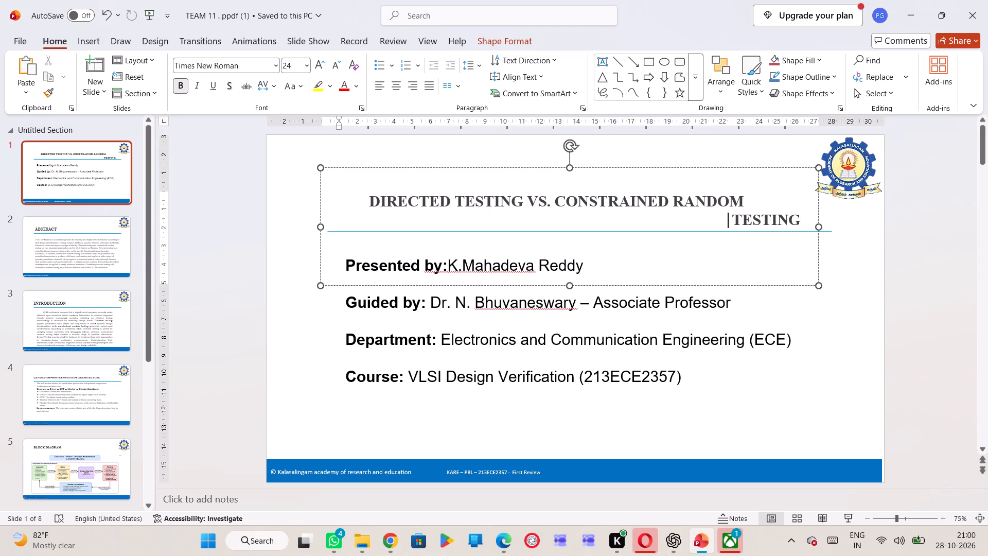
key(BackSpace)
key(BackSpace)
key(BackSpace)
key(BackSpace)
key(BackSpace)
key(BackSpace)
key(BackSpace)
key(BackSpace)
key(BackSpace)
key(BackSpace)
key(BackSpace)
key(BackSpace)
key(BackSpace)
key(BackSpace)
key(BackSpace)
key(BackSpace)
key(BackSpace)
key(BackSpace)
key(BackSpace)
key(BackSpace)
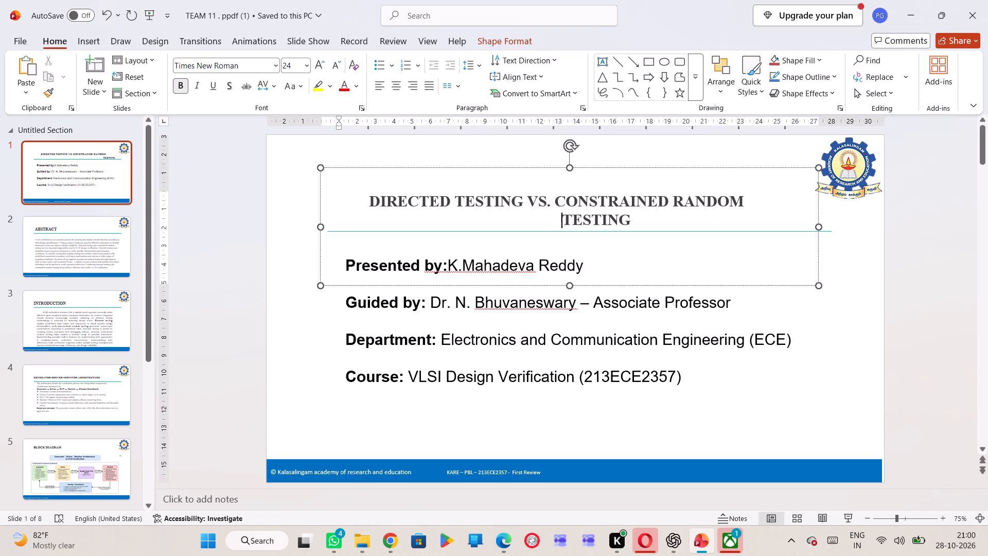
key(BackSpace)
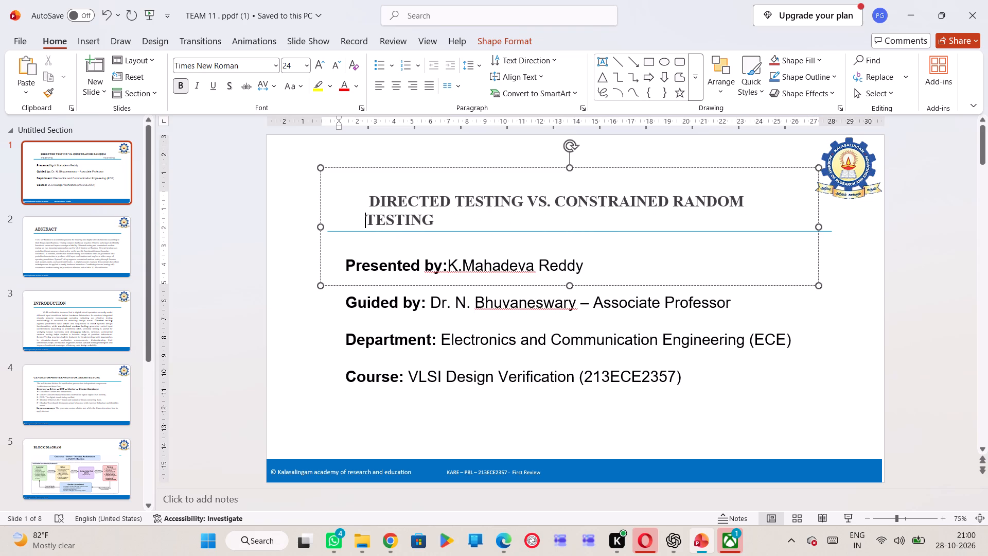
Delete the remaining leading spaces before TESTING on the second line of the title slide's heading.
key(BackSpace)
key(BackSpace)
key(BackSpace)
key(BackSpace)
key(BackSpace)
key(BackSpace)
key(BackSpace)
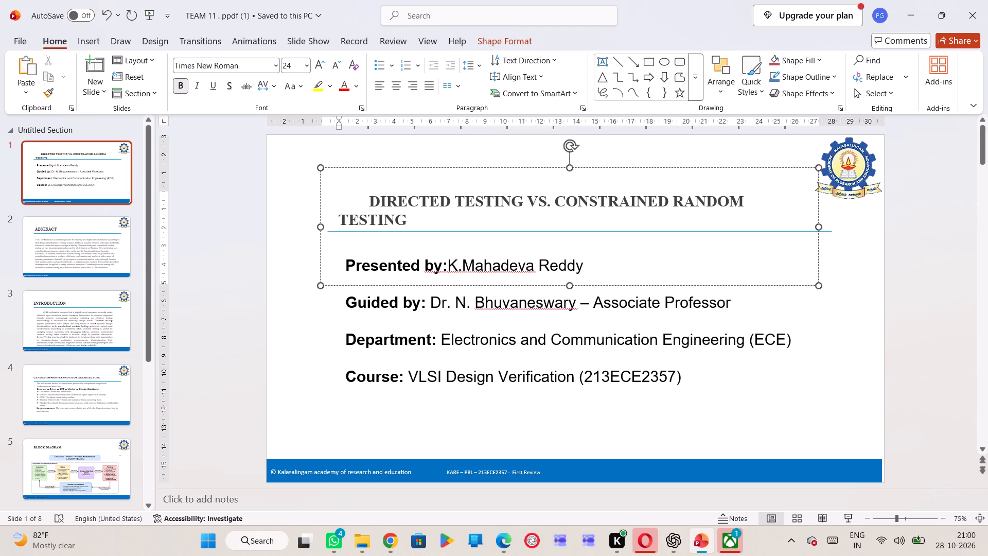
Widen the heading's text box by extending its left edge outward.
drag(318, 224, 297, 228)
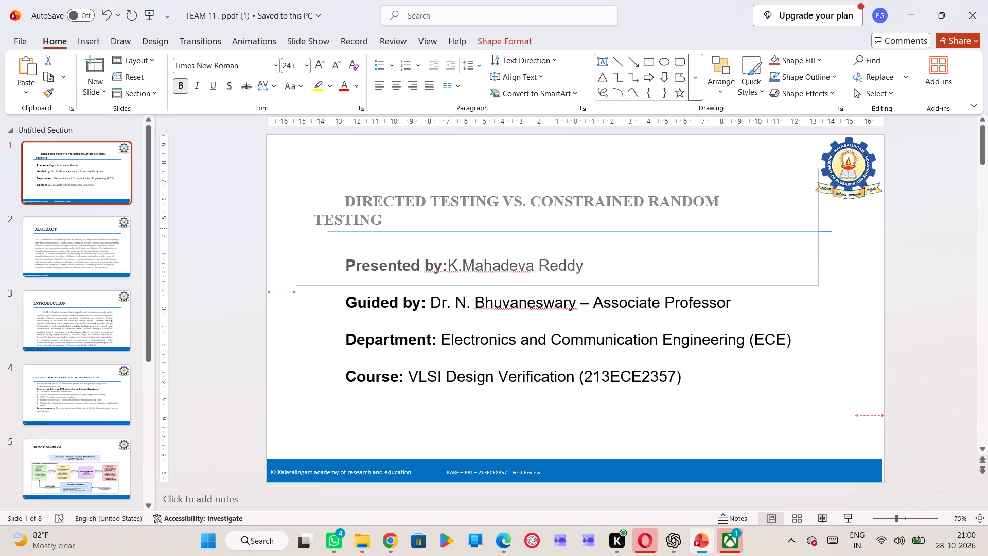
drag(297, 228, 298, 228)
click(733, 196)
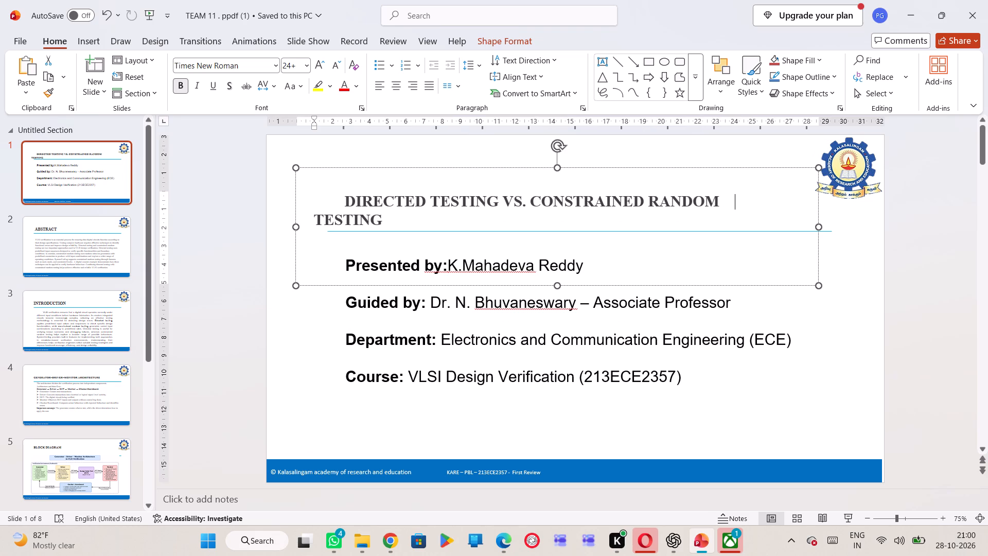
key(BackSpace)
key(BackSpace)
key(BackSpace)
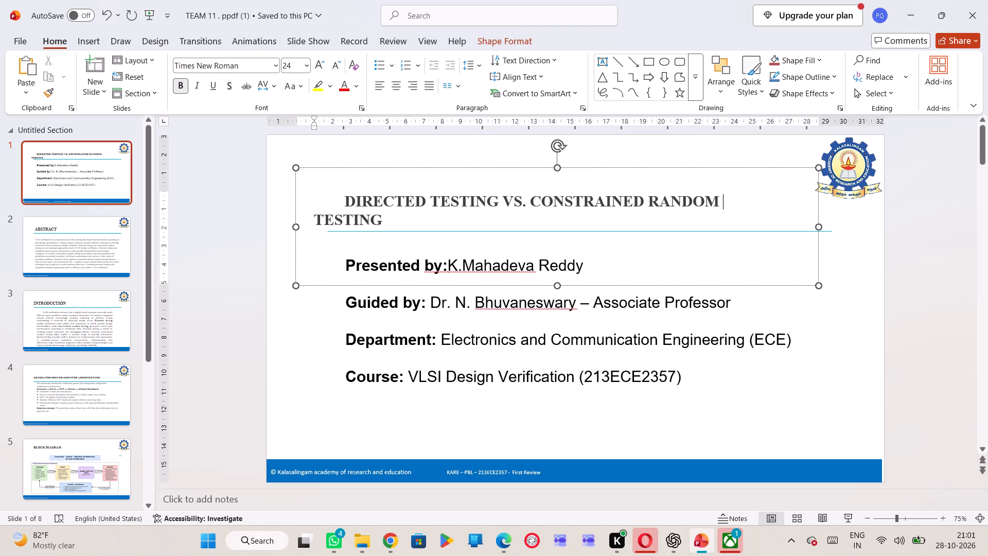
click(319, 216)
key(BackSpace)
key(BackSpace)
key(BackSpace)
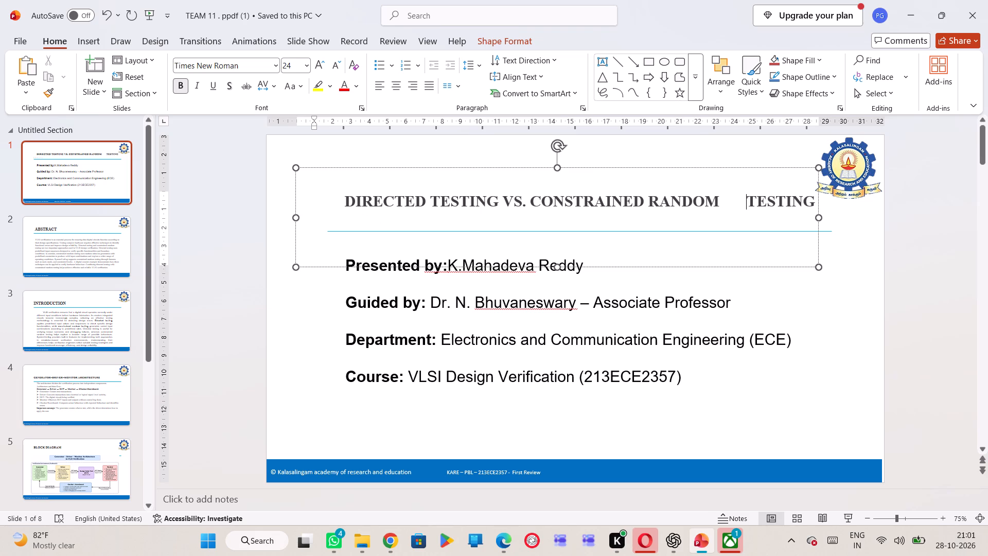
key(BackSpace)
key(BackSpace)
key(BackSpace)
key(BackSpace)
key(BackSpace)
key(BackSpace)
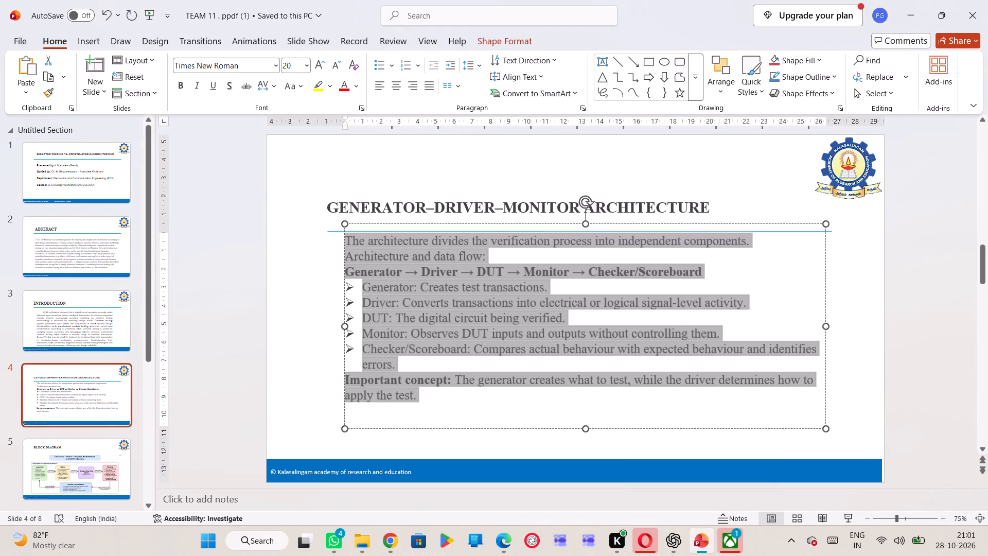
drag(348, 239, 348, 241)
key(BackSpace)
key(ctrl+v)
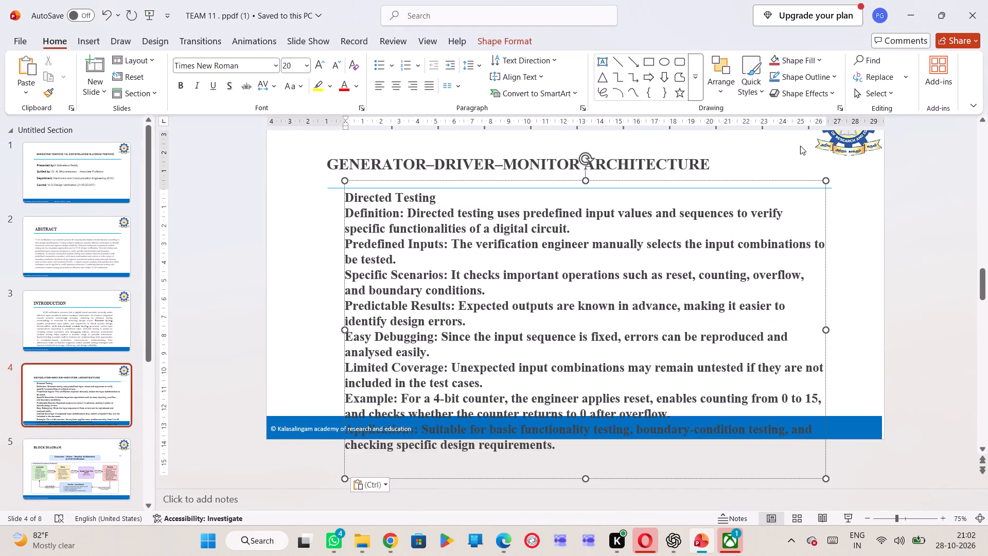
Replace slide 4's heading with DIRECTED TESTING.
drag(704, 163, 352, 176)
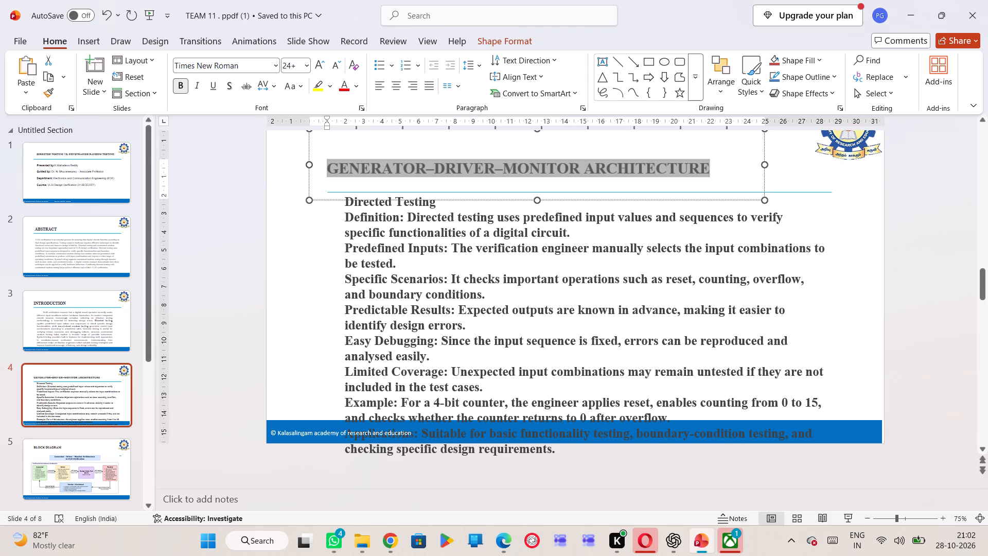
drag(352, 176, 350, 174)
key(BackSpace)
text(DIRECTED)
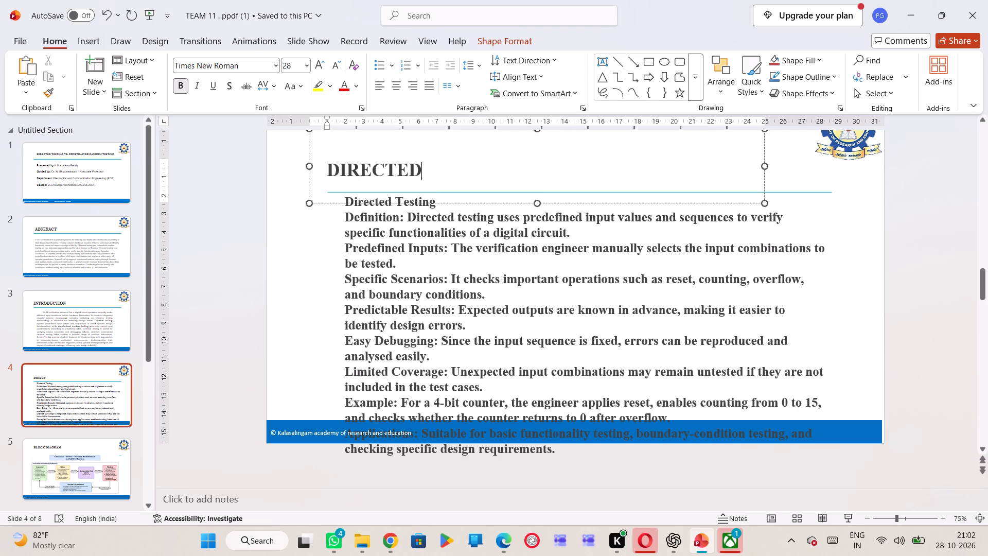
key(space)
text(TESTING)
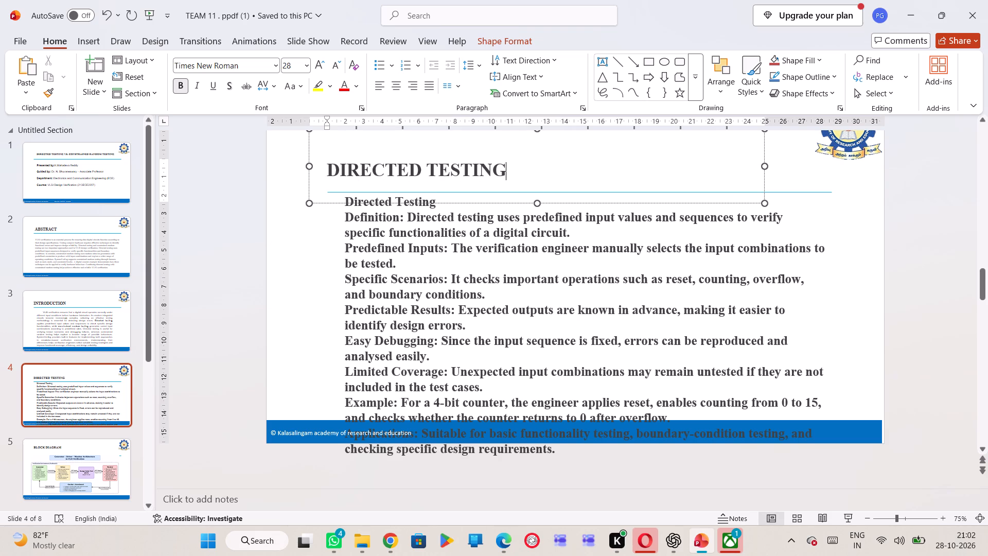
Delete the duplicate "Directed Testing" line at the start of slide 4's body text.
drag(438, 200, 359, 207)
key(BackSpace)
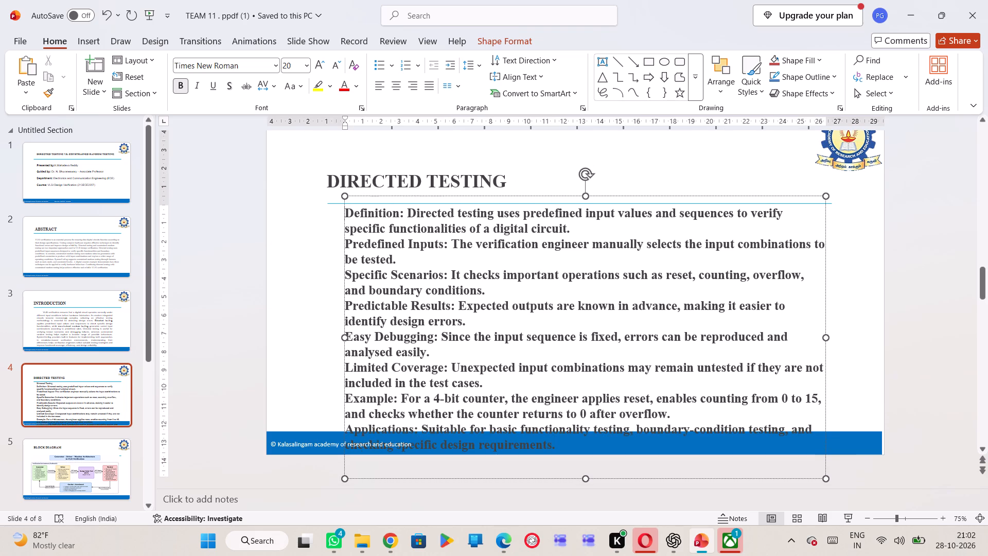
Remove bold from all of slide 4's body text and format its paragraphs with arrow bullets.
key(ctrl+a)
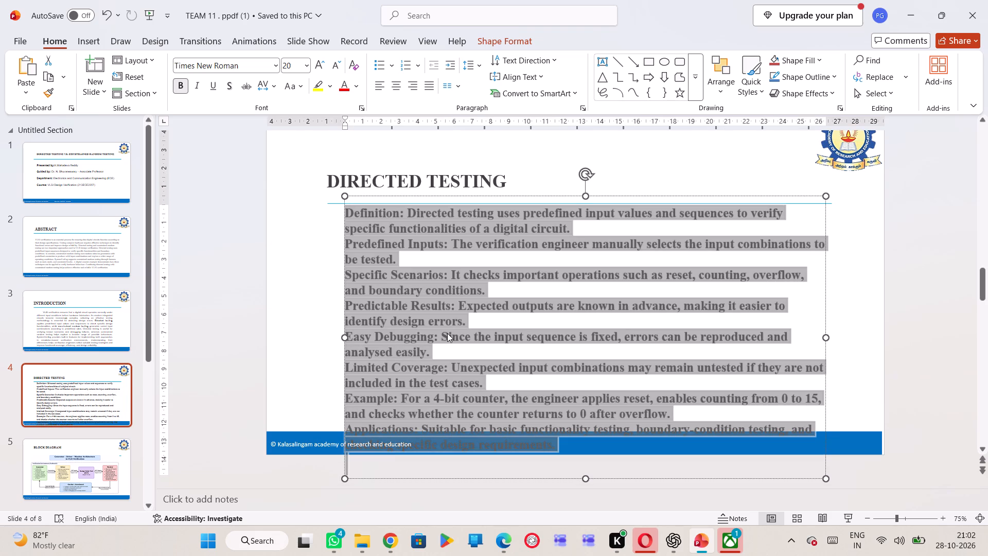
click(185, 90)
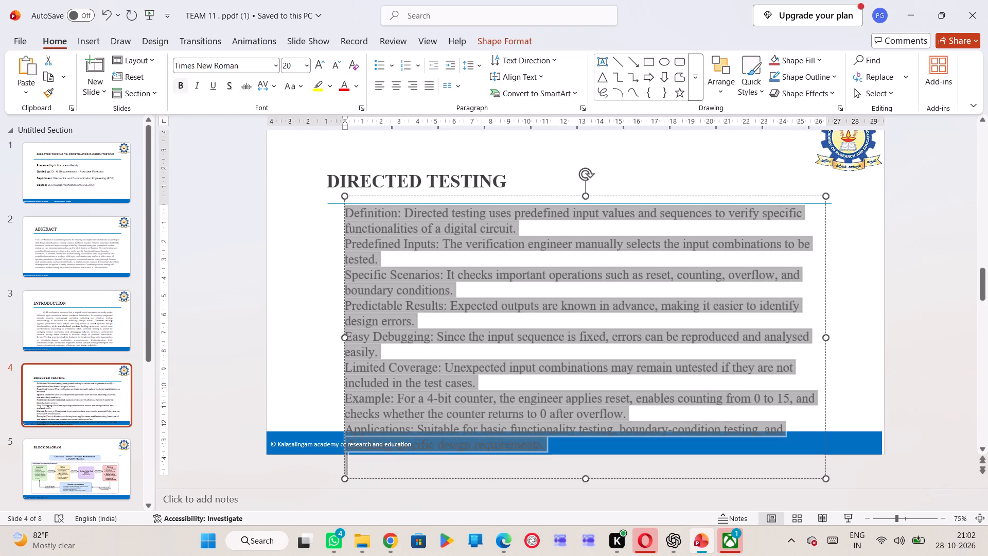
click(388, 66)
click(411, 213)
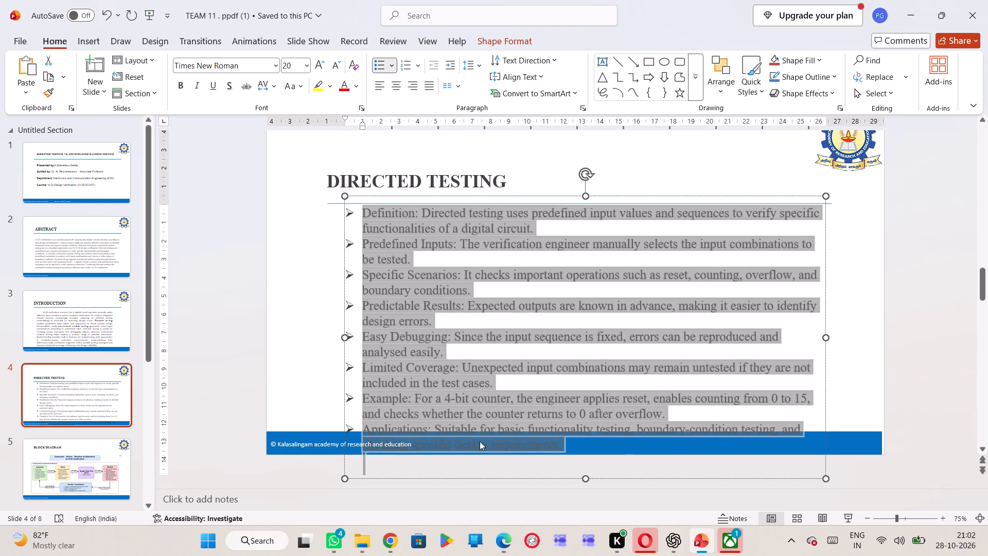
click(455, 396)
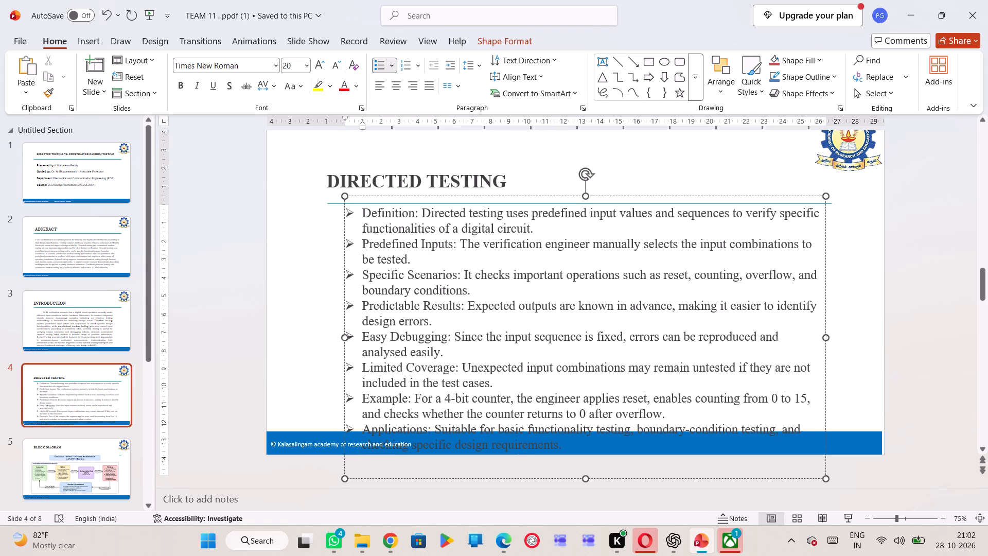
Bold the "Limited Coverage:" label in slide 4's body text and restore the missing "i" in "Limited".
drag(458, 369, 374, 361)
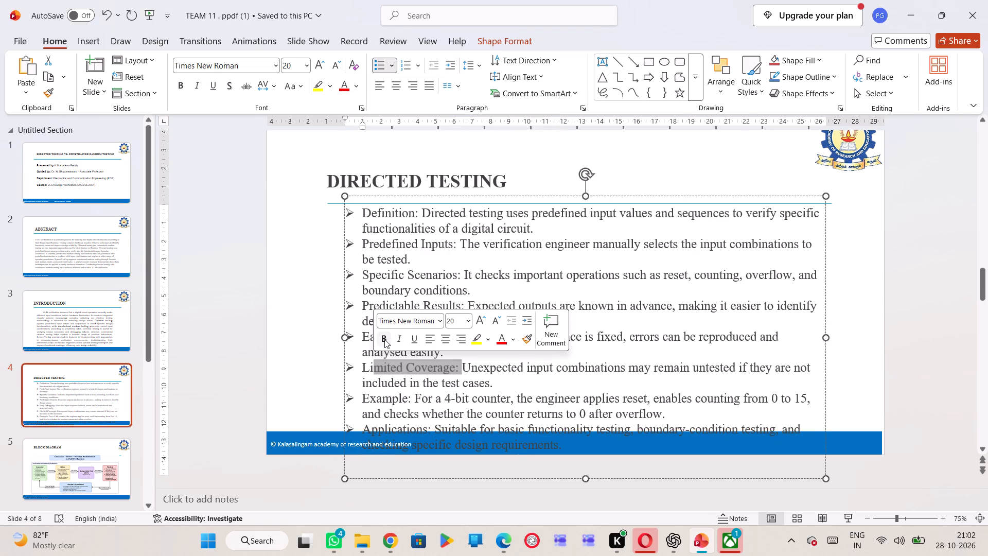
click(384, 339)
click(373, 365)
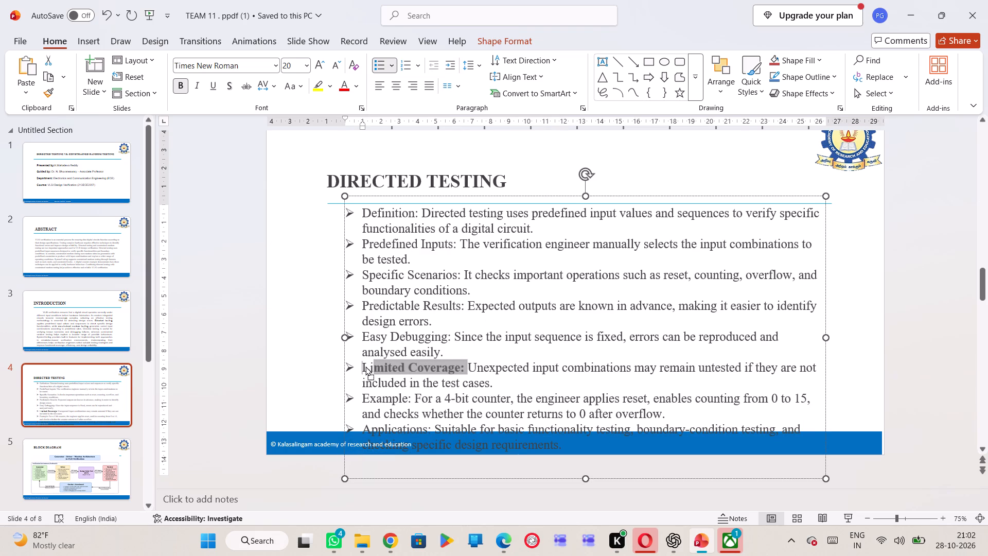
click(369, 365)
drag(369, 365, 356, 364)
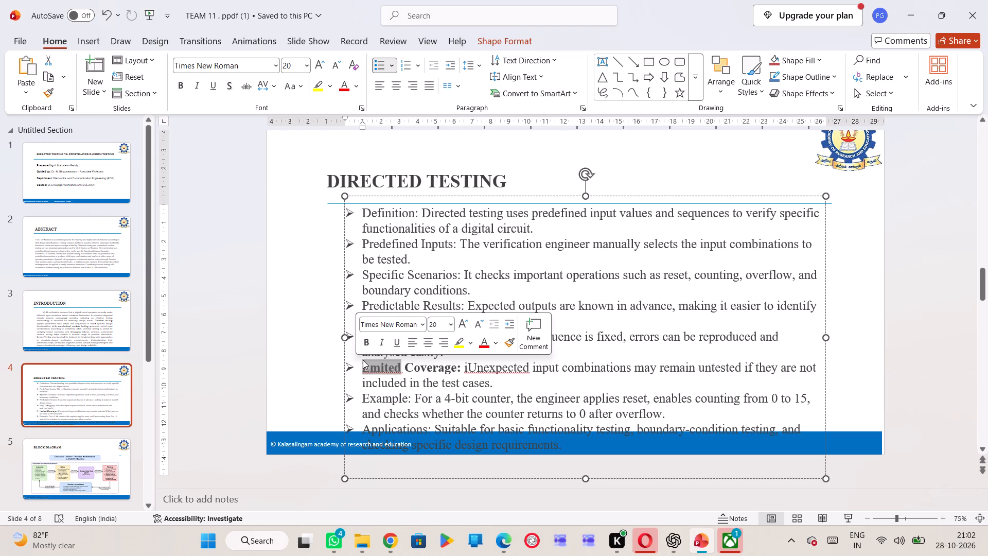
click(366, 344)
click(332, 389)
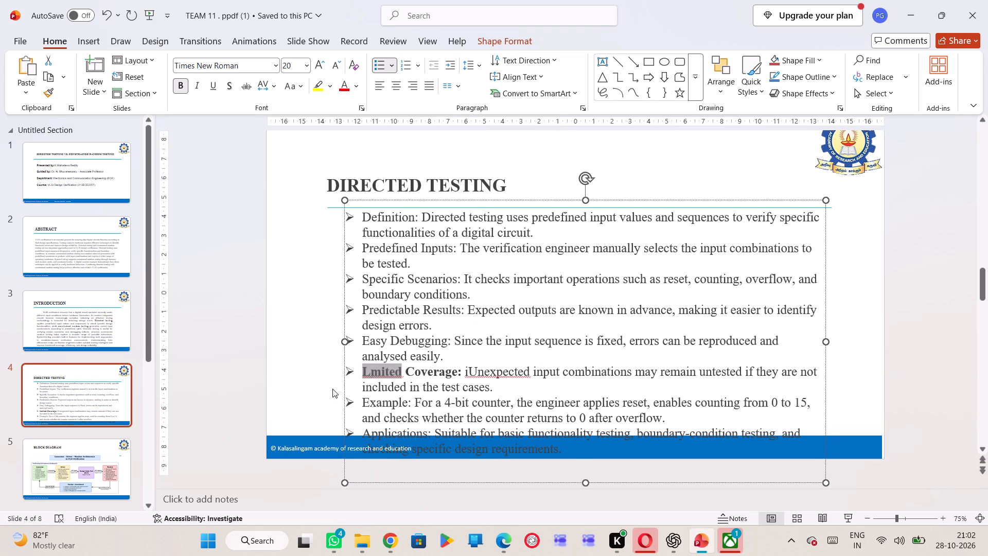
click(372, 373)
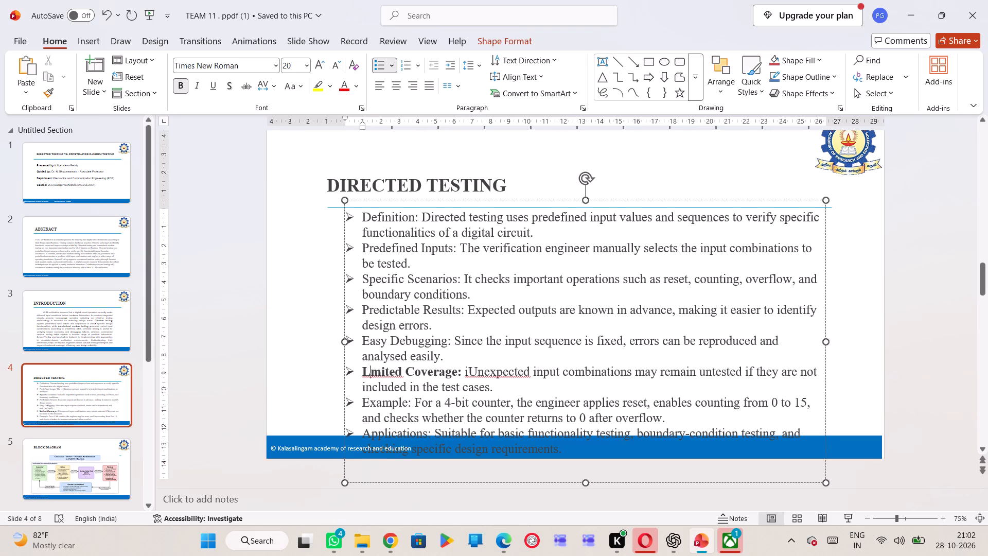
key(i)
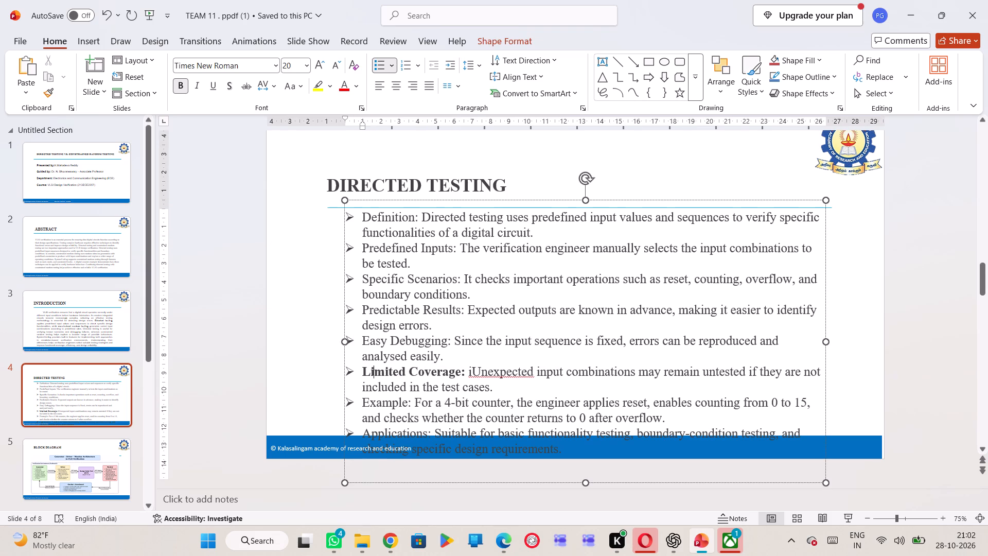
Bold the "Easy Debugging:", "Definition:" and "Predefined Inputs:" labels in slide 4's body text.
drag(450, 343, 369, 341)
click(379, 320)
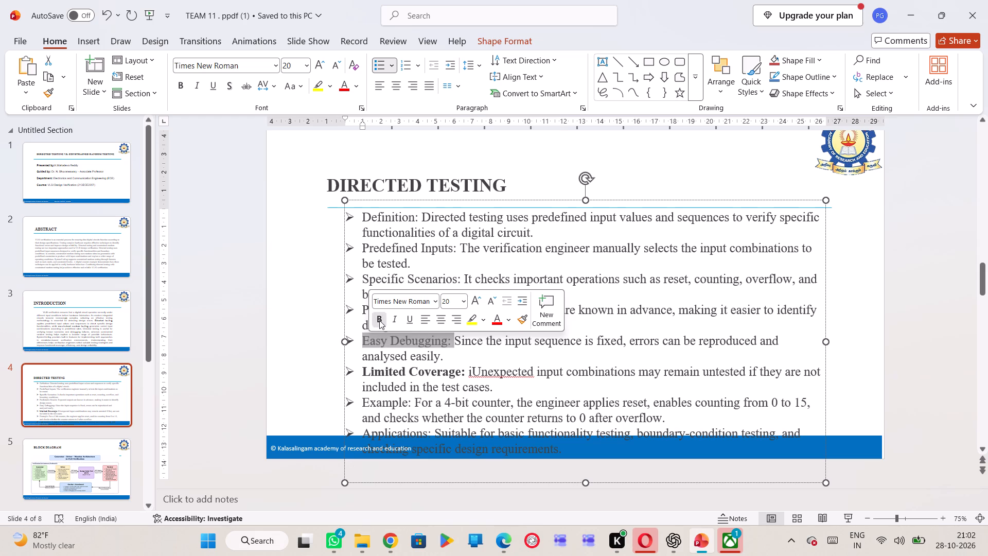
drag(418, 218, 376, 219)
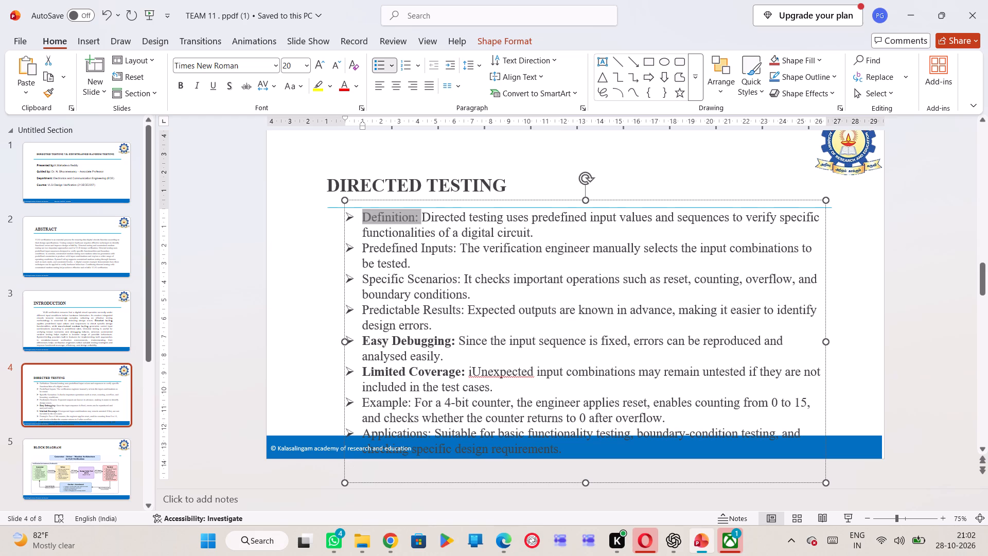
drag(376, 219, 376, 218)
click(385, 196)
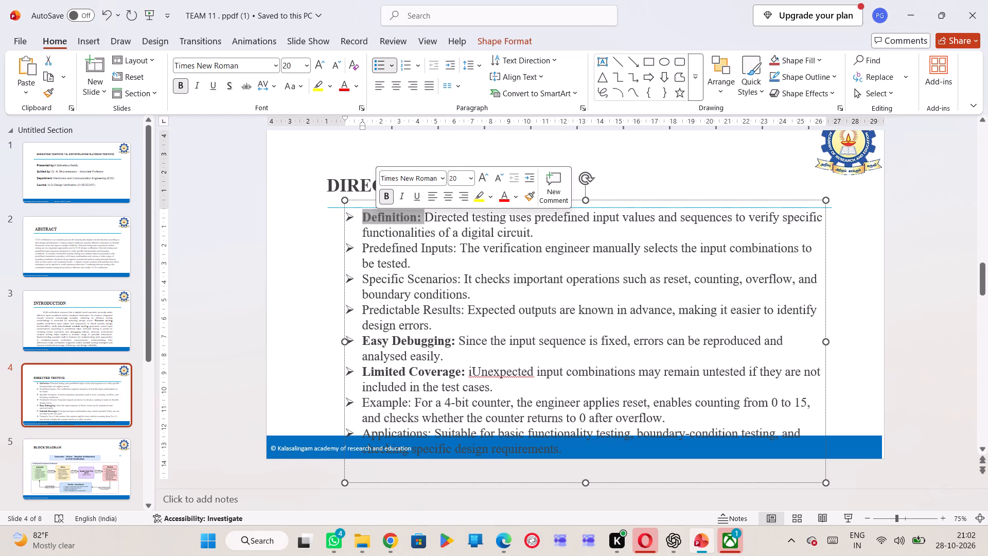
drag(455, 247, 383, 251)
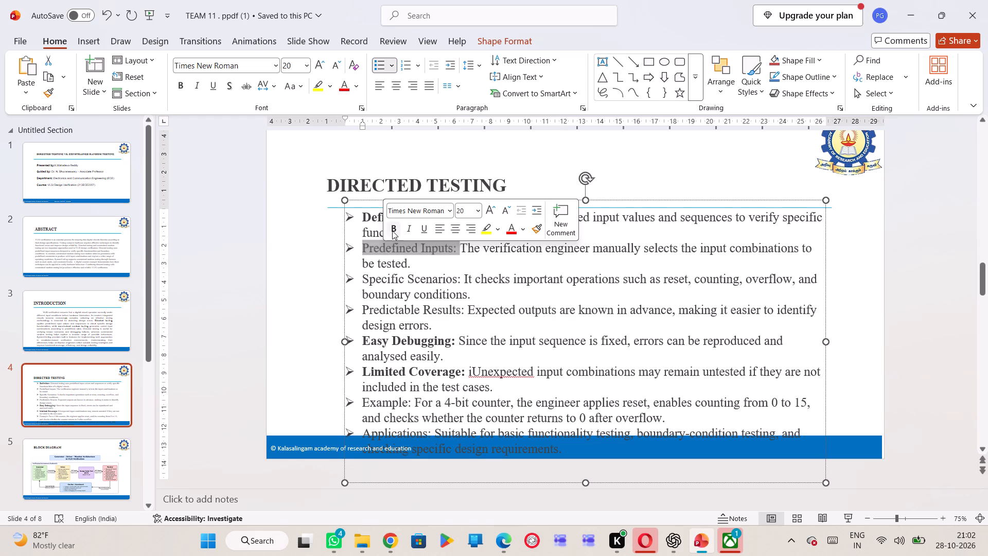
click(392, 231)
Bold the "Specific Scenarios:" and "Predictable Results:" labels in slide 4's body text.
drag(461, 279, 376, 286)
click(376, 286)
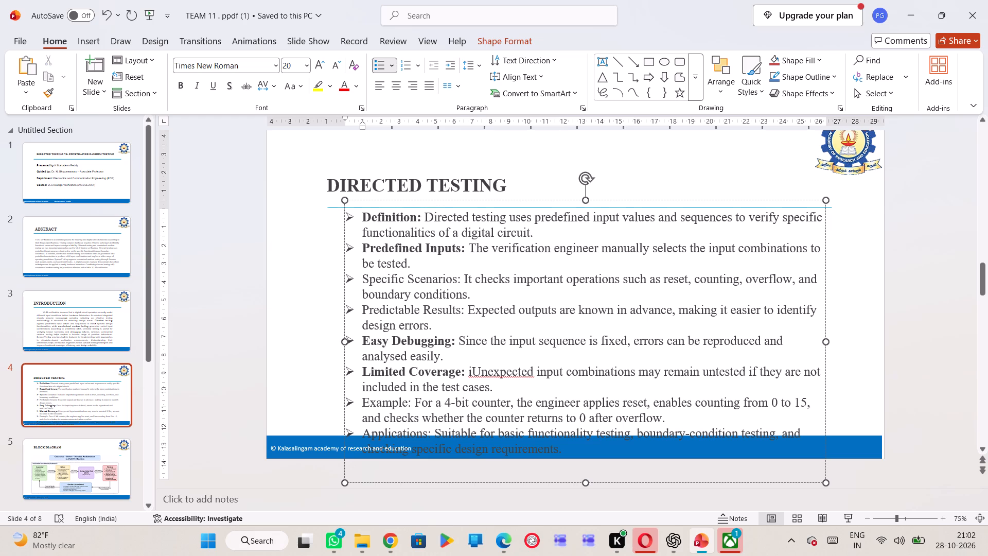
click(462, 281)
drag(462, 281, 374, 282)
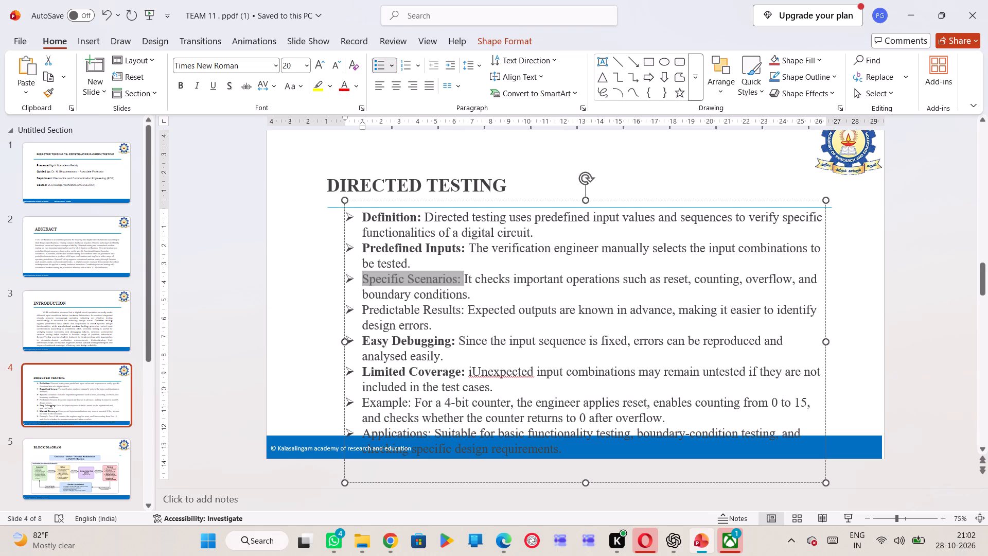
drag(374, 282, 373, 282)
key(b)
key(BackSpace)
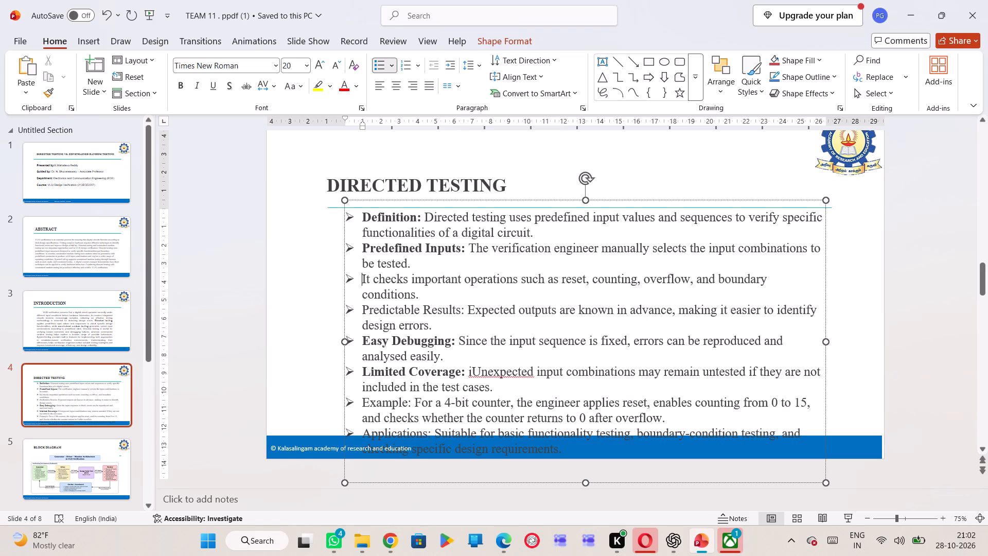
key(ctrl+z)
key(ctrl+z)
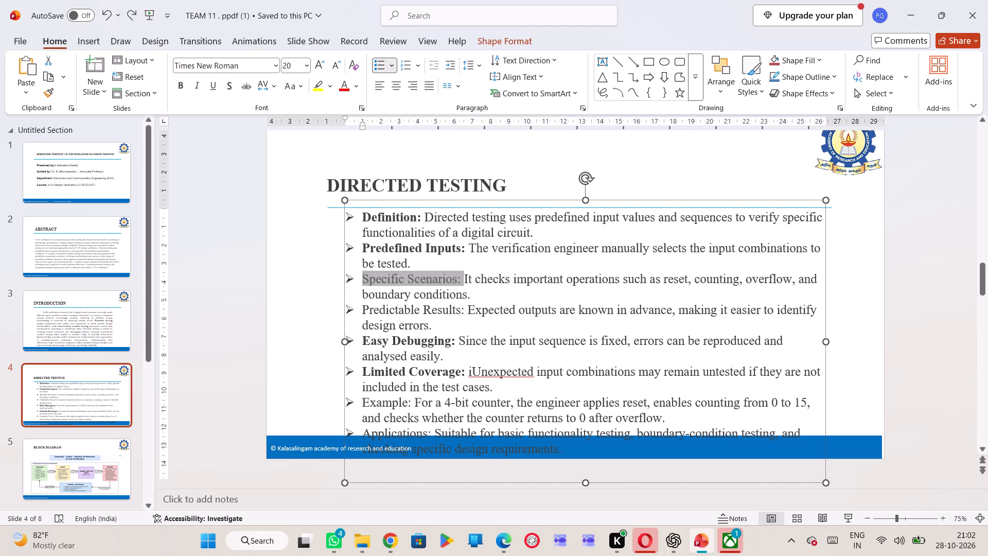
key(ctrl+b)
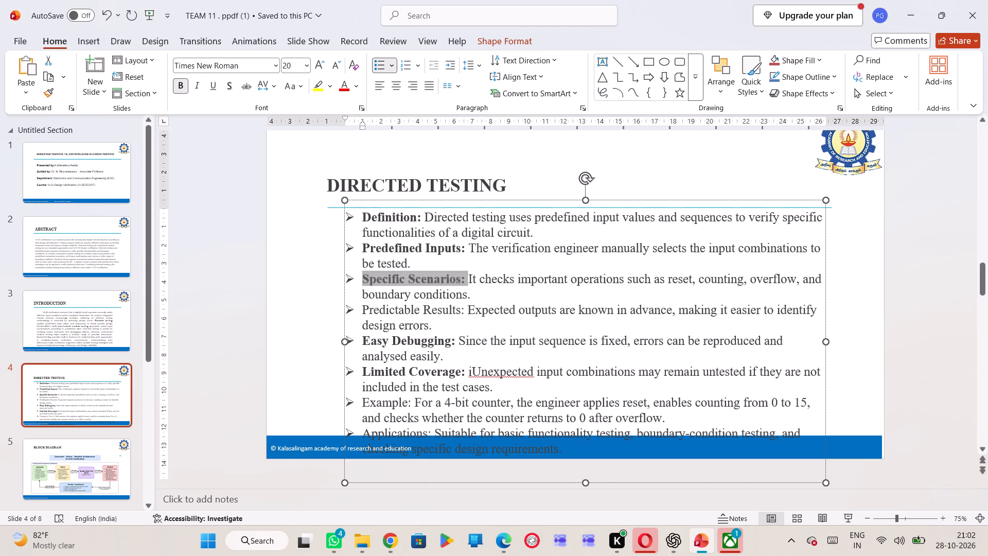
drag(464, 311, 372, 310)
key(ctrl+b)
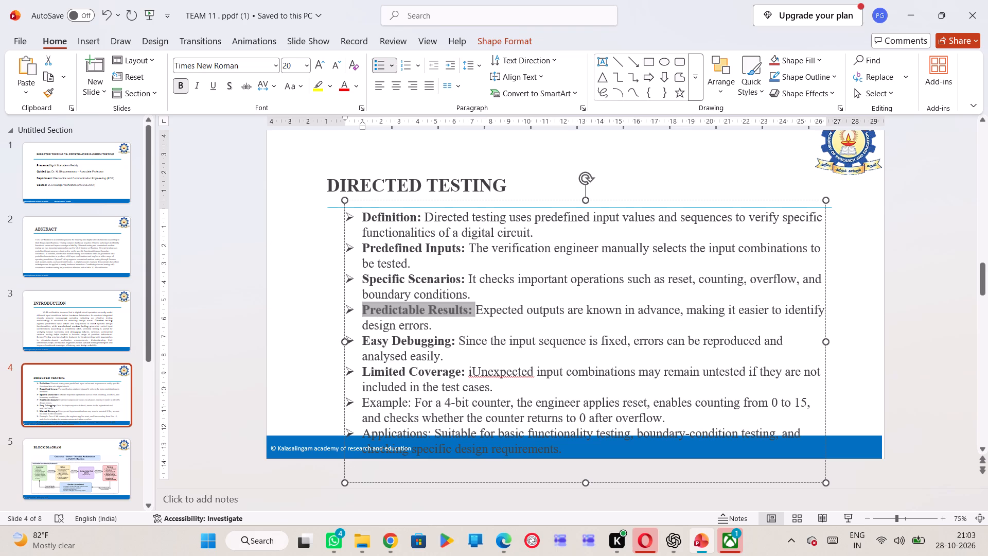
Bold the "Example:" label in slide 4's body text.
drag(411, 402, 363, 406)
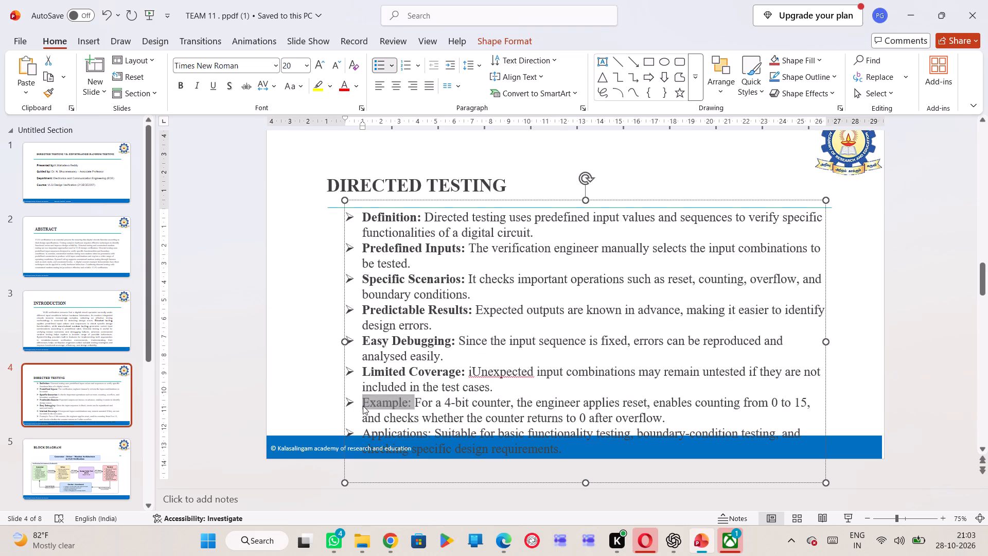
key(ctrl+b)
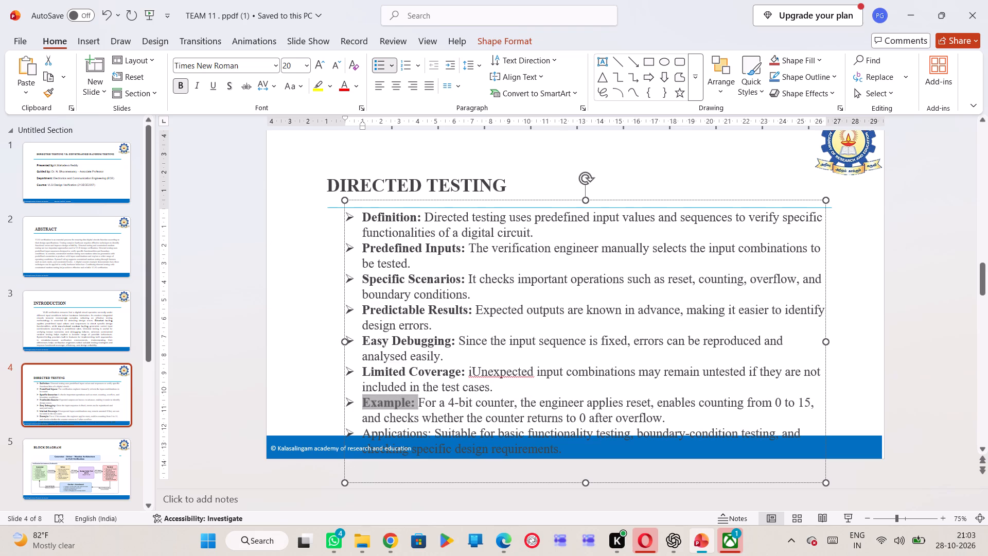
drag(575, 451, 525, 451)
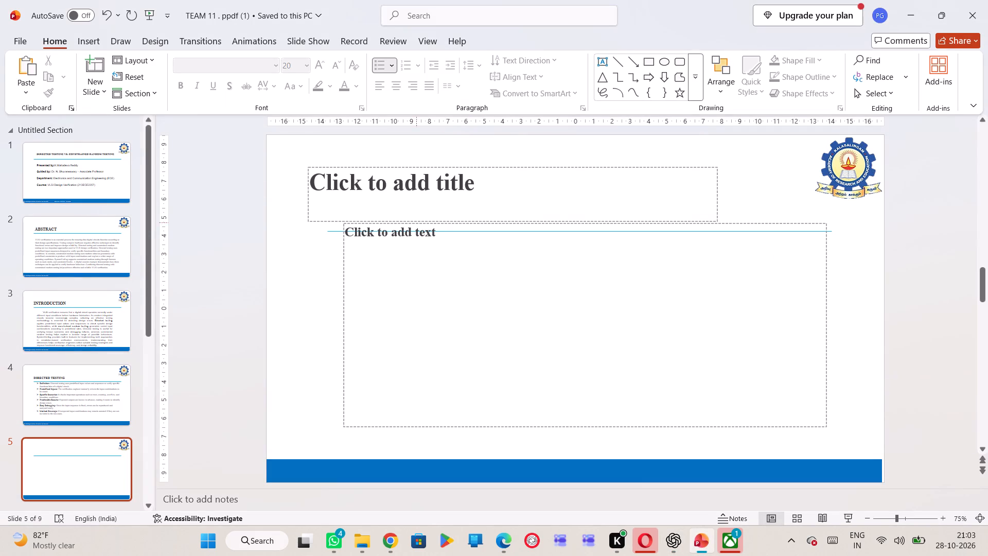
click(419, 256)
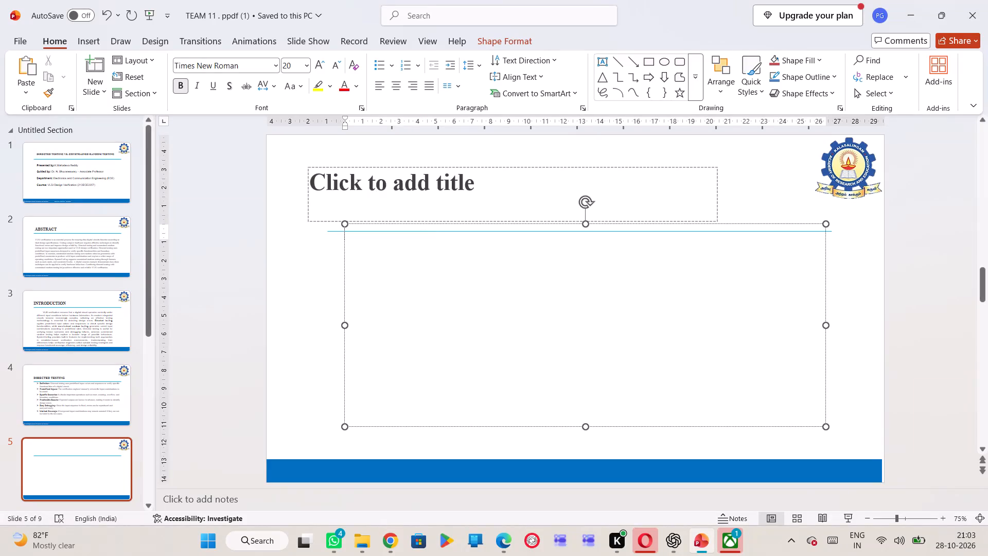
key(ctrl+v)
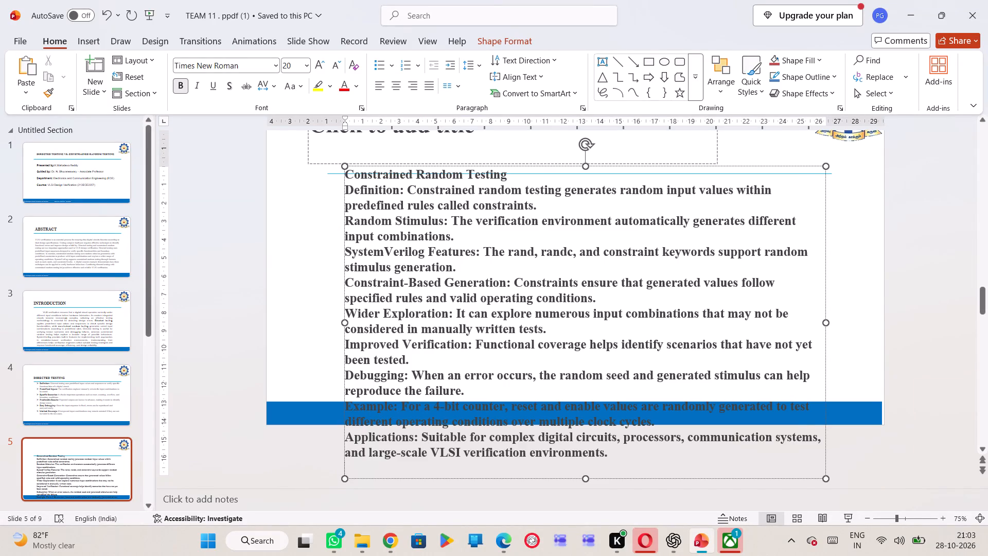
scroll(419, 256, up, 1)
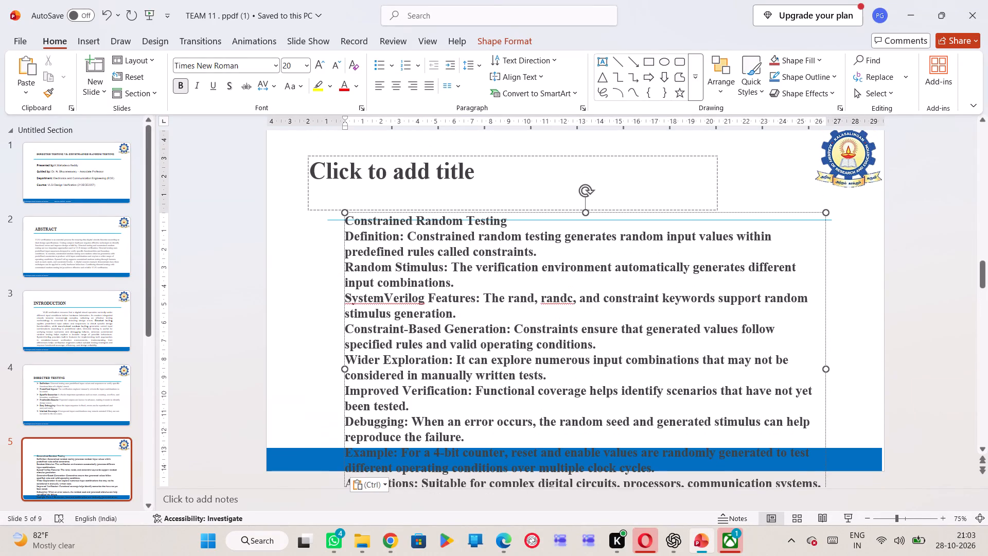
Move the "Constrained Random Testing" heading from slide 5's body text into its empty title placeholder.
drag(512, 224, 364, 230)
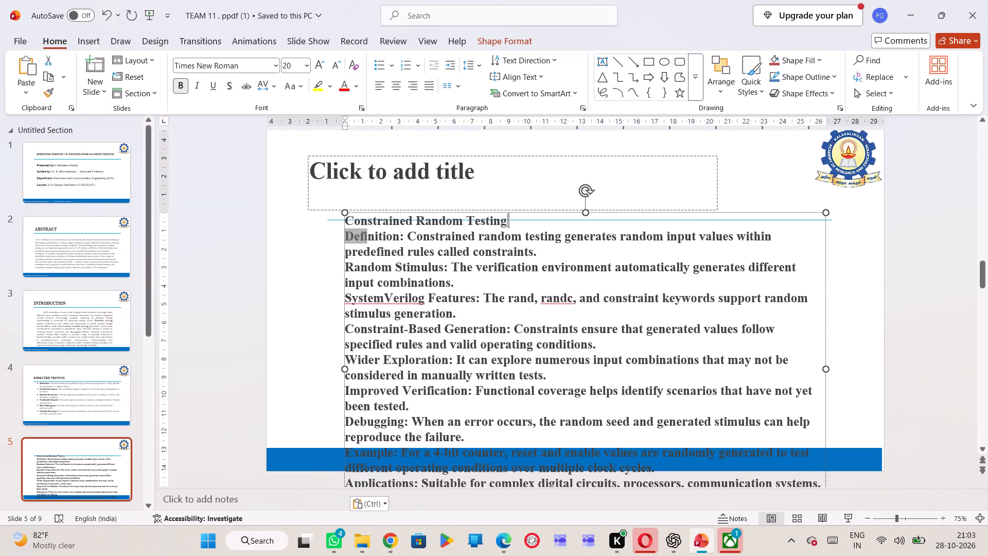
drag(364, 230, 350, 223)
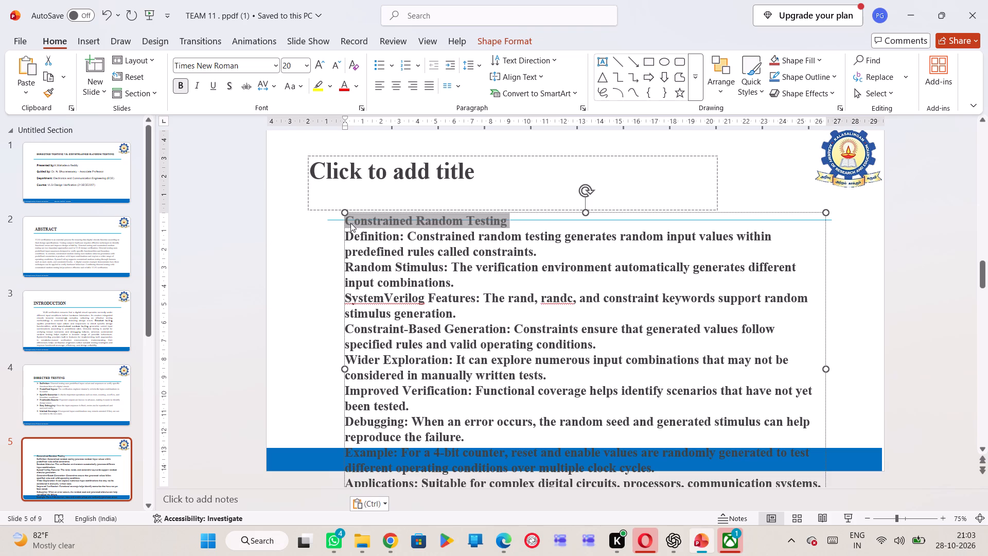
key(ctrl+x)
click(393, 178)
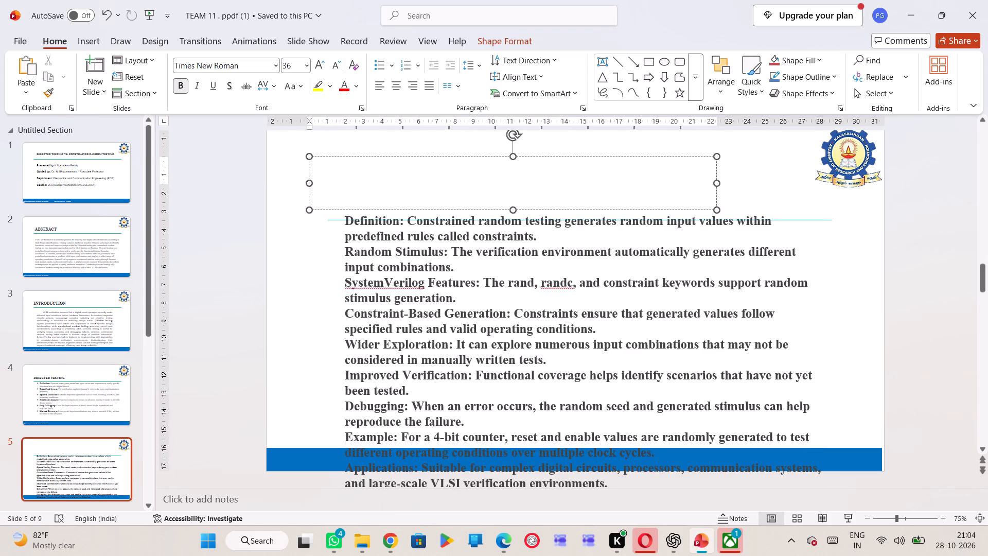
key(ctrl+v)
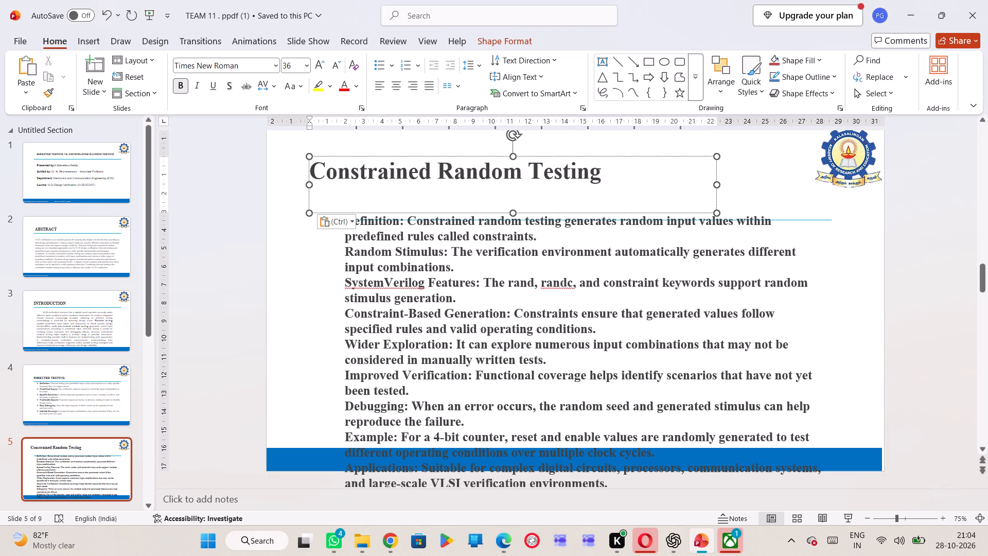
Delete the Example and Applications points from the end of slide 5's body text.
click(473, 280)
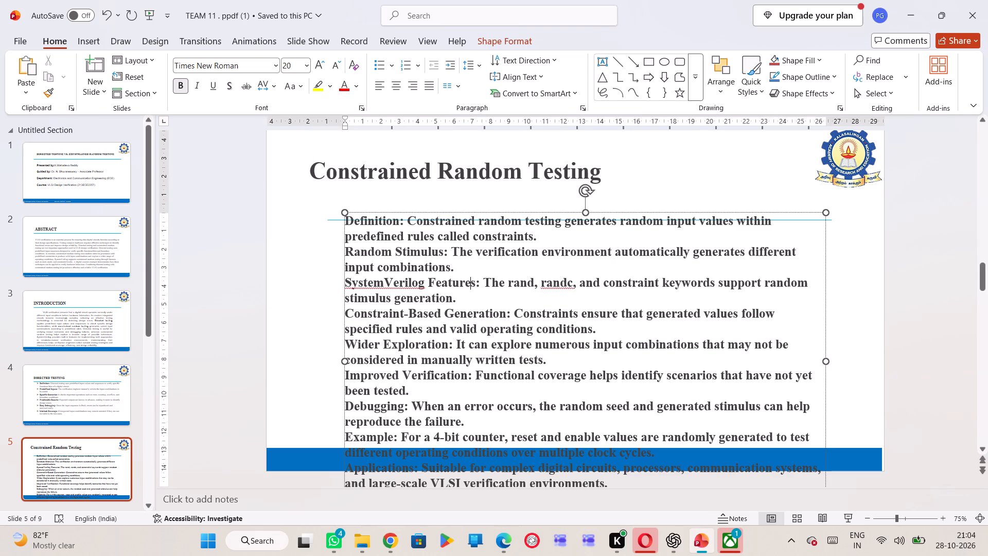
scroll(525, 408, down, 1)
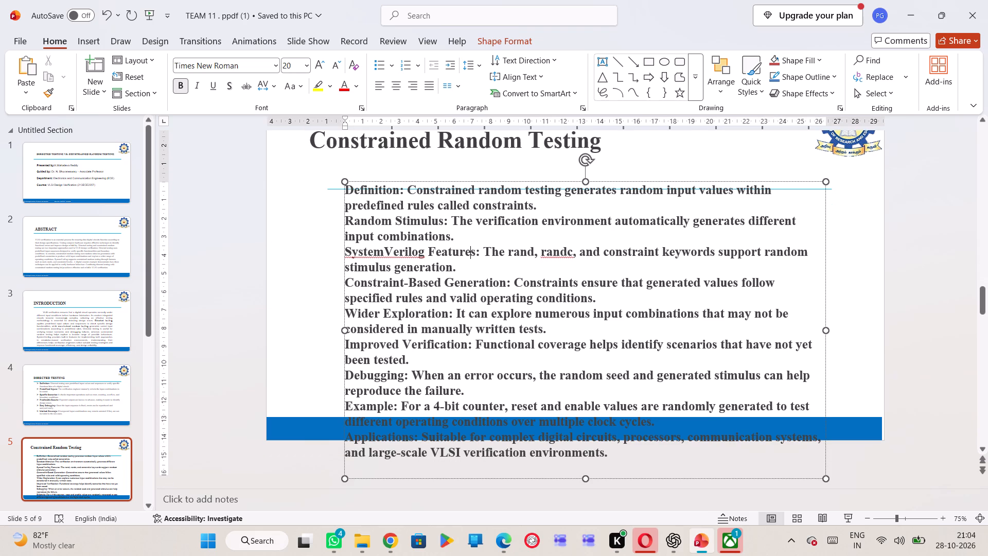
drag(617, 463, 354, 411)
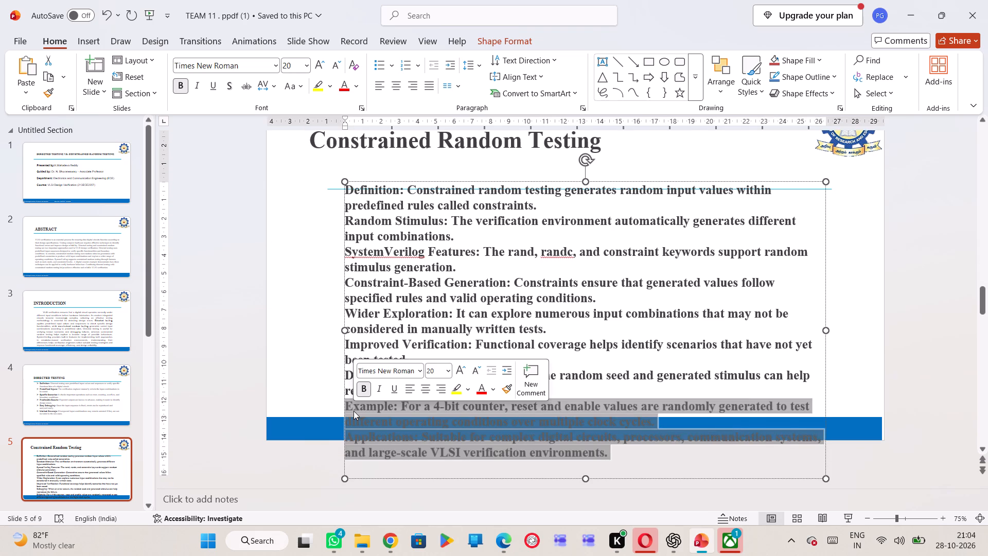
key(BackSpace)
Remove bold from all of slide 5's body text and format its points with arrow bullets.
drag(475, 433, 354, 232)
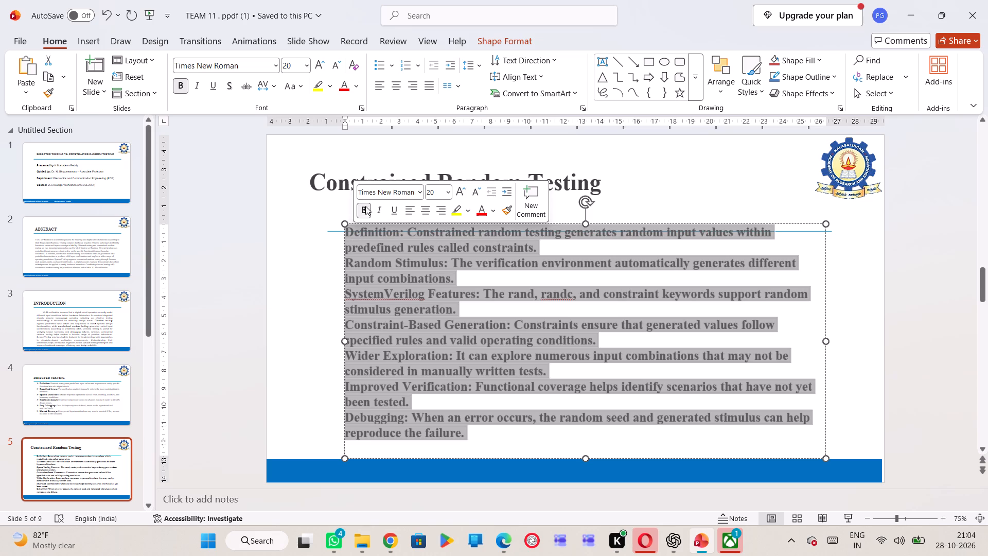
click(363, 209)
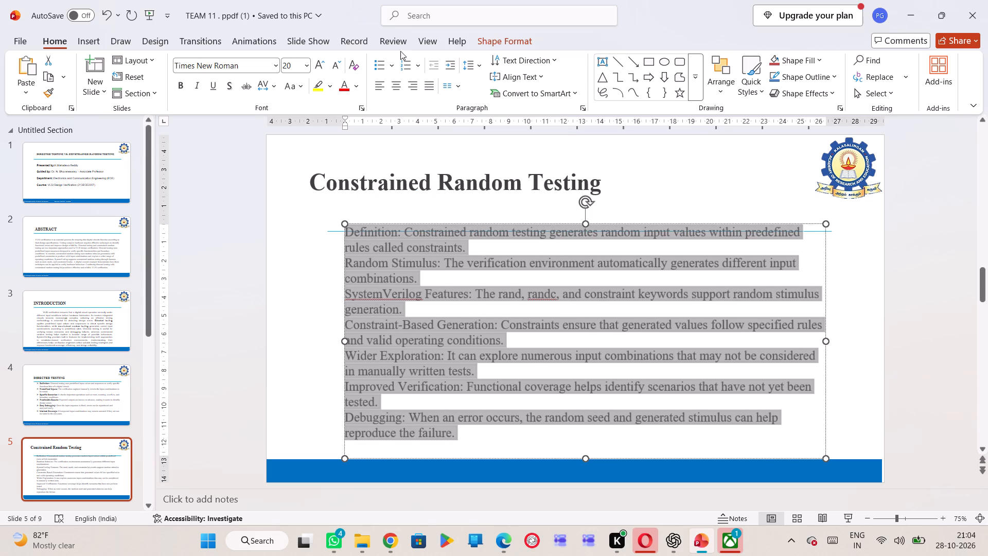
click(387, 63)
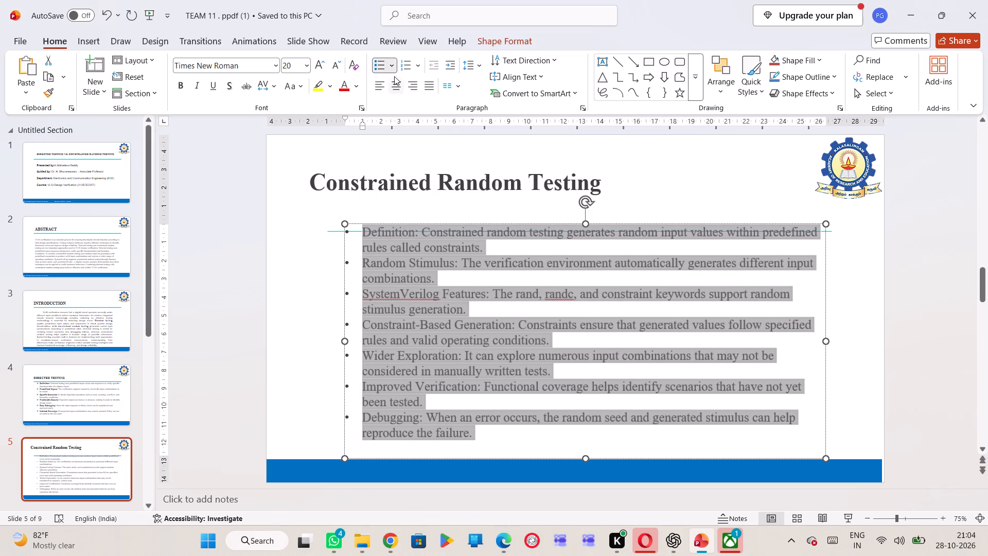
click(391, 65)
click(414, 209)
Bold the lead-in labels of slide 5's points, working upward from Debugging through SystemVerilog Features to Random Stimulus.
click(423, 417)
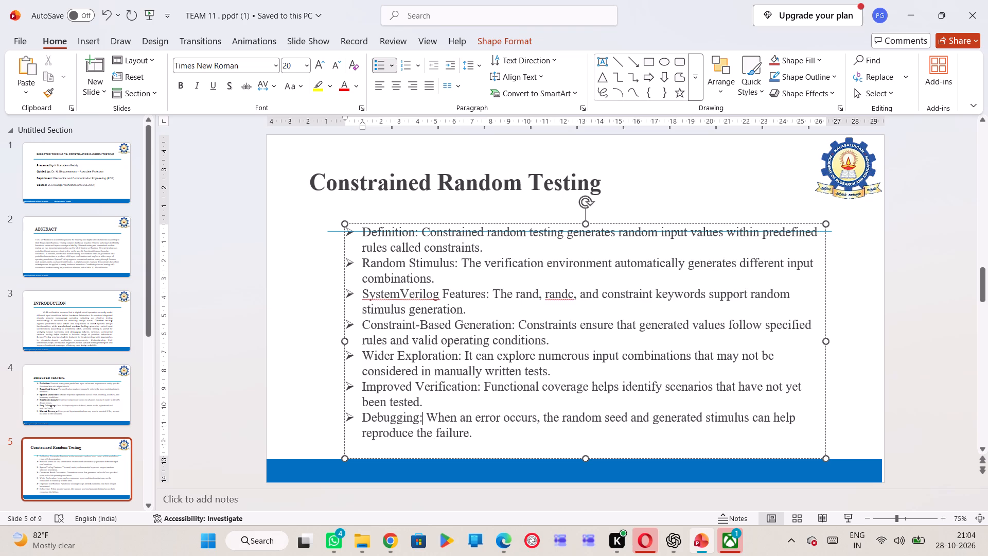
drag(423, 417, 360, 422)
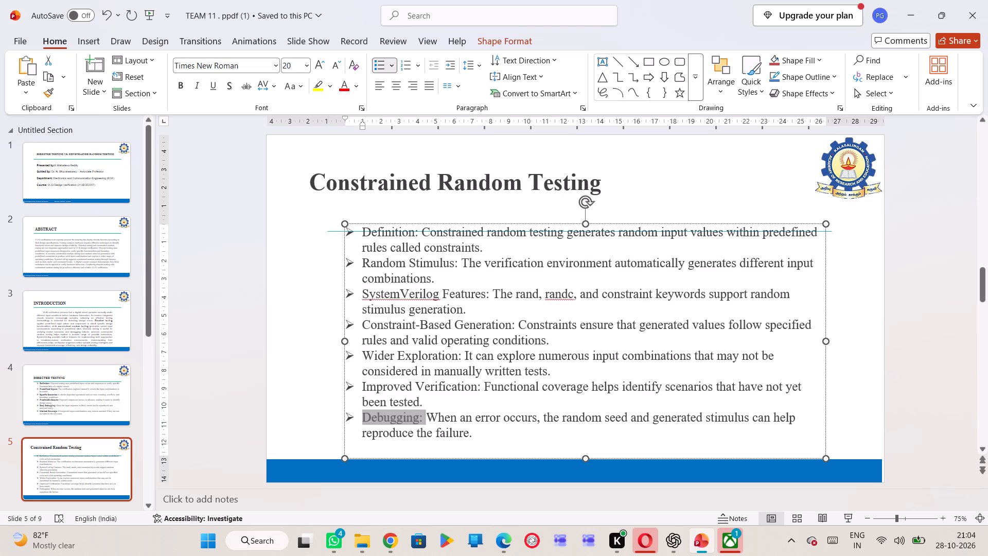
drag(360, 422, 361, 422)
key(ctrl+b)
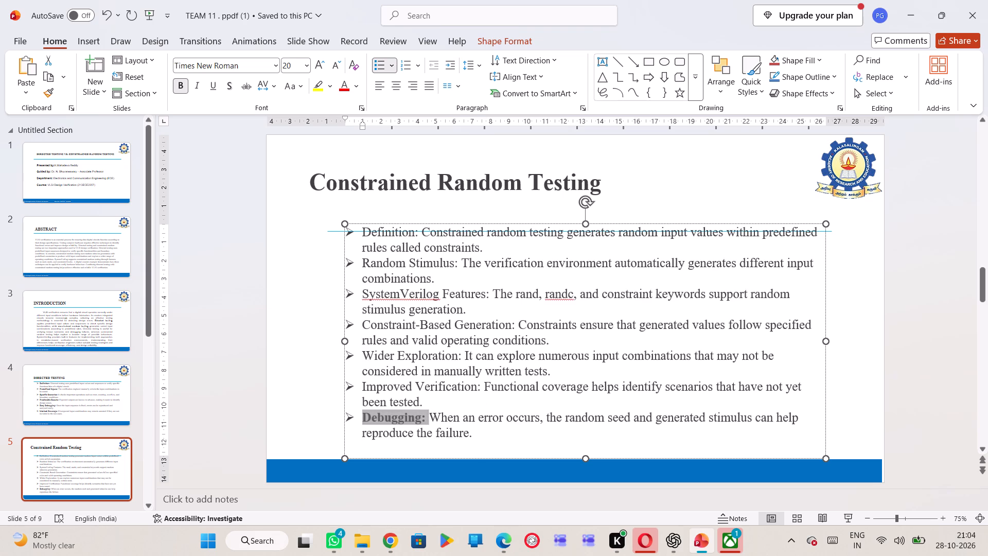
drag(482, 388, 367, 387)
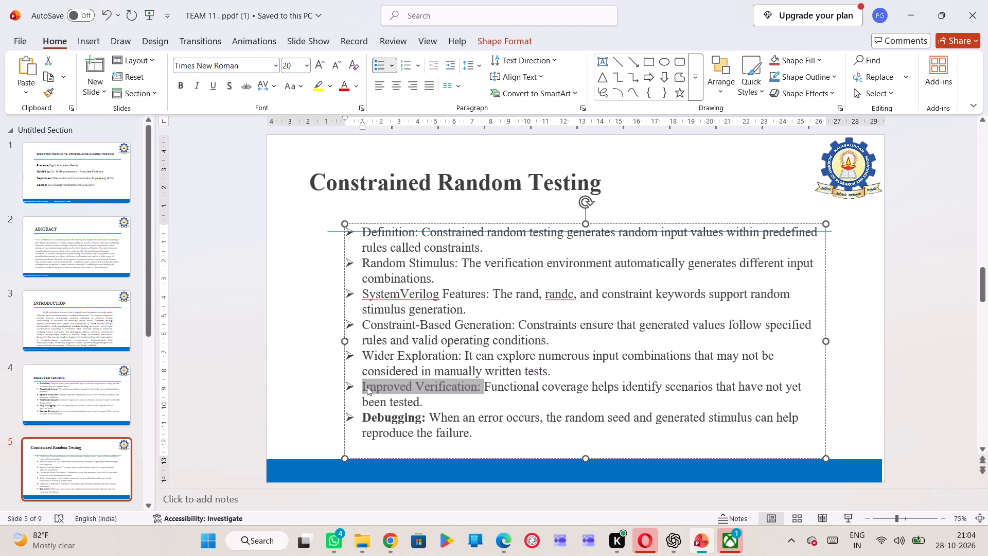
key(ctrl+b)
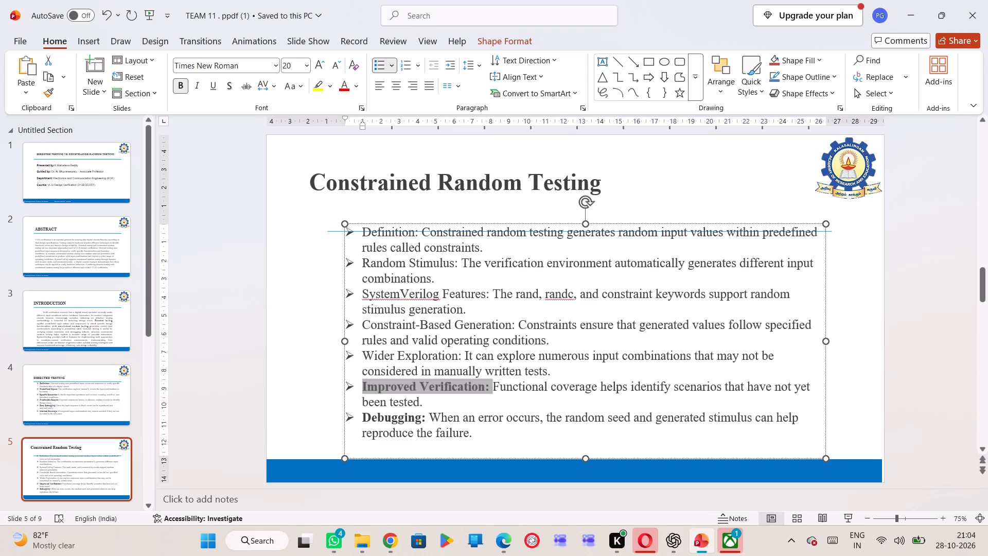
drag(463, 358, 359, 359)
key(ctrl+b)
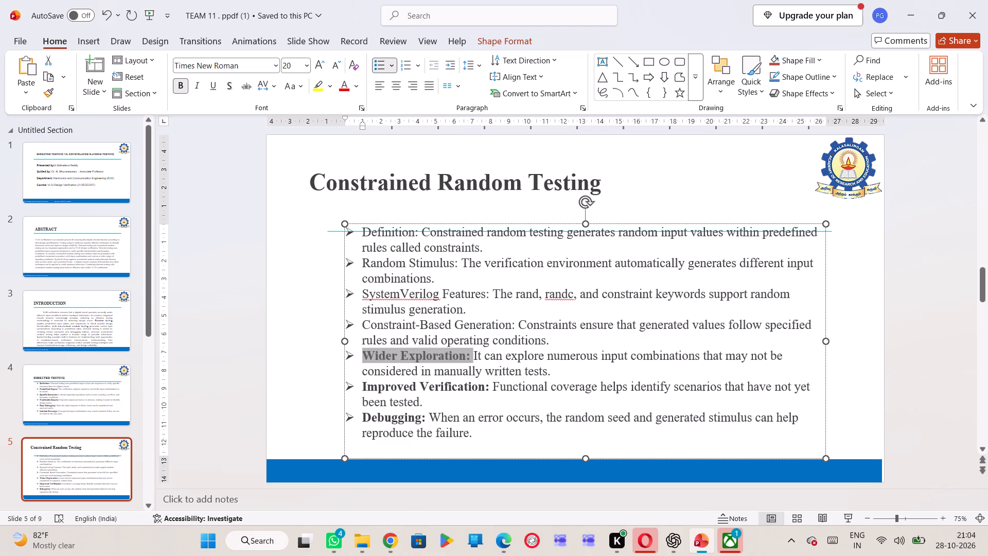
drag(515, 324, 374, 322)
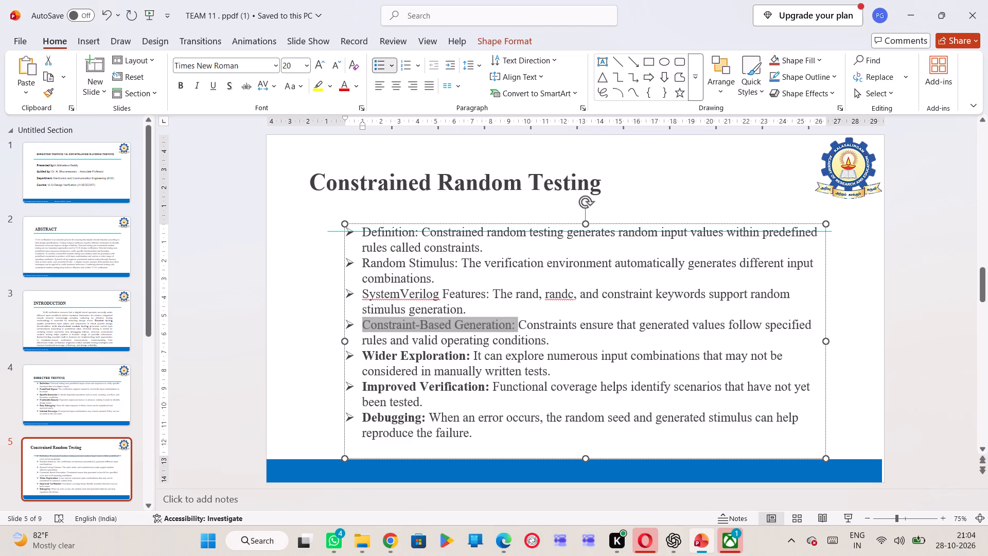
drag(374, 322, 357, 324)
key(ctrl+b)
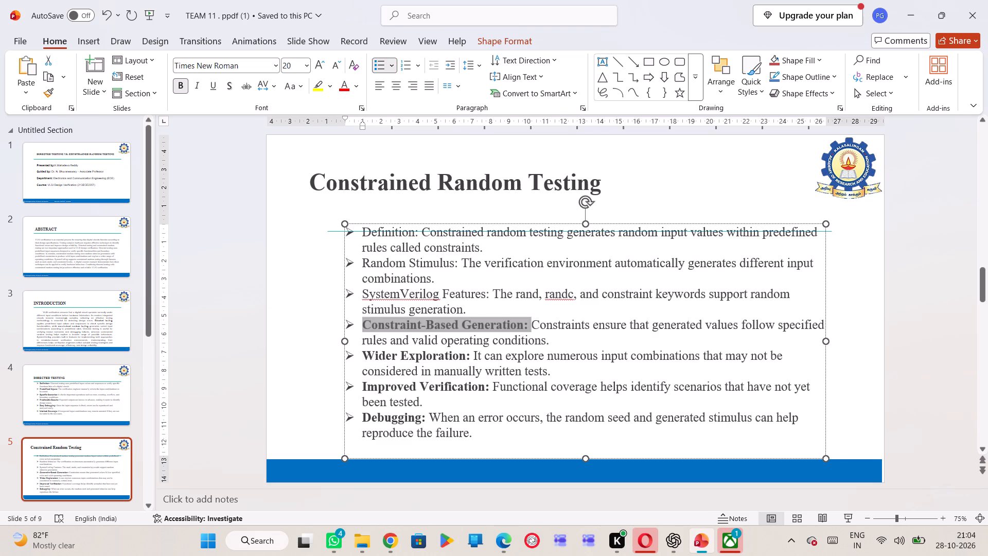
drag(490, 293, 401, 296)
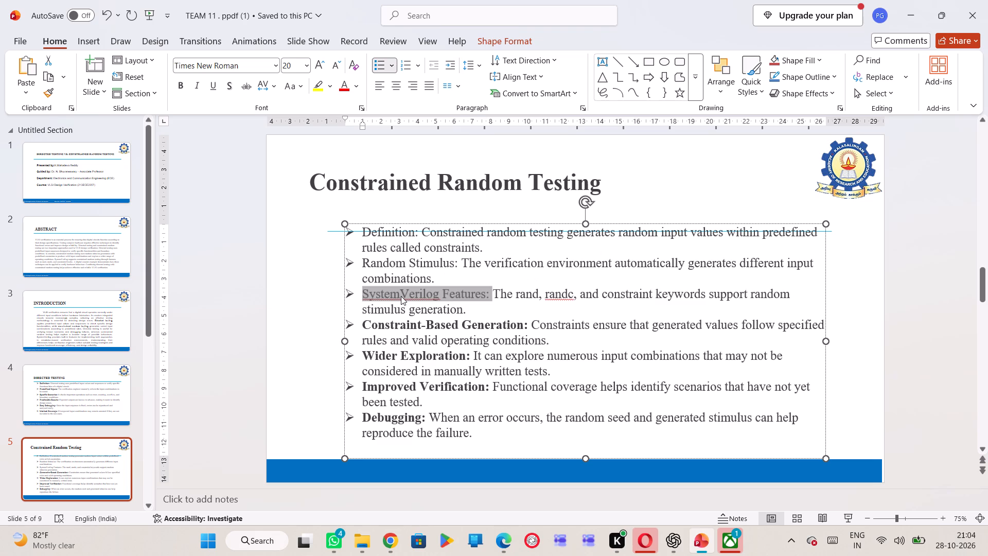
key(ctrl+b)
drag(458, 263, 383, 262)
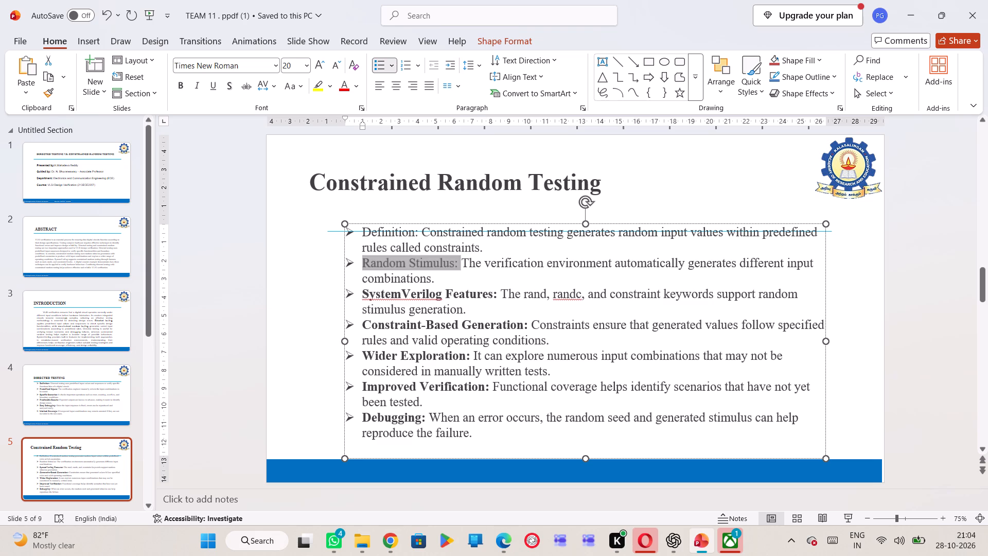
Bold the remaining lead-in labels "Random Stimulus:" and "Definition:" in slide 5's body text.
drag(383, 262, 373, 266)
key(ctrl+b)
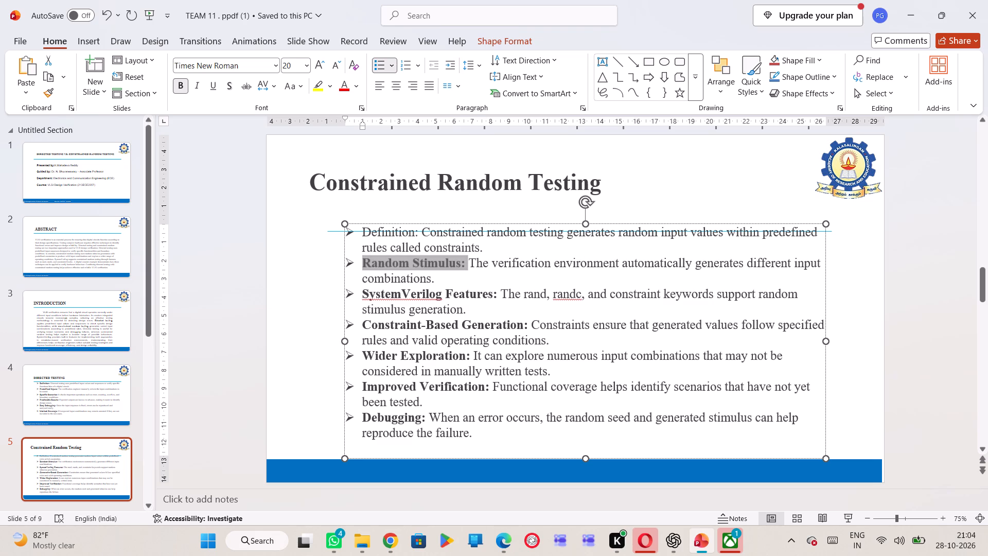
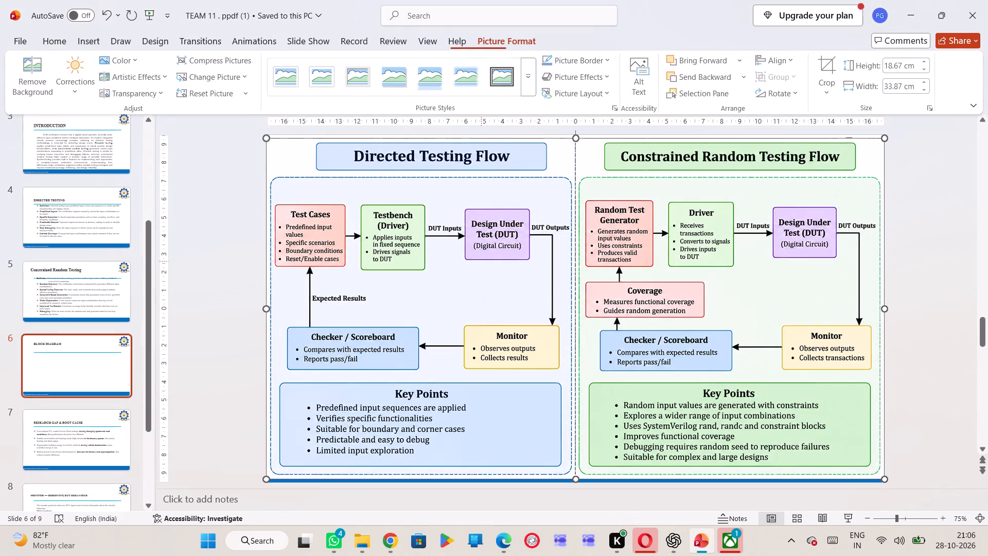
Resize the pasted diagram to about 12.7 cm high and 28.15 cm wide, fitting it between the title line and the footer.
click(579, 164)
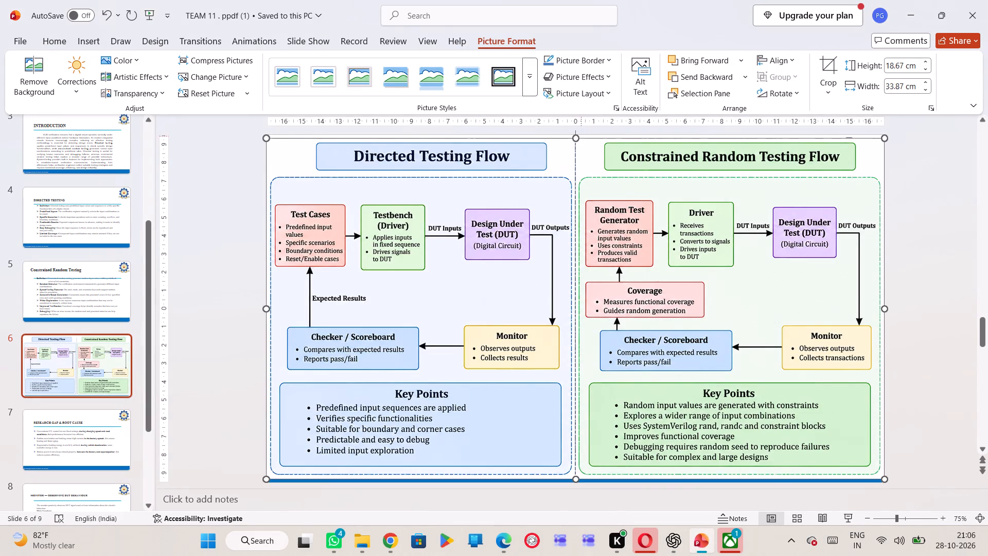
drag(577, 138, 572, 229)
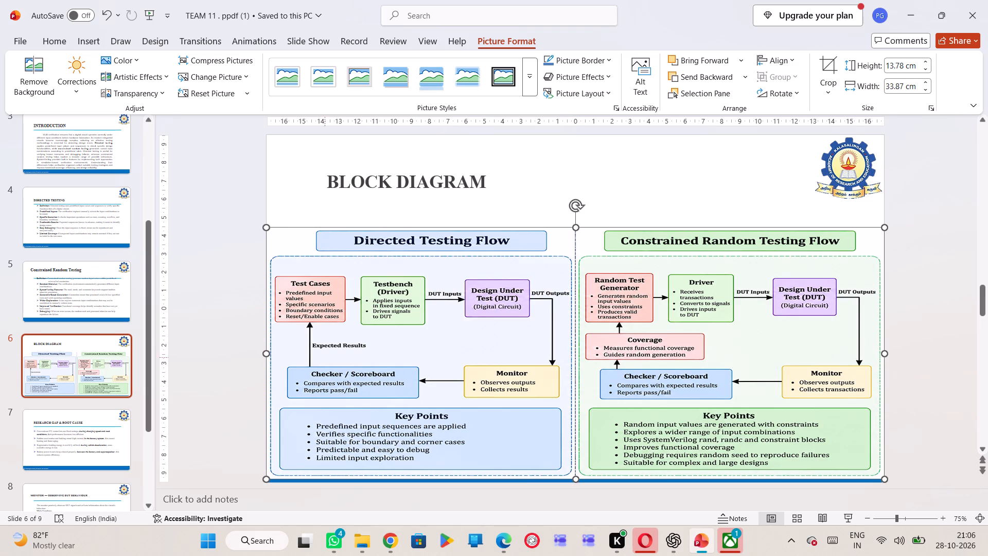
drag(266, 355, 305, 347)
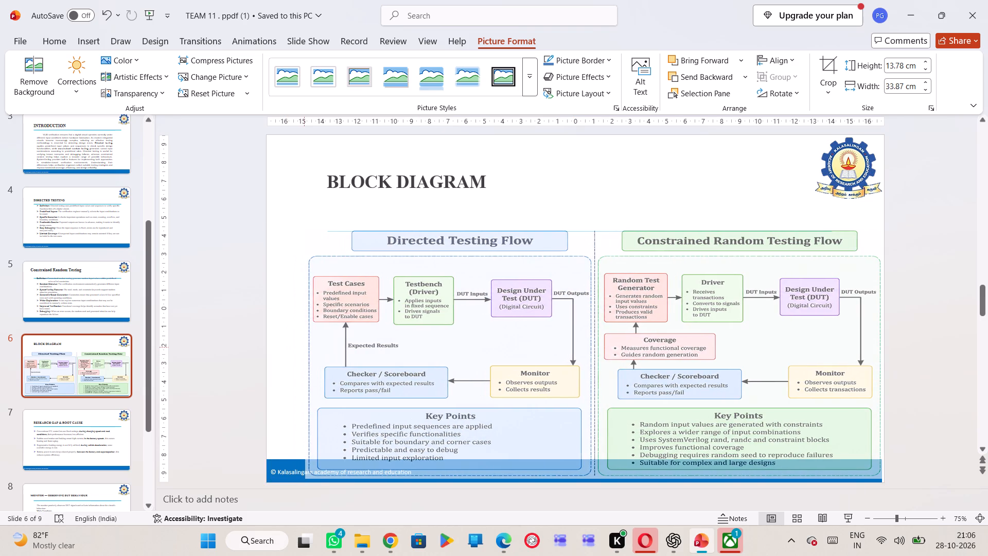
drag(305, 347, 321, 349)
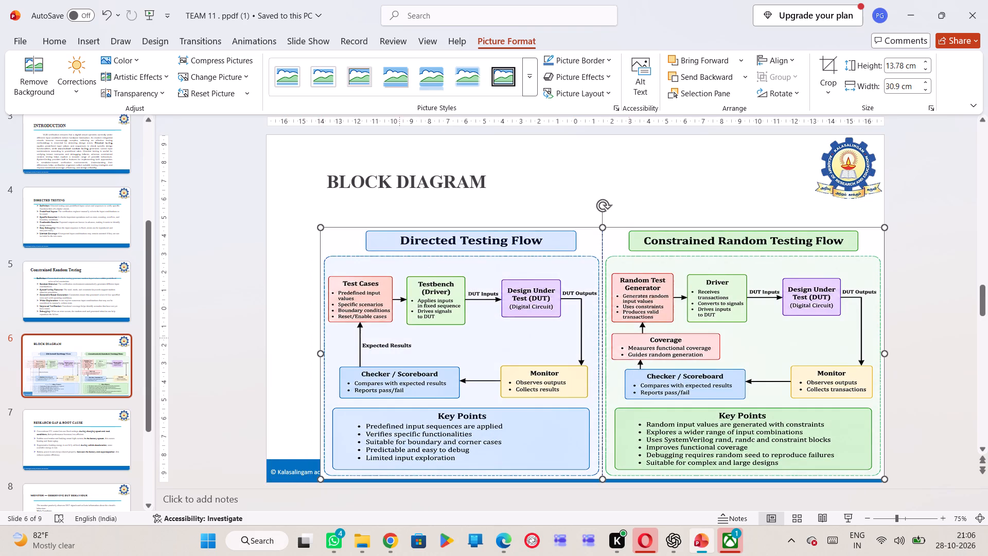
drag(884, 356, 833, 351)
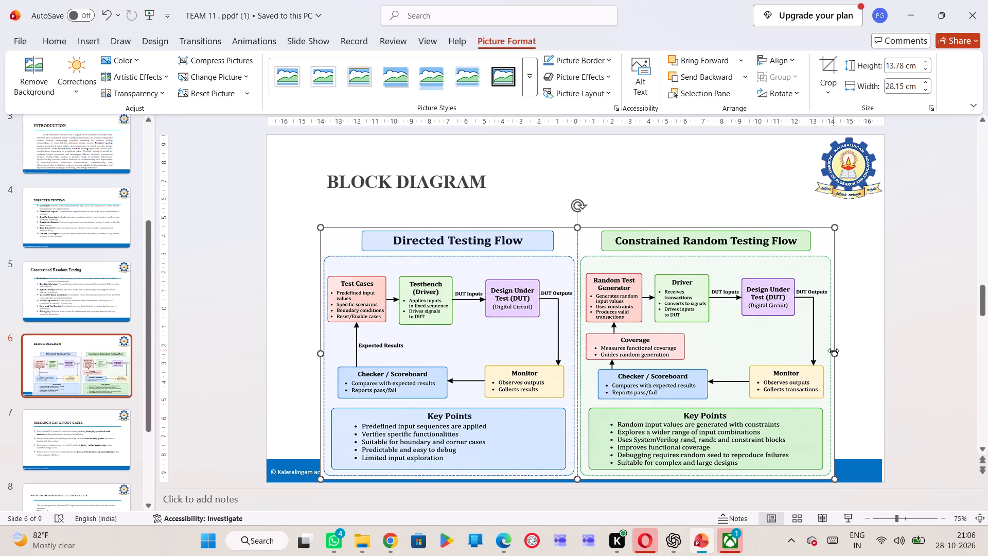
drag(579, 477, 576, 451)
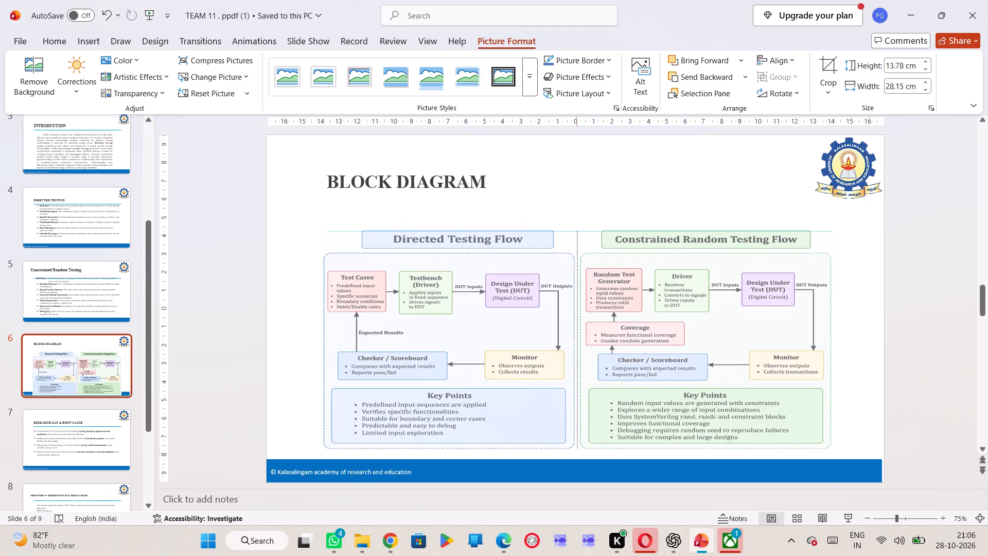
drag(576, 451, 575, 459)
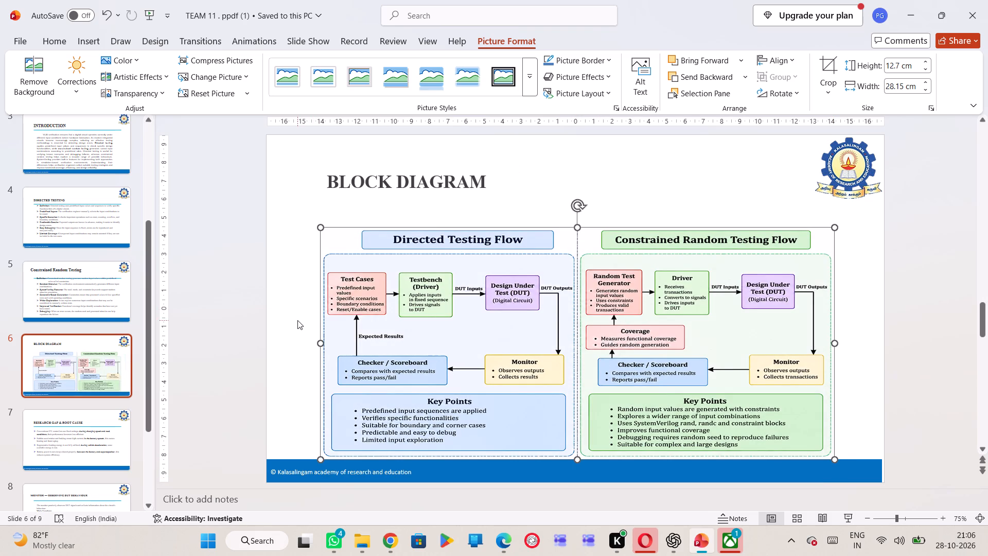
Review the RESEARCH GAP & ROOT CAUSE and MONITOR slides, ending on the RESEARCH GAP & ROOT CAUSE slide.
click(60, 438)
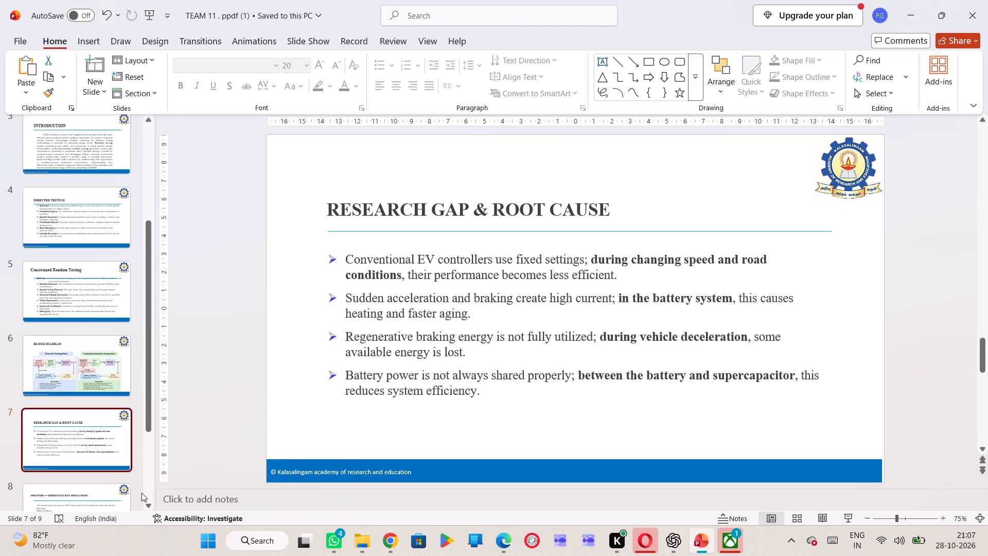
click(98, 492)
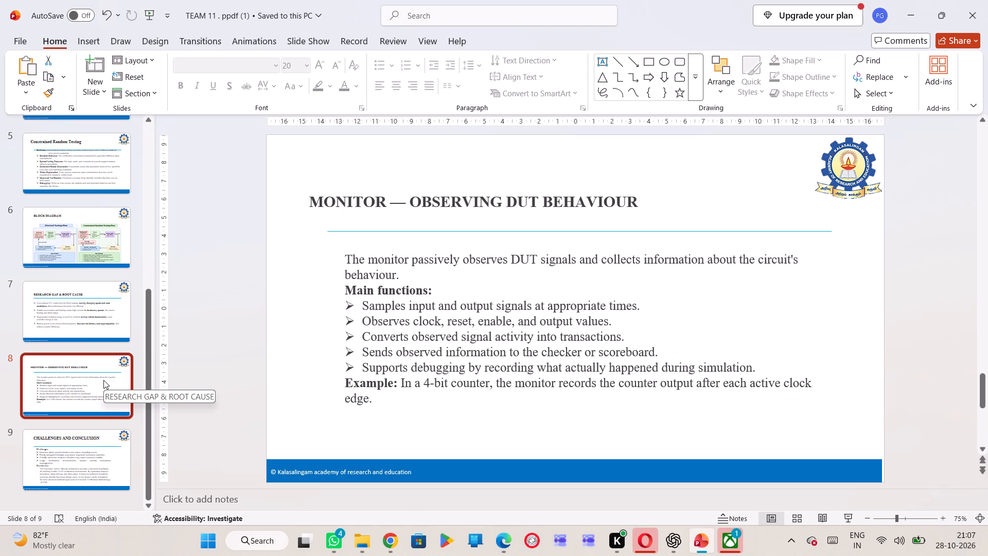
click(33, 301)
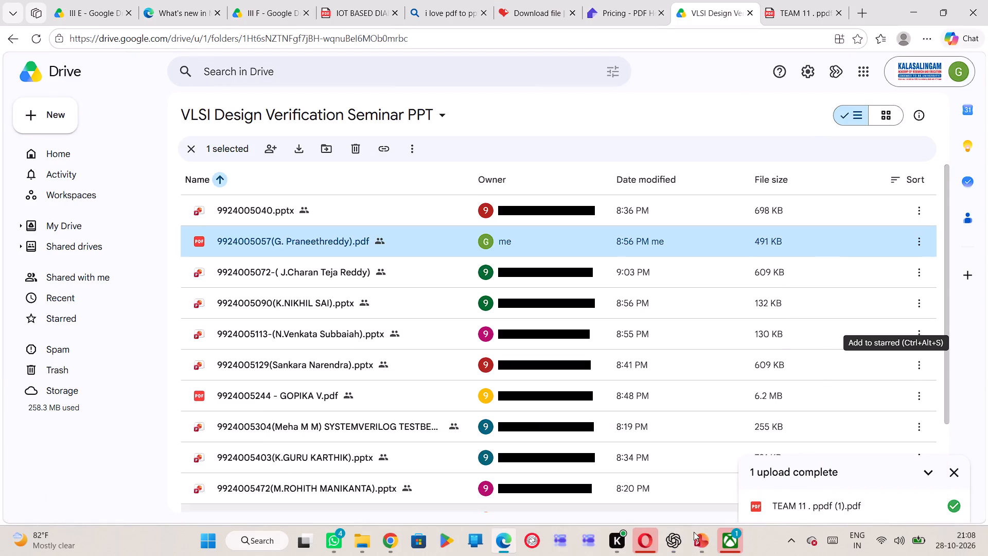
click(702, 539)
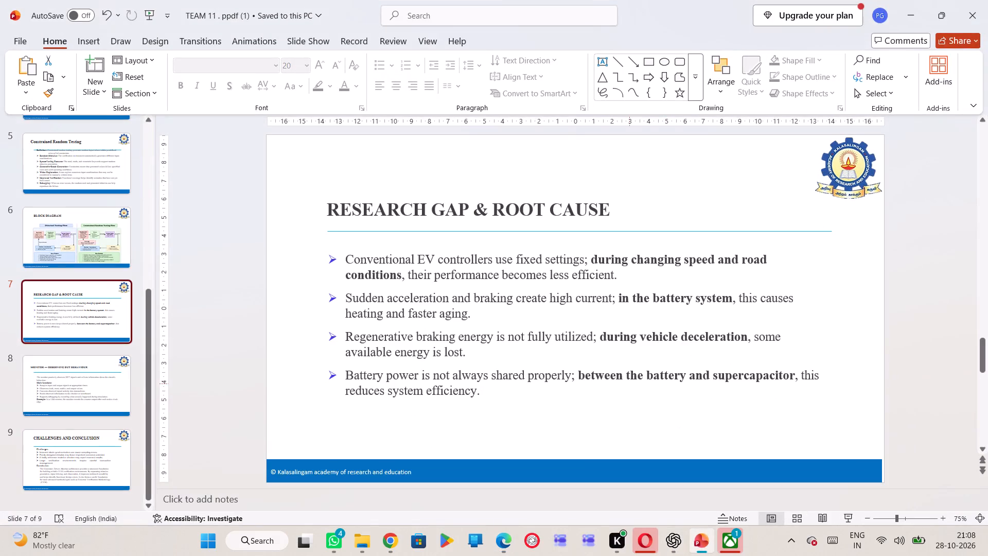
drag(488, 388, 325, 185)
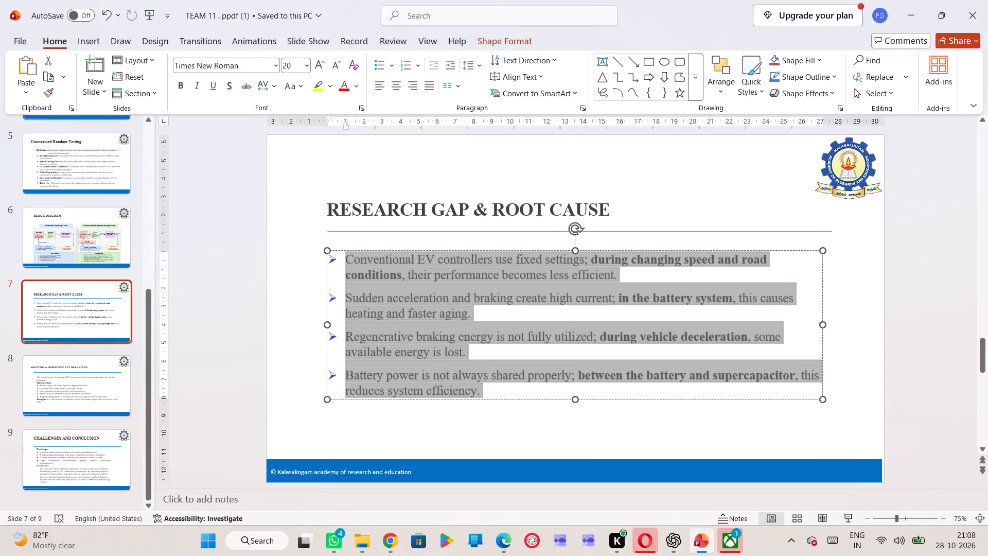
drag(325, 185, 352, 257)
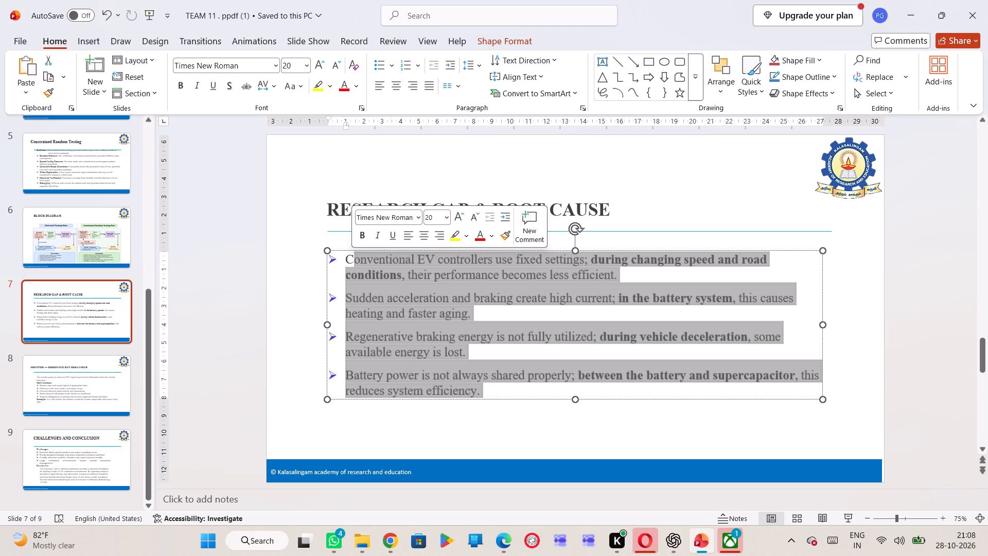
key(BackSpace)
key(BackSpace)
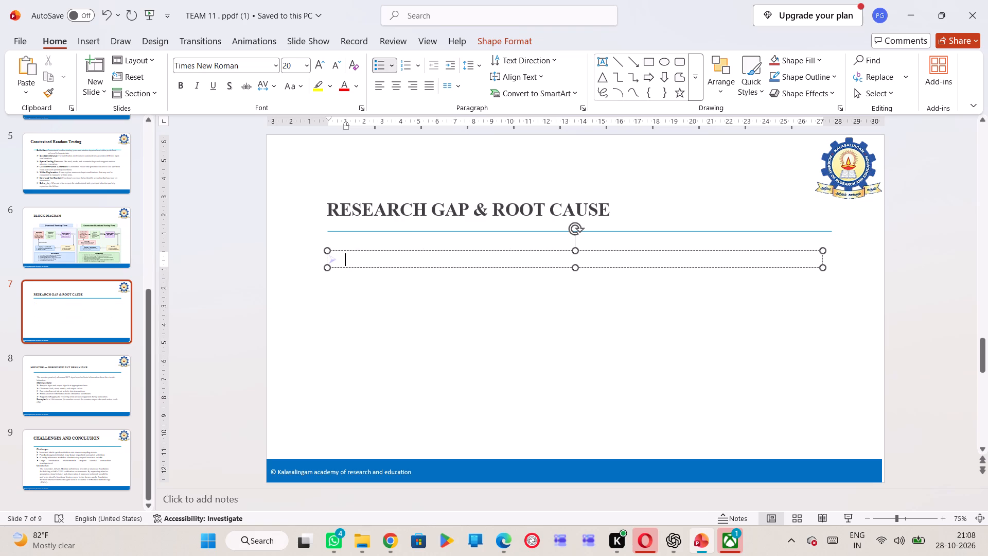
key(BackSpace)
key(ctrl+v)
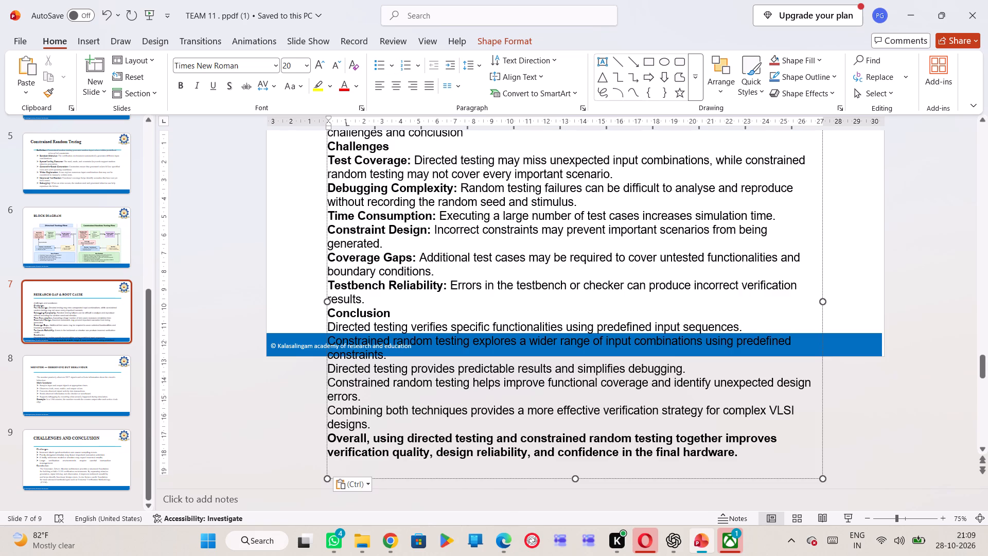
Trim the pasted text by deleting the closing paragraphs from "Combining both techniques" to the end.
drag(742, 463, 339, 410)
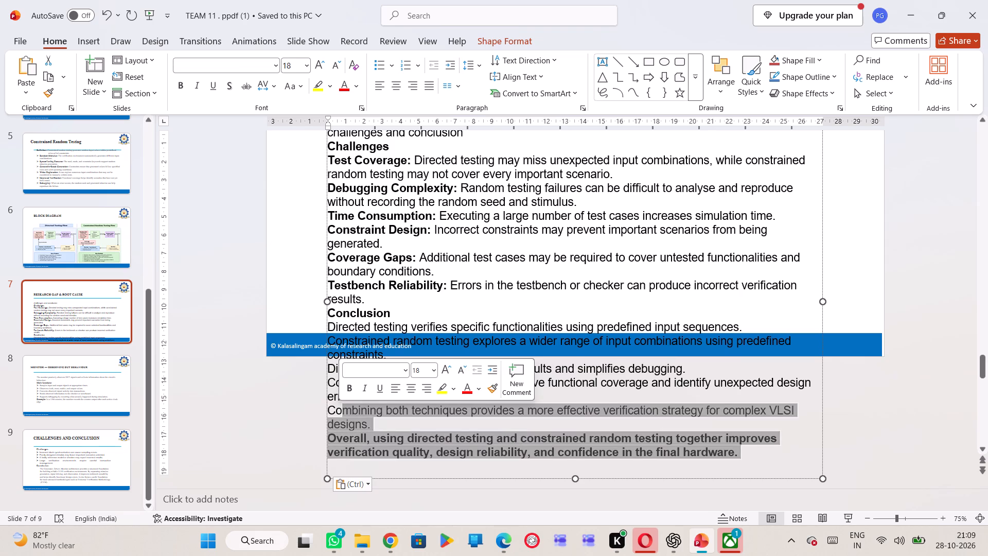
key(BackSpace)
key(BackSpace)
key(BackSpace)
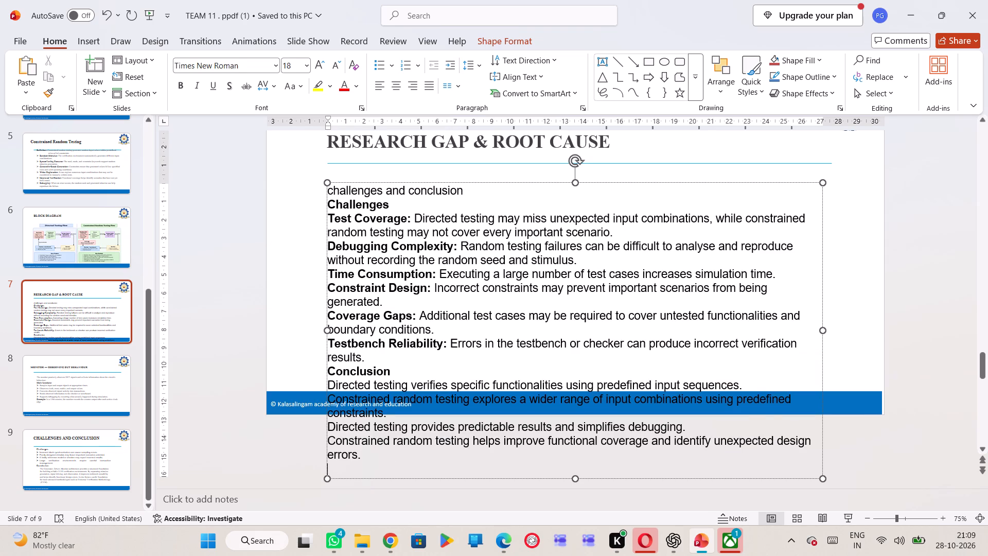
Delete the Coverage Gaps and Testbench Reliability points and the redundant "challenges and conclusion" line from the slide 7 body text.
drag(367, 356, 336, 312)
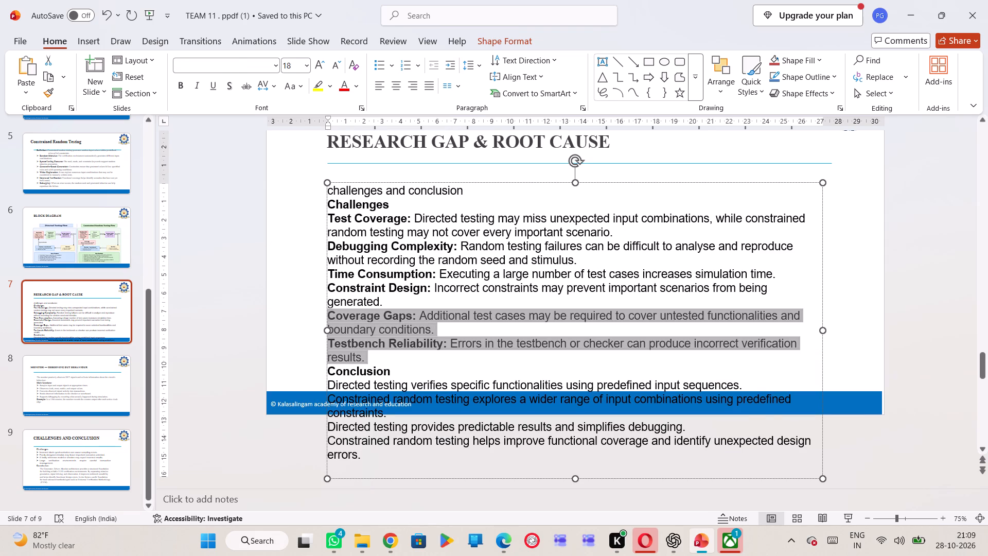
drag(336, 312, 329, 317)
key(BackSpace)
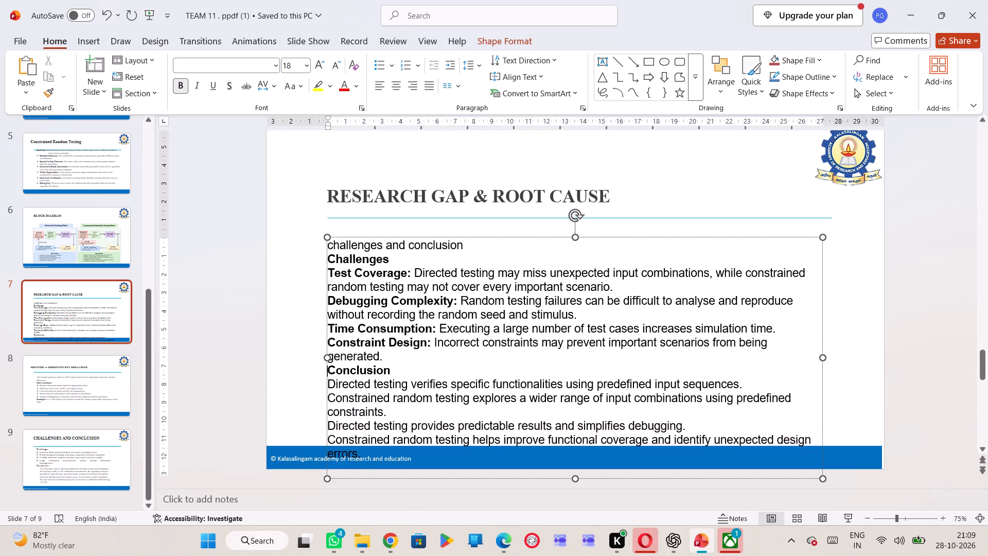
drag(464, 242, 346, 244)
key(BackSpace)
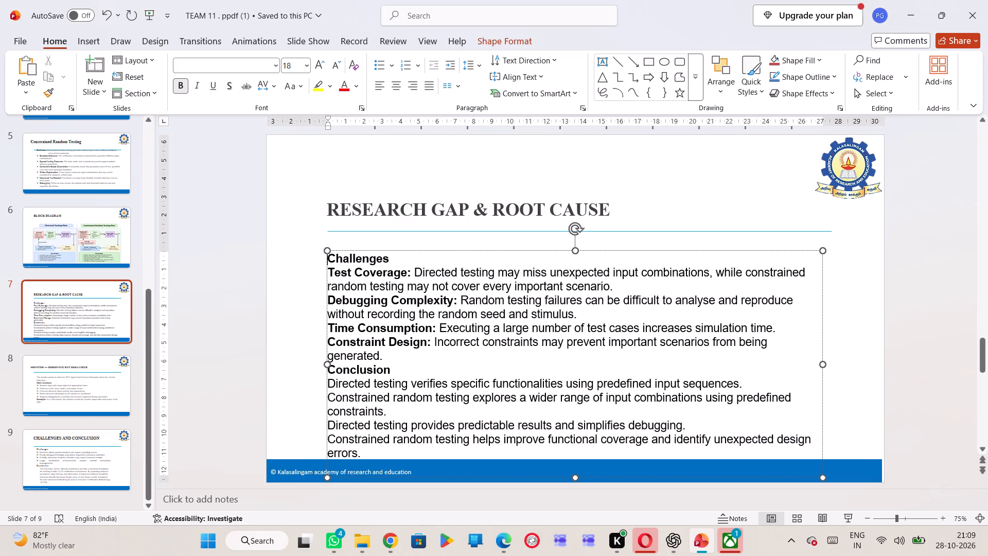
Apply arrow bullets to the four Challenges points, from Test Coverage through Constraint Design.
drag(372, 454, 369, 451)
drag(369, 451, 387, 447)
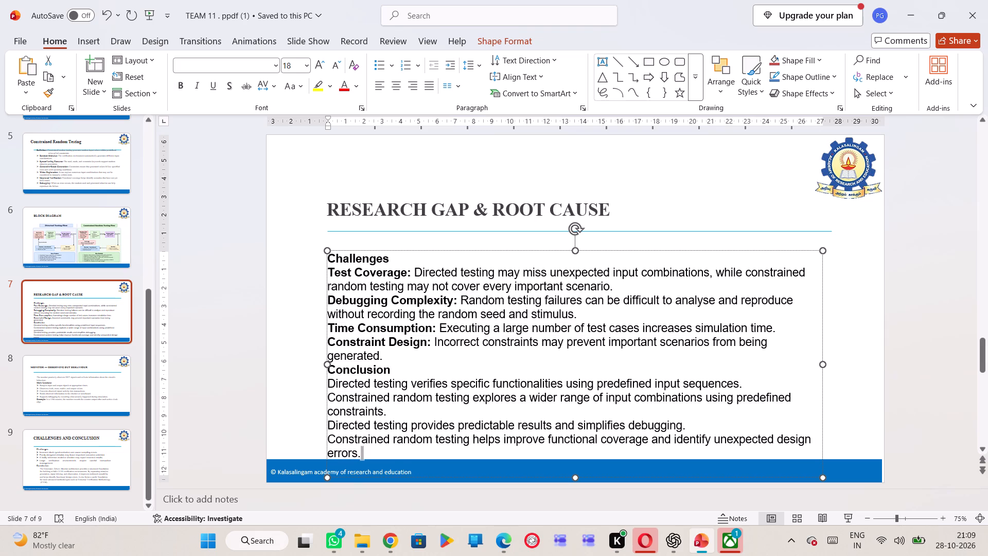
drag(387, 447, 383, 454)
drag(387, 356, 351, 304)
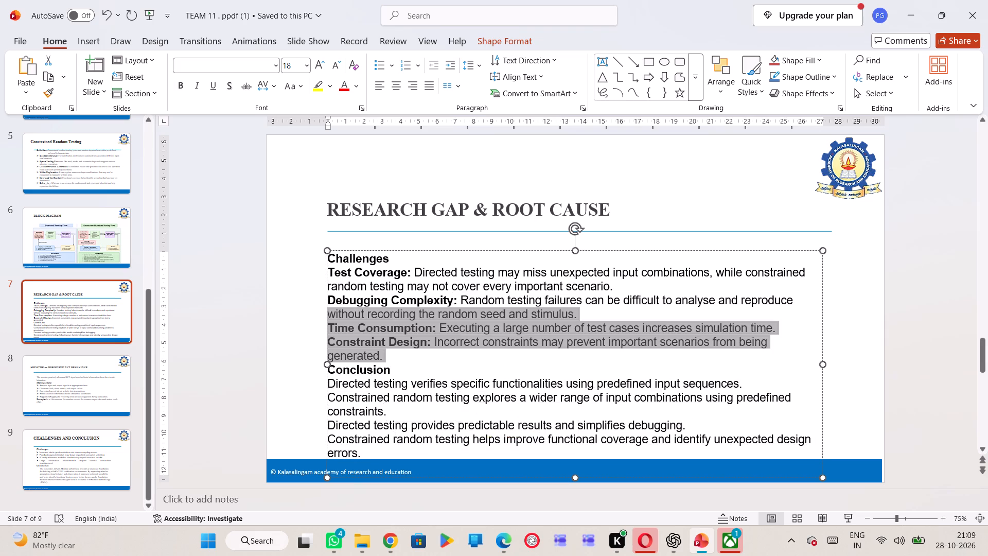
drag(351, 304, 336, 274)
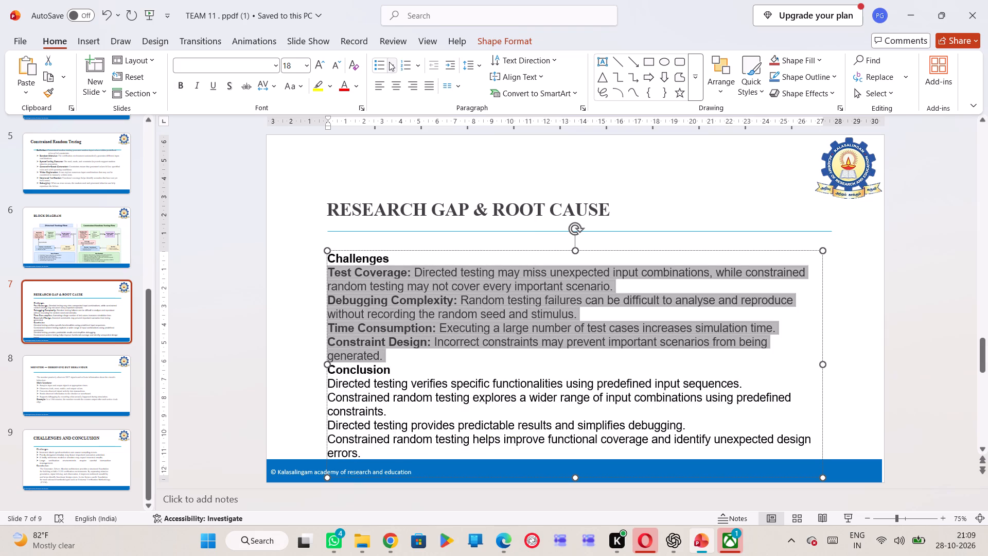
click(389, 62)
click(404, 222)
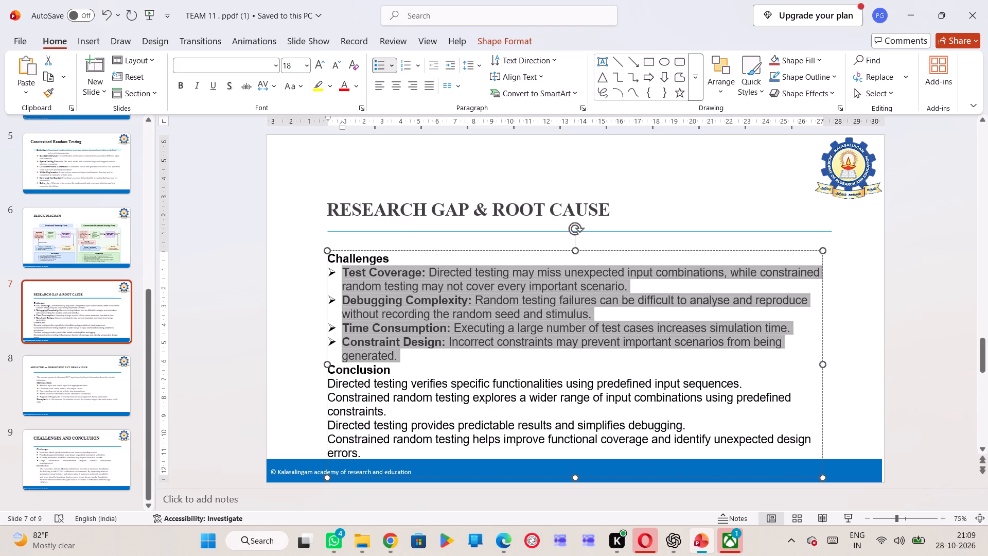
Indent the body subheadings with leading spaces, three before Challenges and two before Conclusion.
click(330, 259)
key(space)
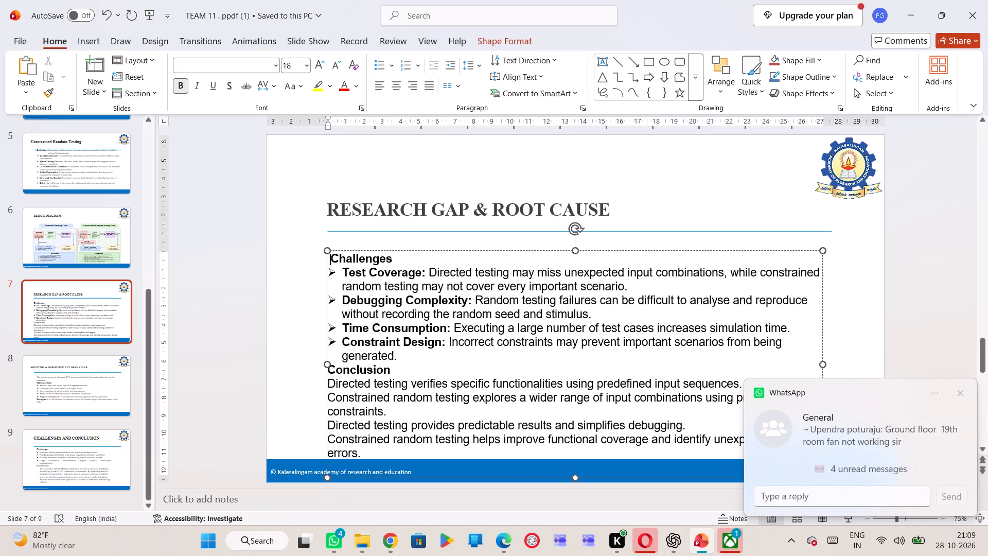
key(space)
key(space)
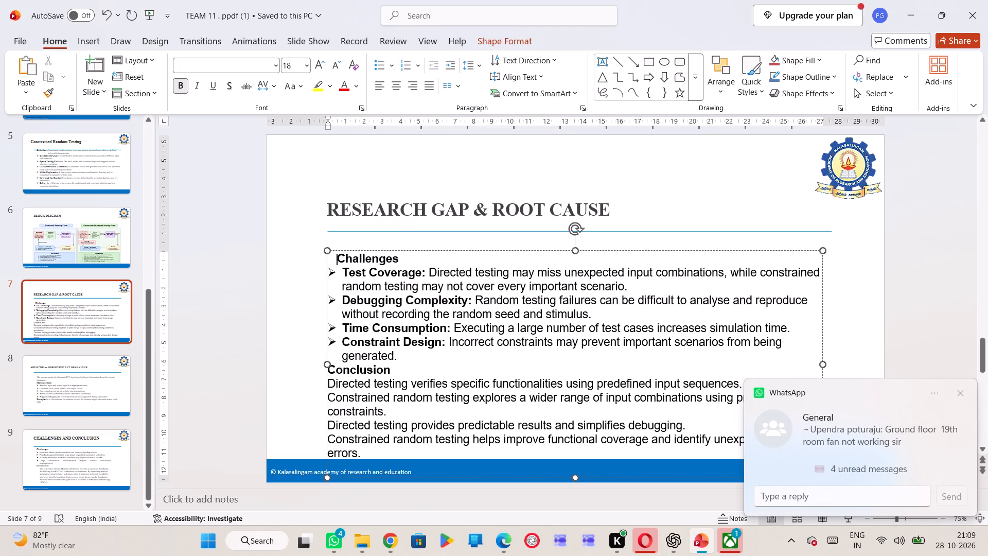
click(330, 373)
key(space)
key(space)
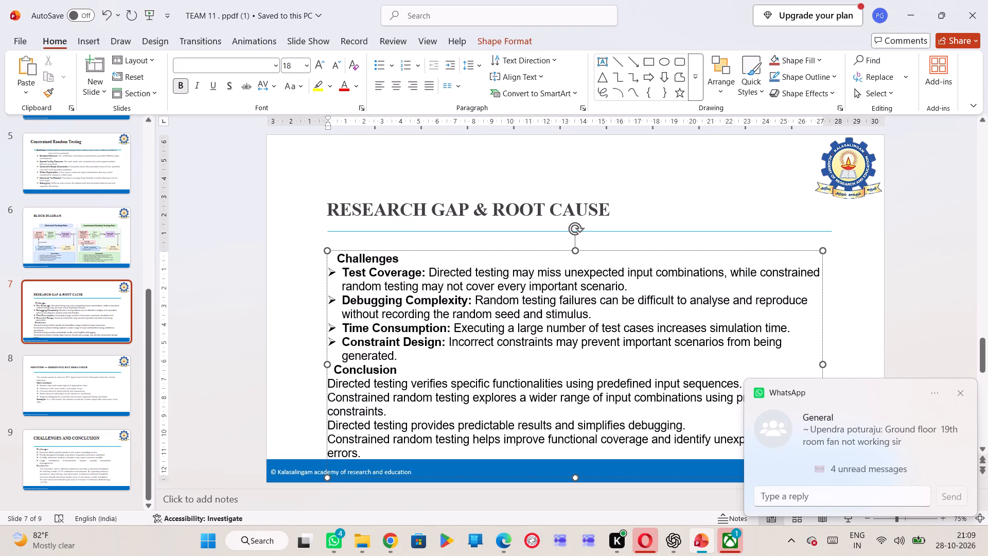
Try indenting the first sentence under Conclusion with four spaces, and reduce the indent to a single leading space.
click(329, 381)
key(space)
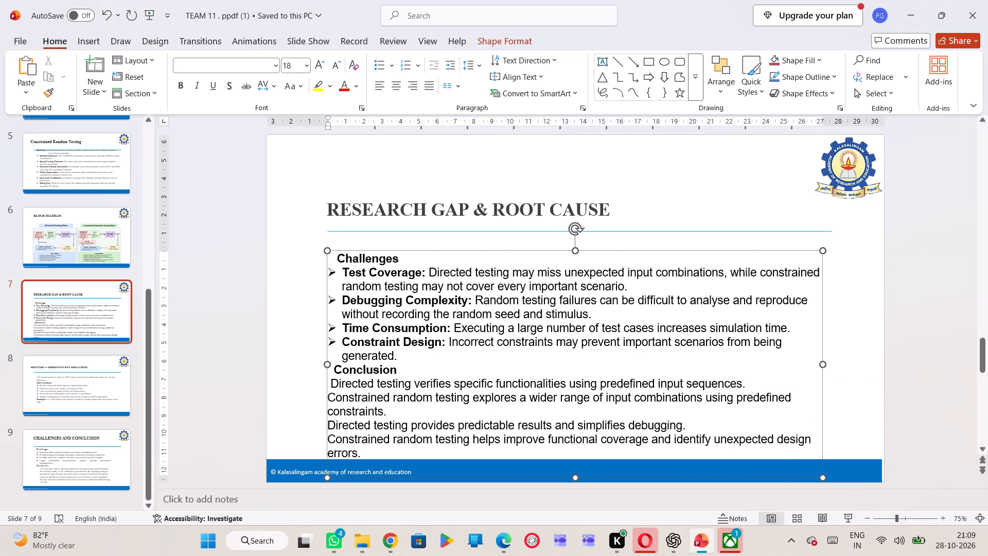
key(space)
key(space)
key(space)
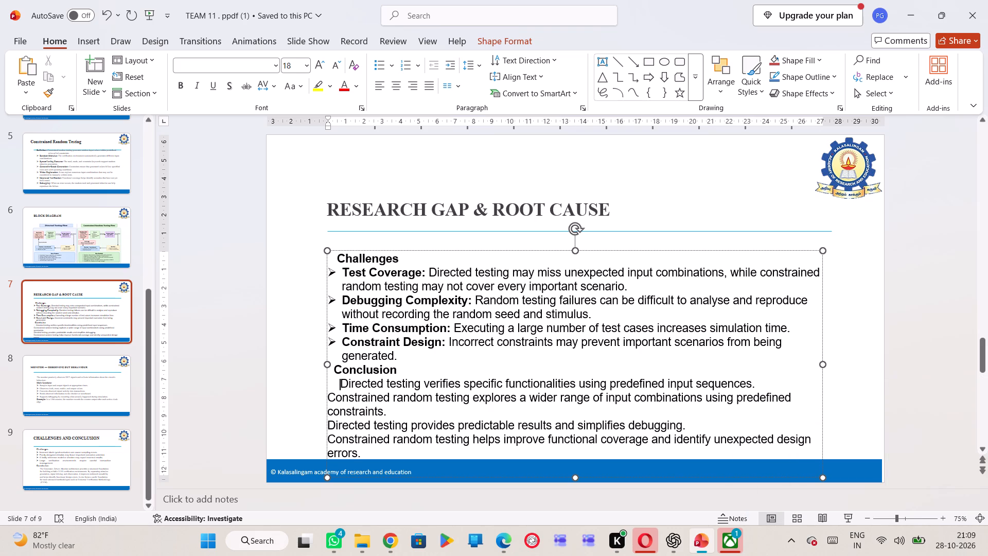
key(BackSpace)
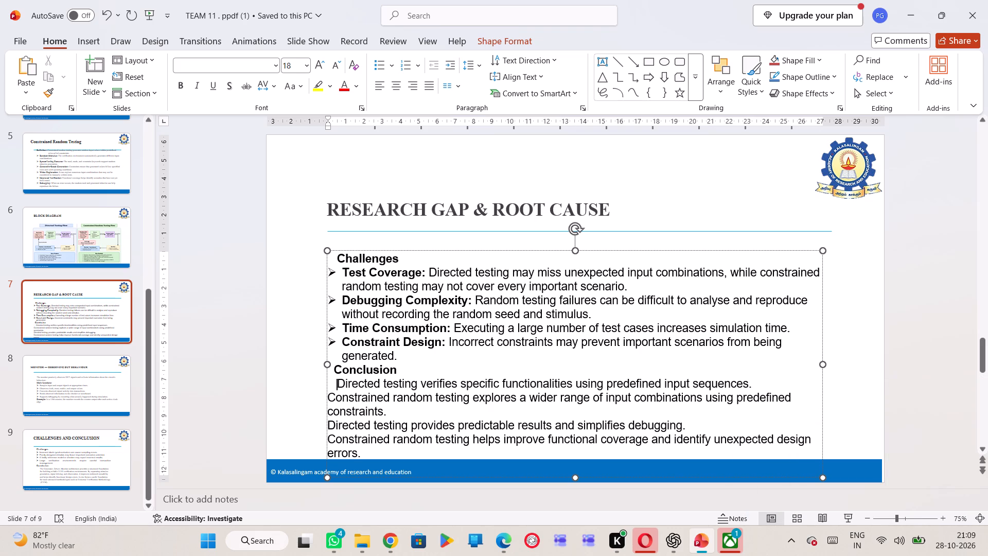
key(BackSpace)
key(BackSpace)
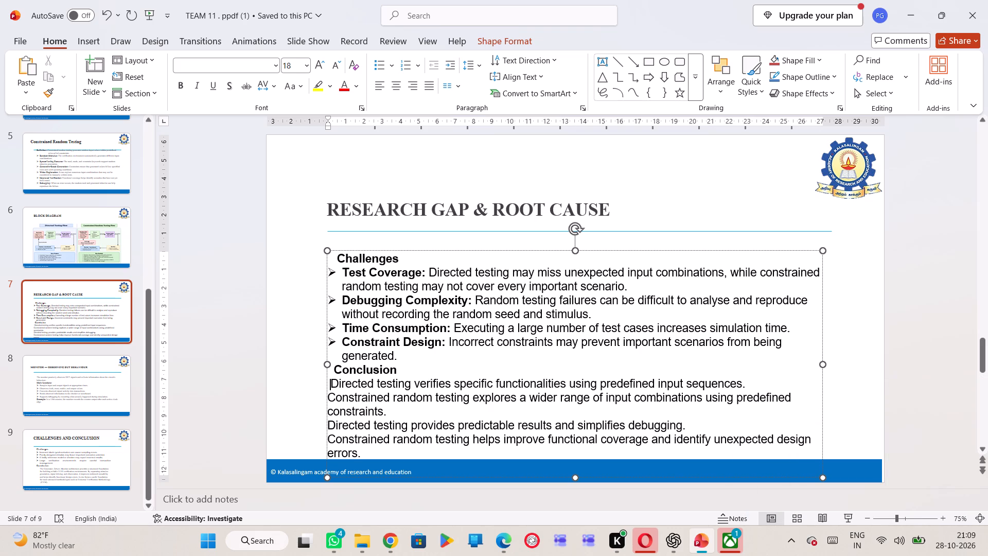
Apply arrow bullets to the four Conclusion sentences, from "Directed testing verifies" through "unexpected design errors".
click(358, 451)
drag(358, 451, 326, 406)
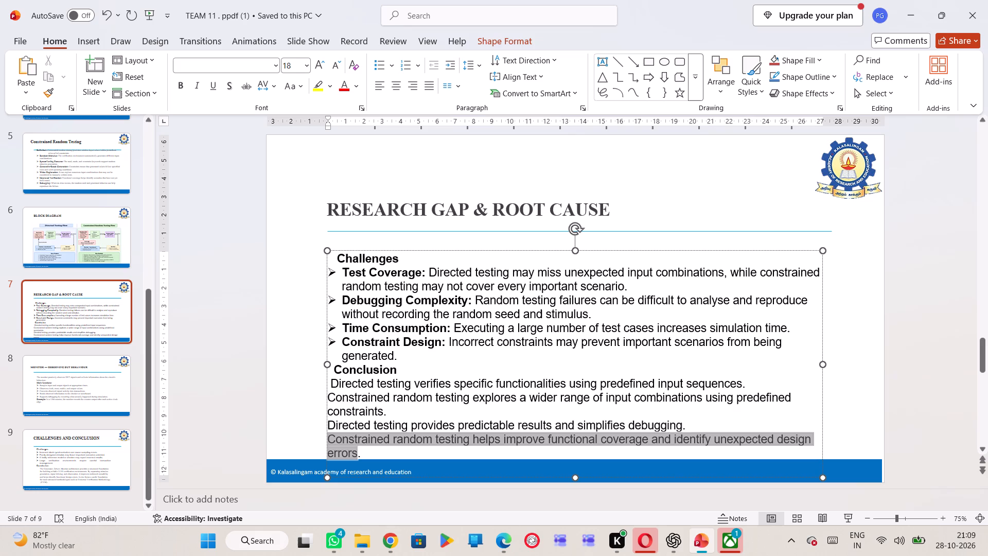
drag(326, 406, 328, 387)
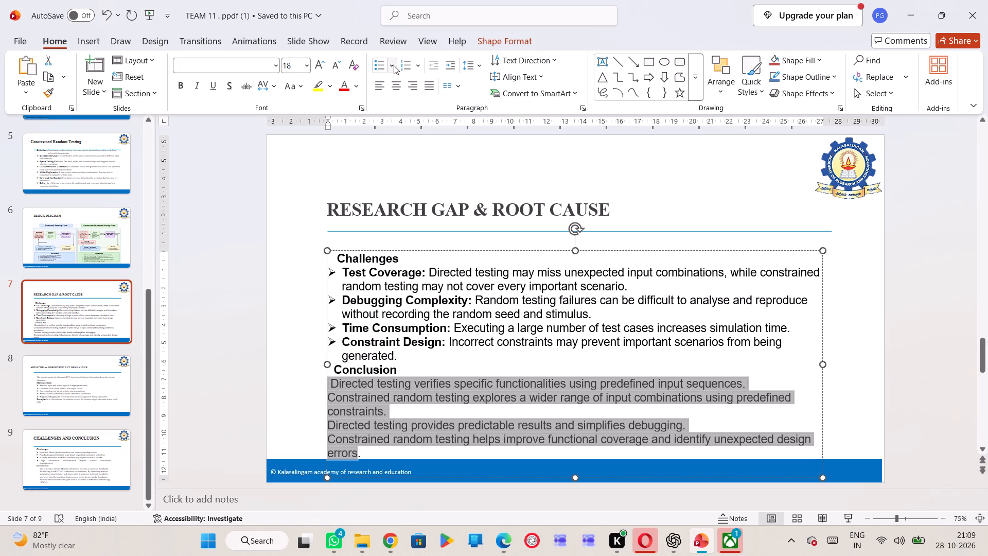
click(390, 62)
click(394, 224)
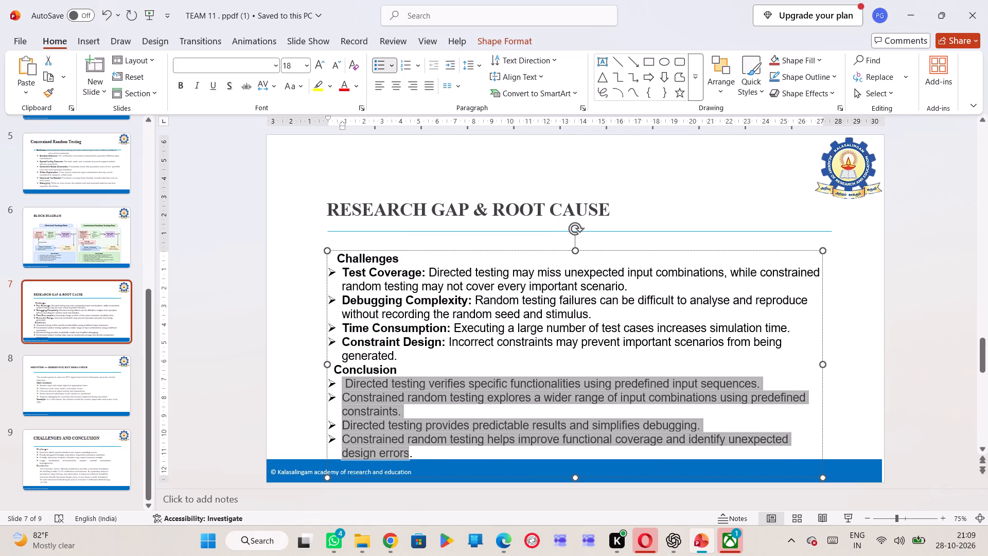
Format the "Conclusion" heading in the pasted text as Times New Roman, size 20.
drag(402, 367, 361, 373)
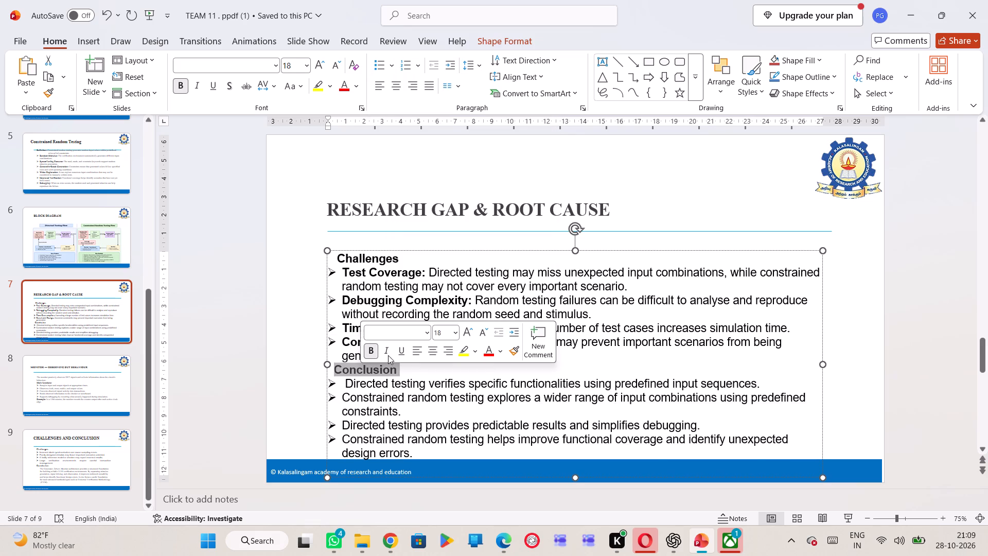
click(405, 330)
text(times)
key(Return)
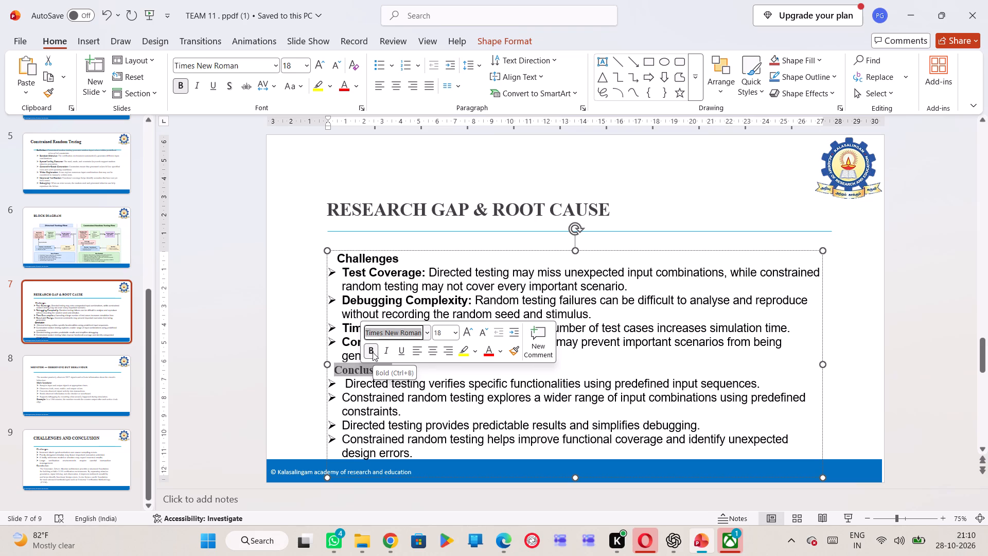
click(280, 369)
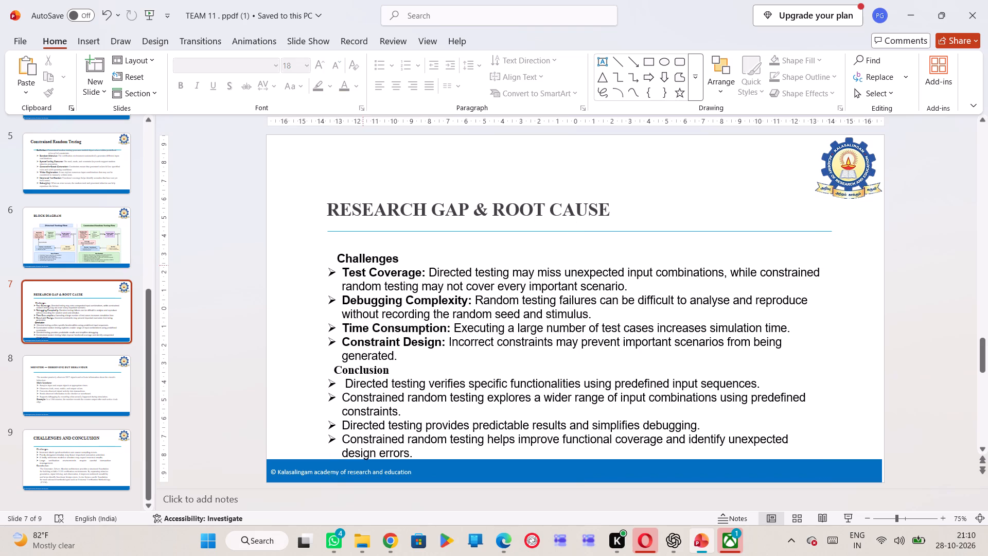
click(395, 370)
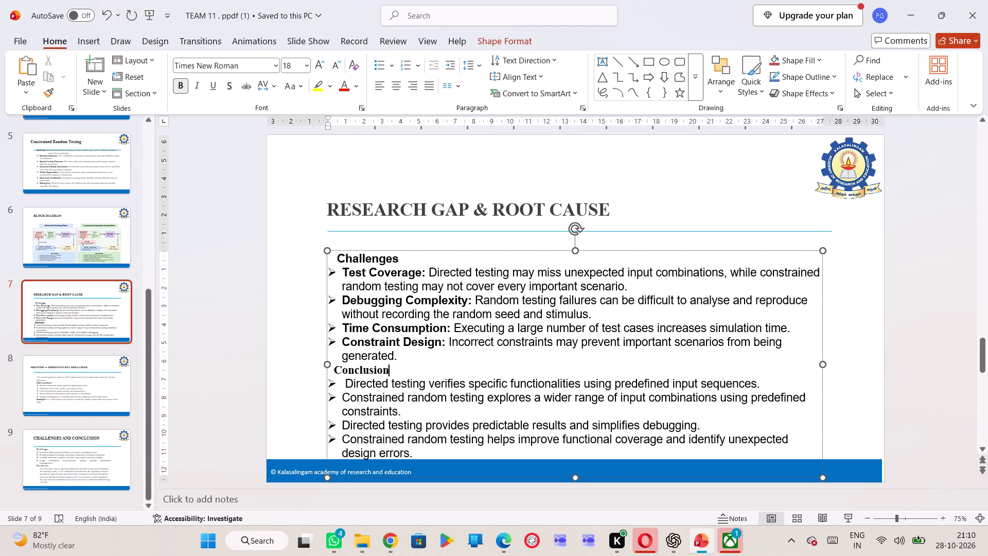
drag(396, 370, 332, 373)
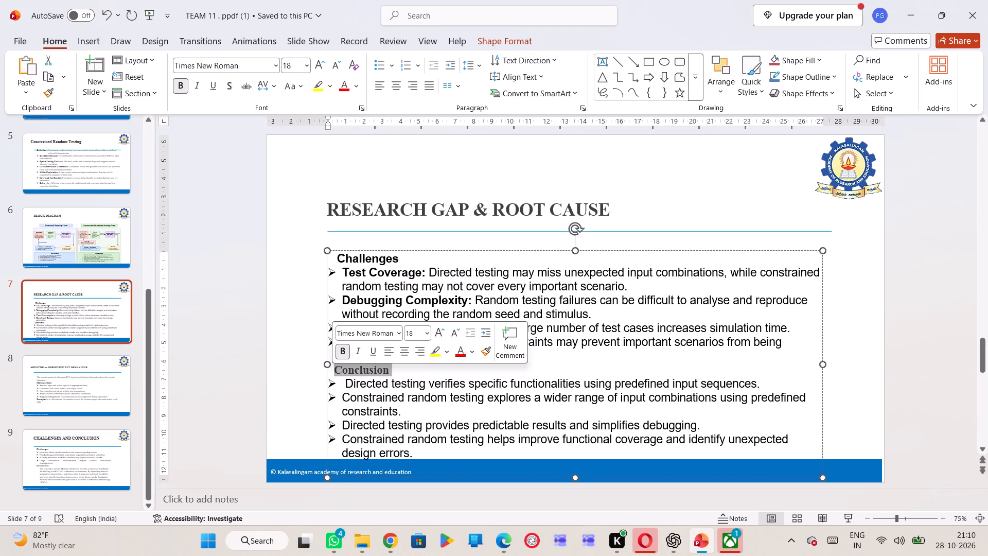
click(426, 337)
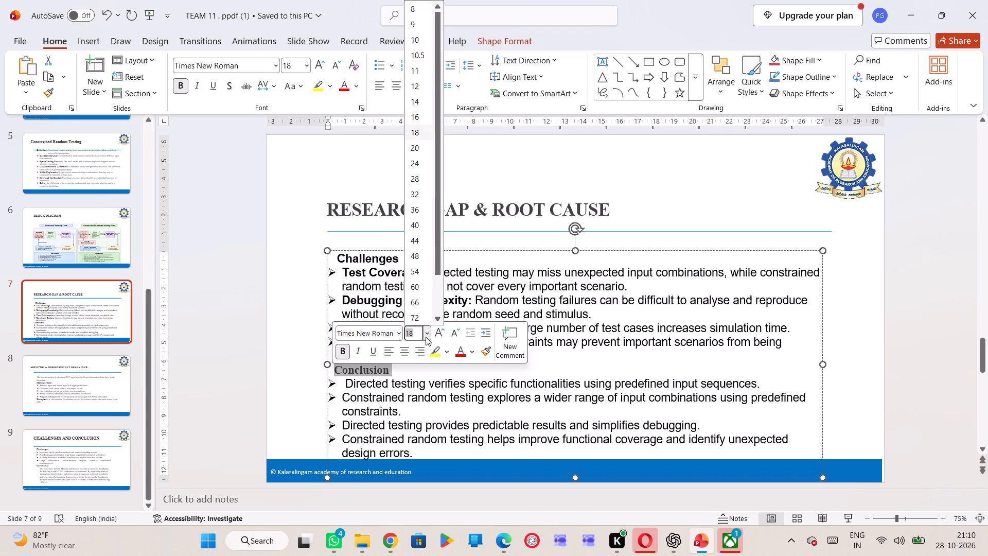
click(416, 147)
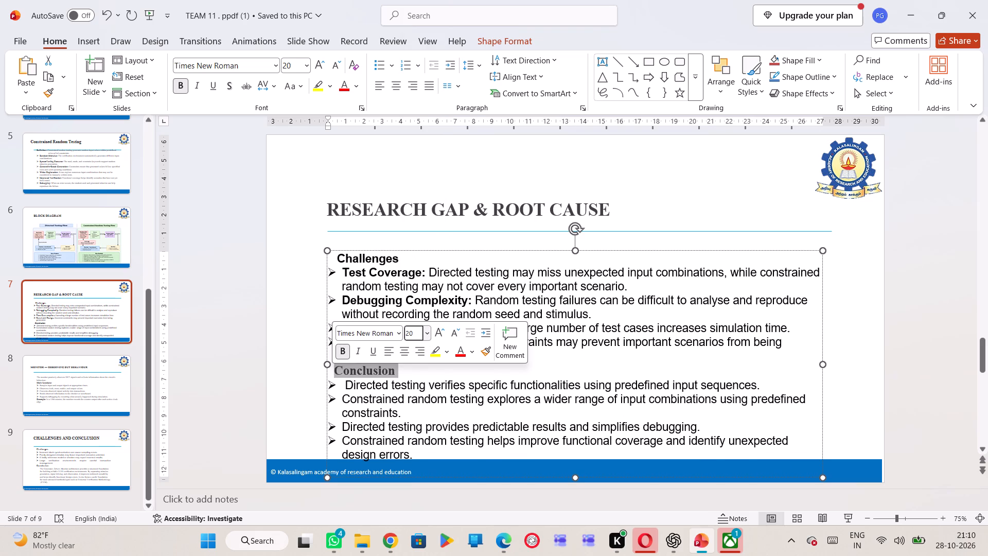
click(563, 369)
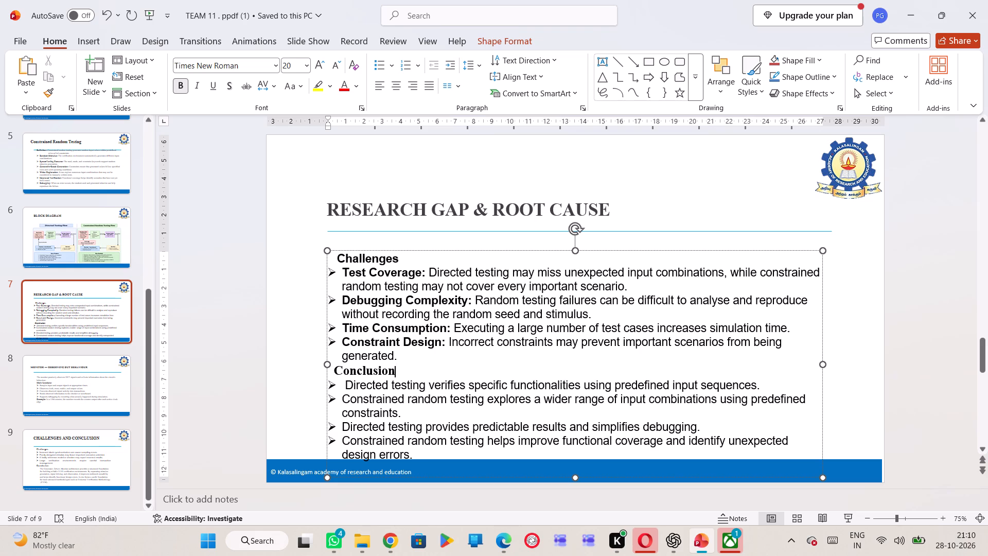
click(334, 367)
Delete the RESEARCH GAP & ROOT CAUSE and MONITOR — OBSERVING DUT BEHAVIOUR slides from the deck.
click(62, 453)
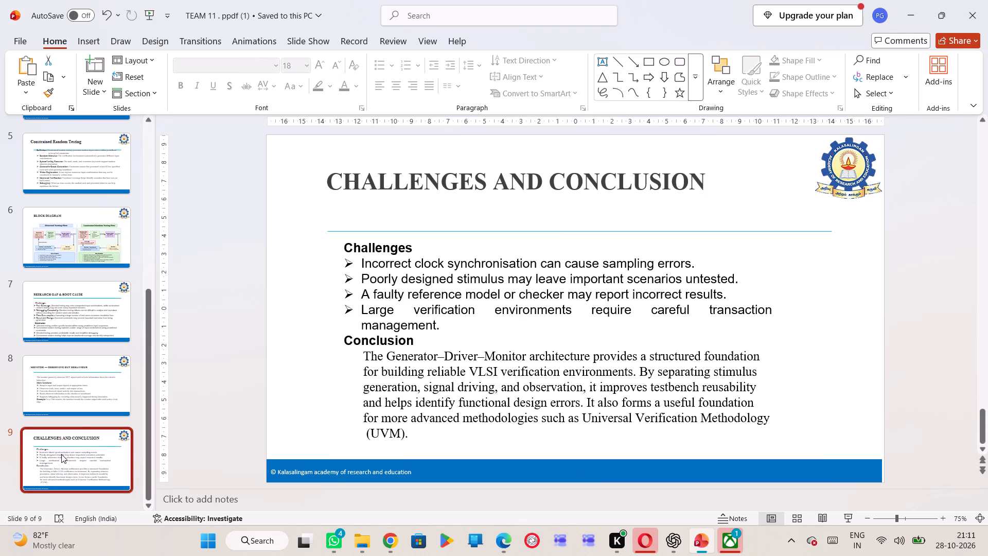
click(93, 376)
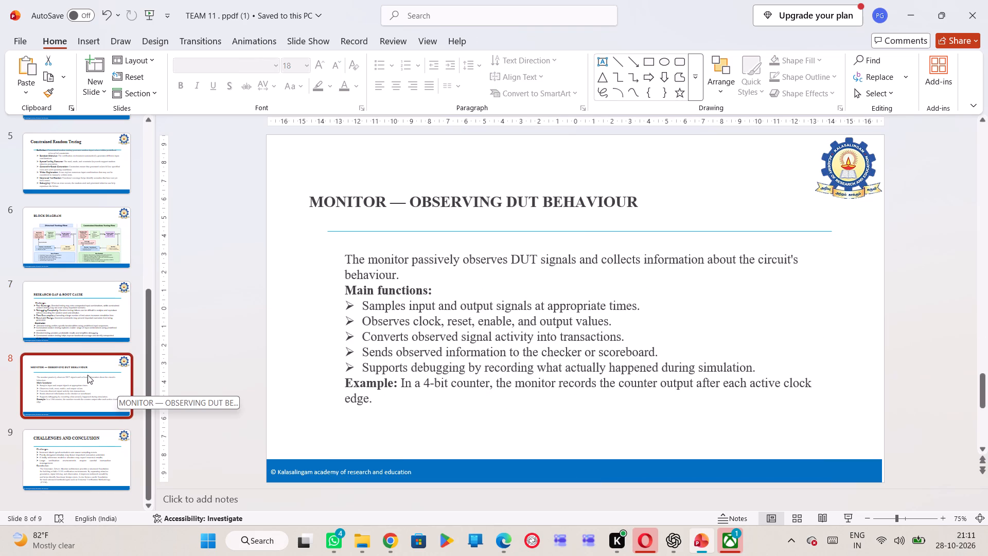
click(73, 312)
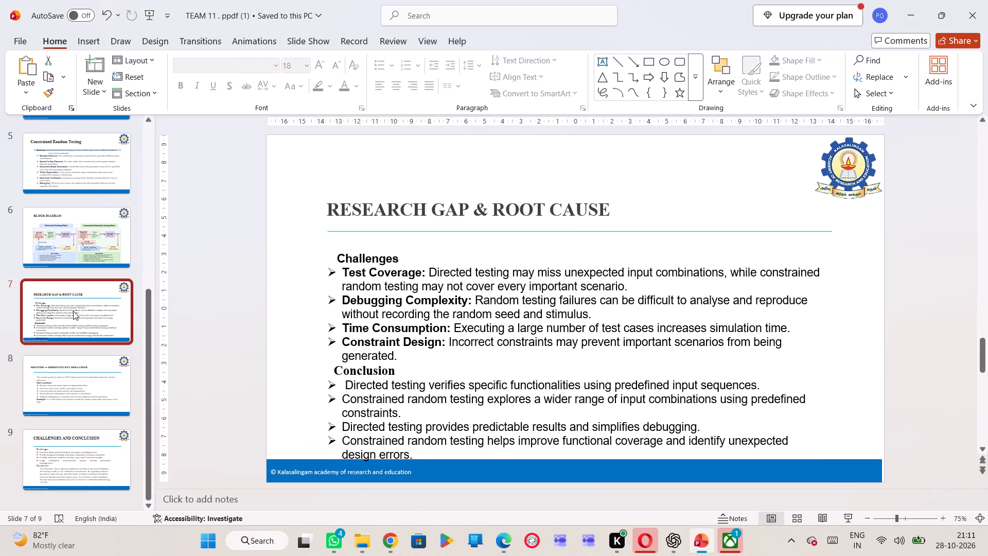
key(Delete)
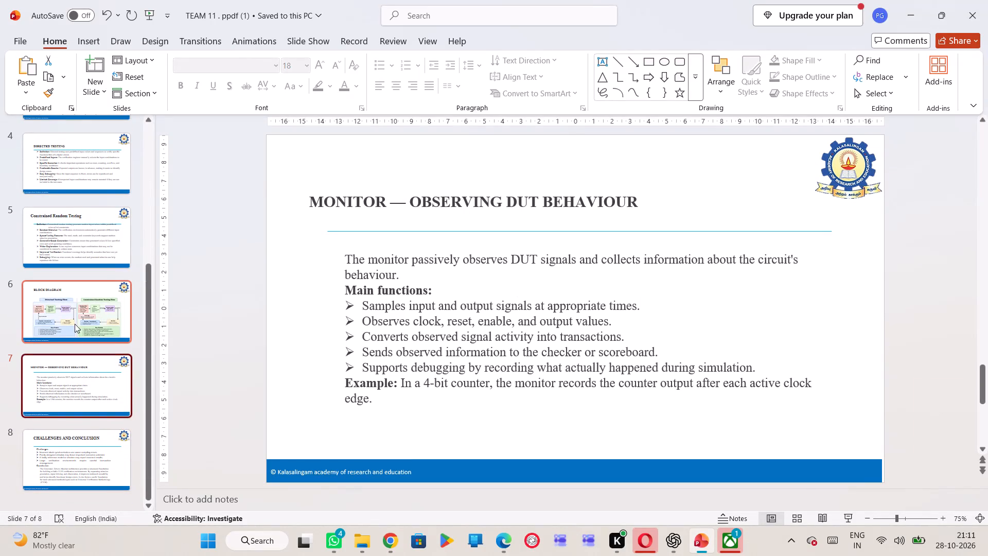
click(84, 377)
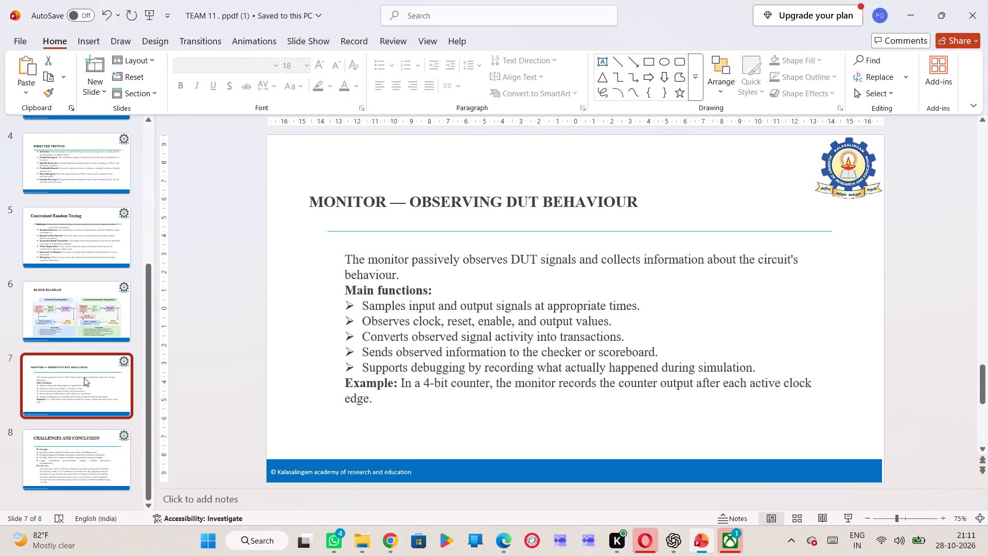
key(Delete)
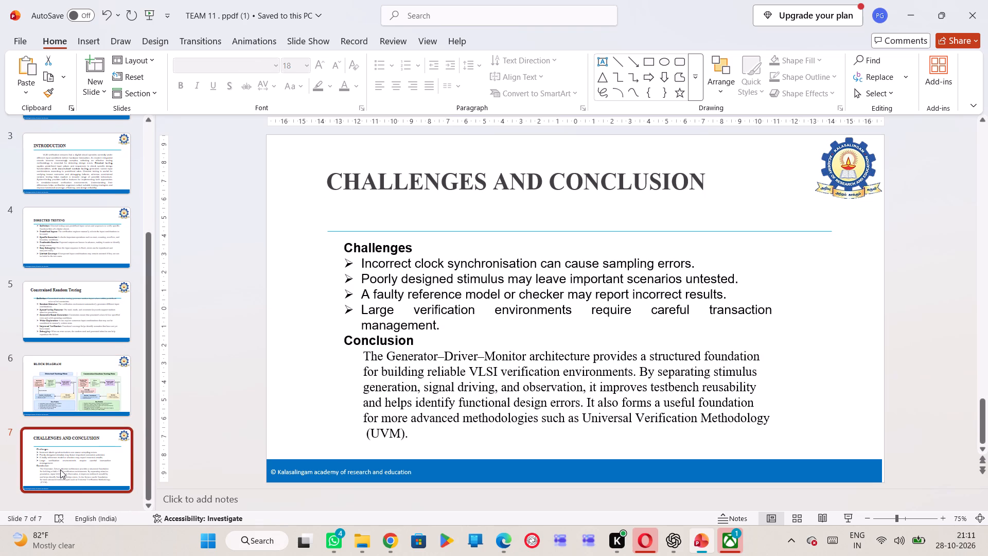
Open the CHALLENGES AND CONCLUSION slide at the end of the deck.
click(61, 470)
scroll(61, 470, down, 1)
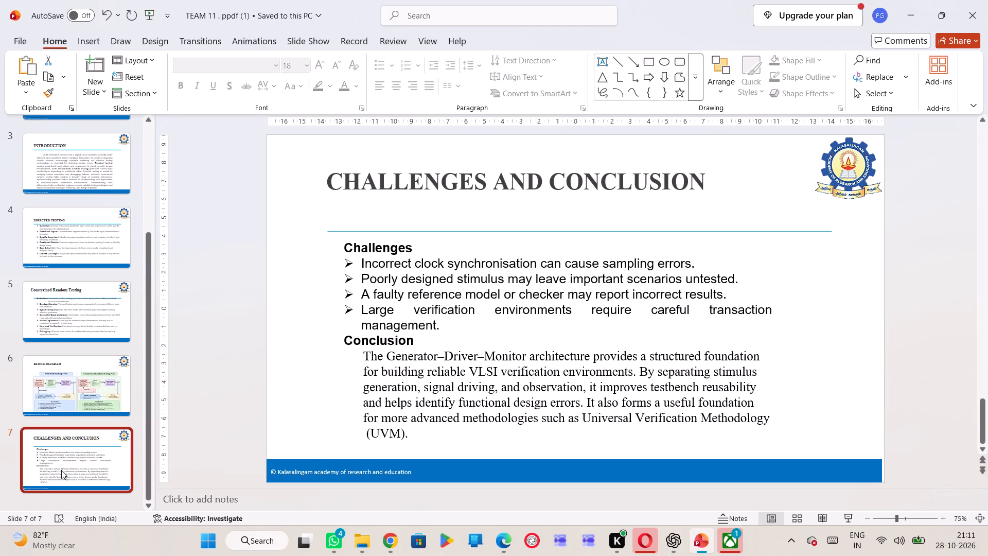
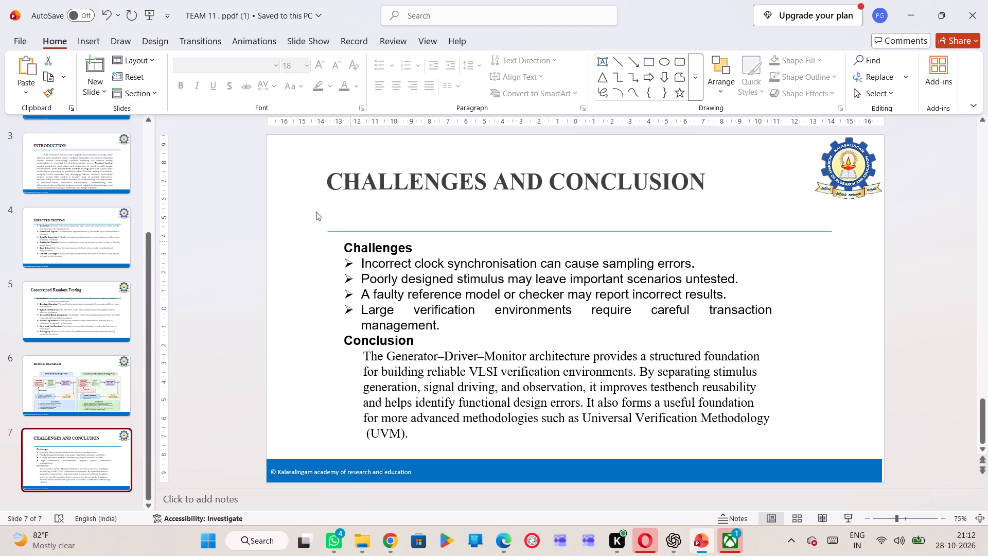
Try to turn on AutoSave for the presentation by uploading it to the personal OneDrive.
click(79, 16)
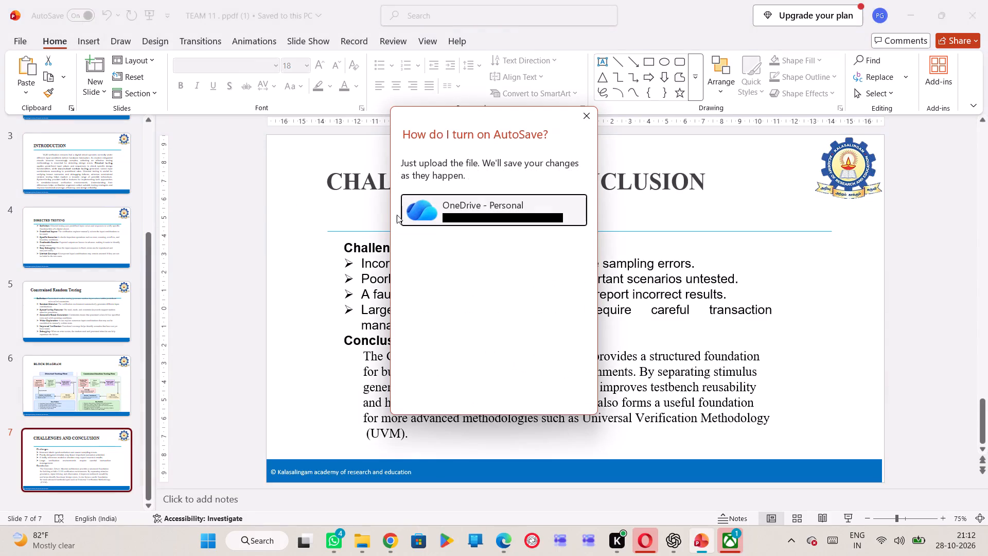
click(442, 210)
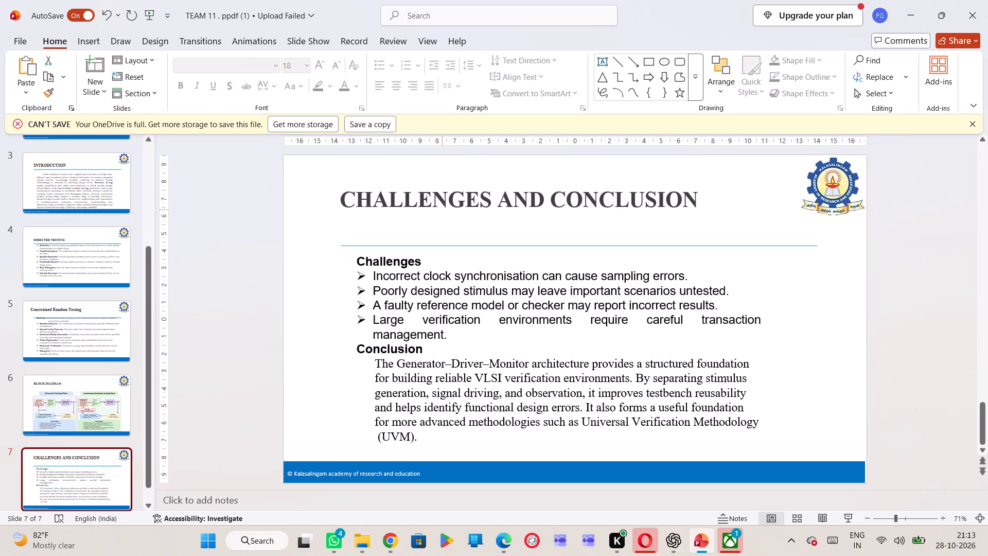
Save a copy of the presentation as "TEAM 11 . ppdf (2)" in the project x folder on the C: drive.
click(369, 123)
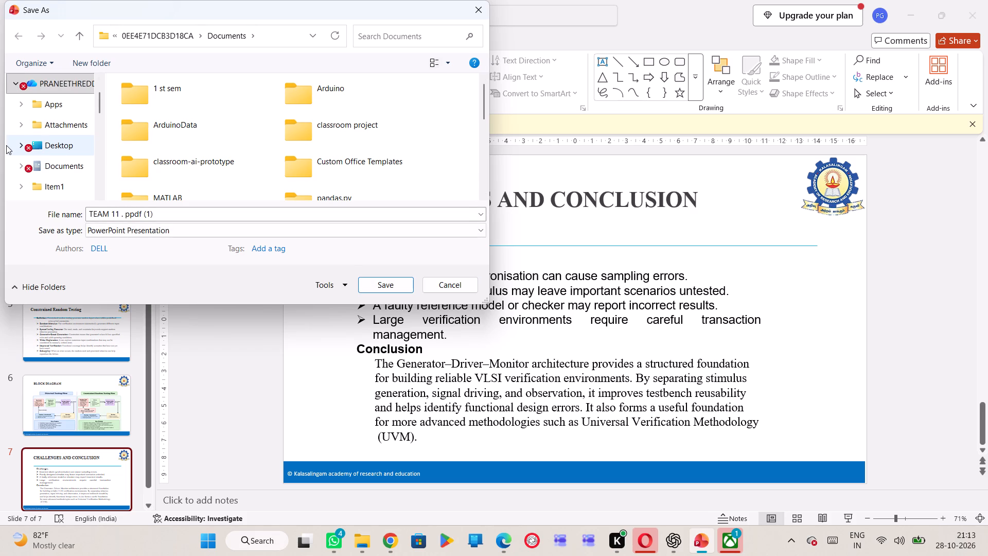
scroll(6, 145, down, 2)
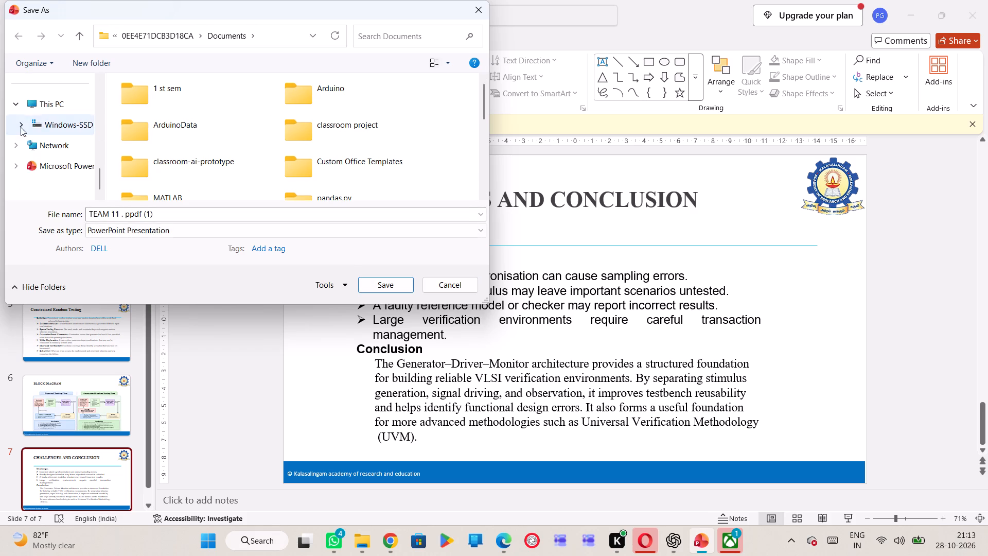
double_click(40, 112)
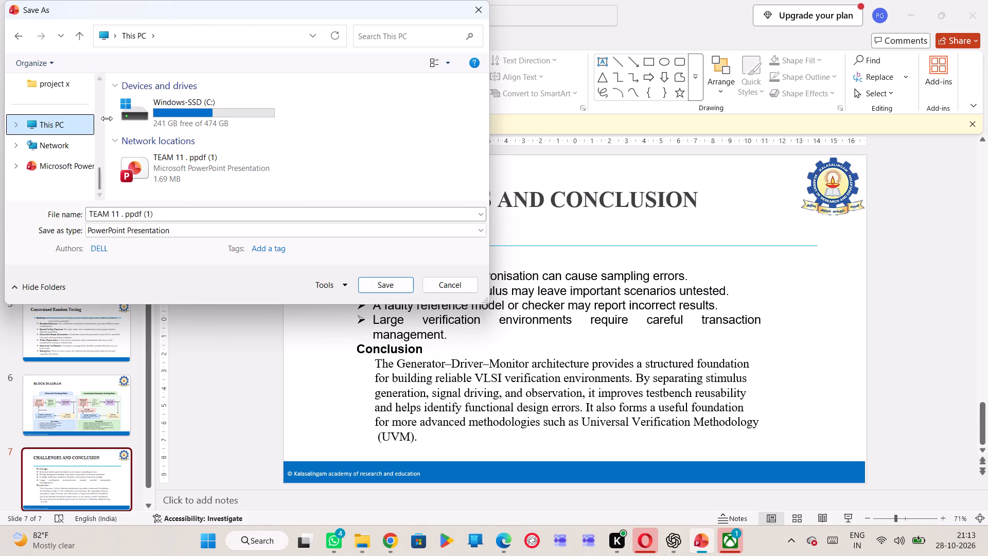
click(72, 86)
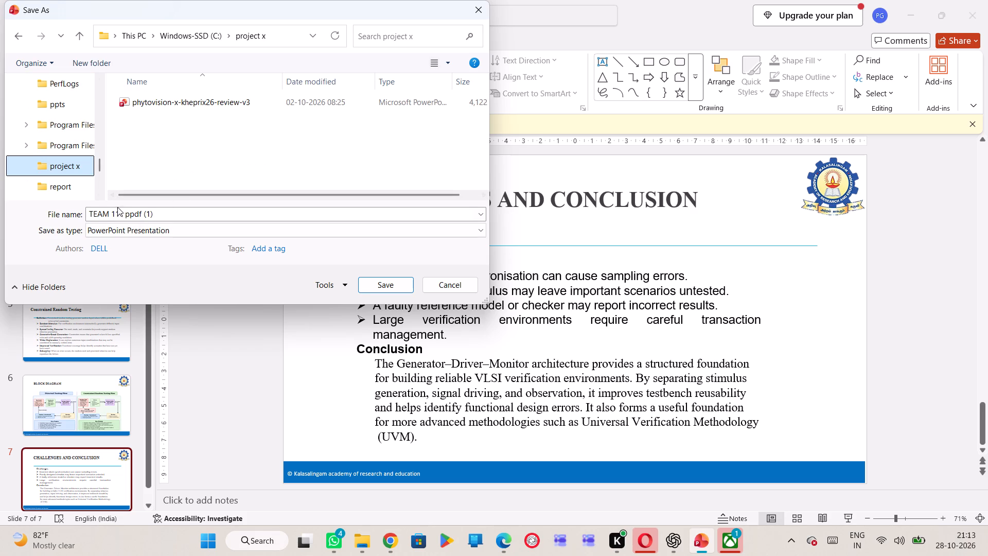
click(151, 212)
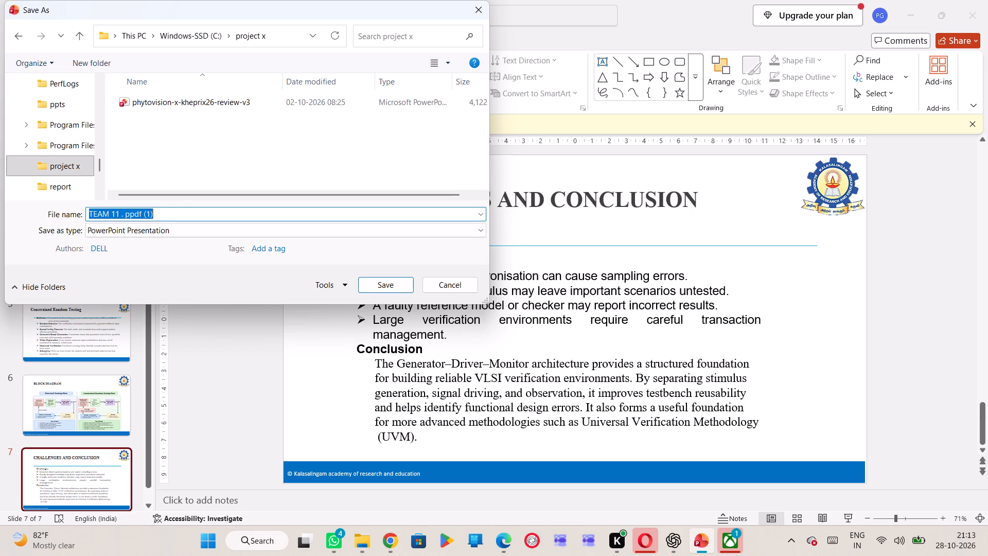
click(151, 212)
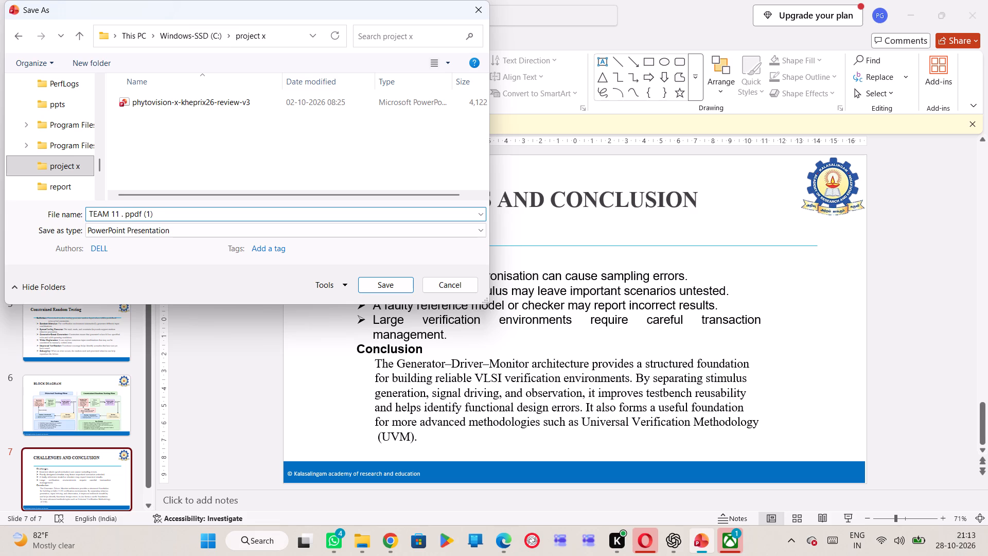
key(BackSpace)
key(2)
click(386, 286)
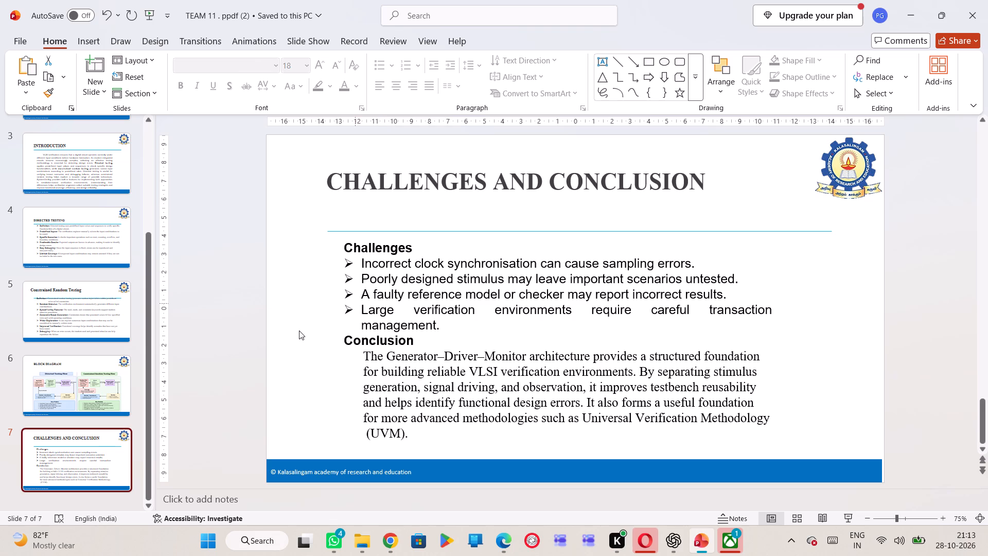
Switch to File Explorer and open the project x folder on the C: drive containing the saved presentation.
click(355, 531)
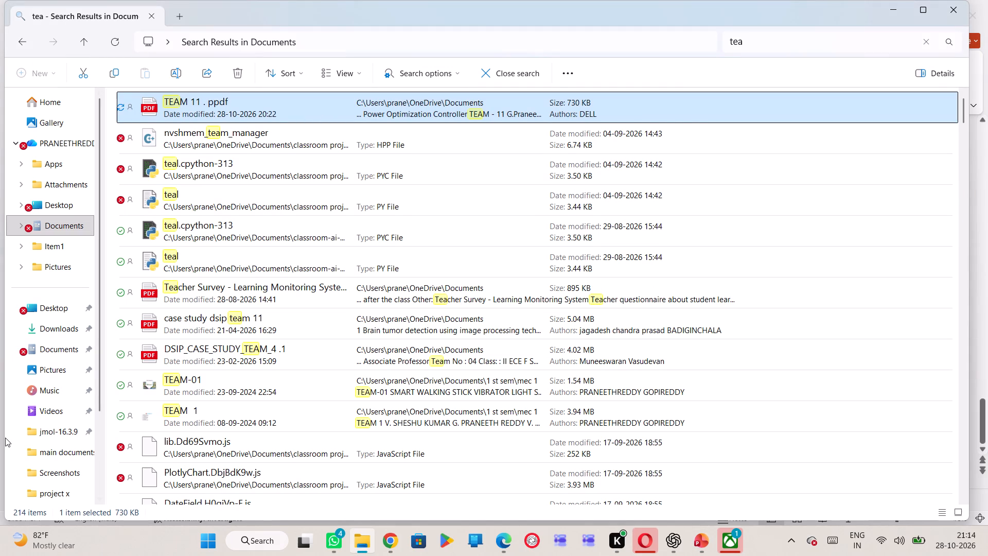
scroll(5, 438, down, 3)
scroll(67, 476, down, 7)
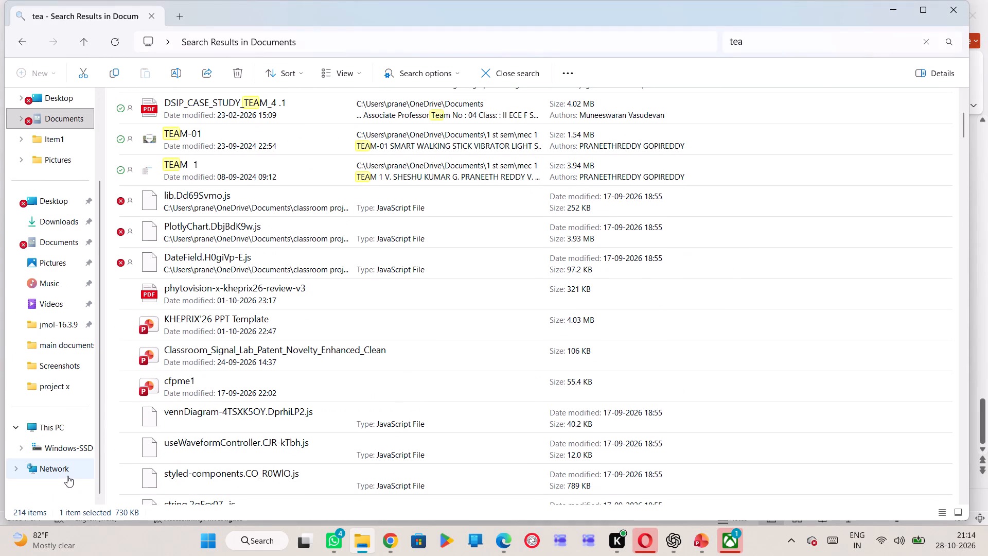
click(79, 421)
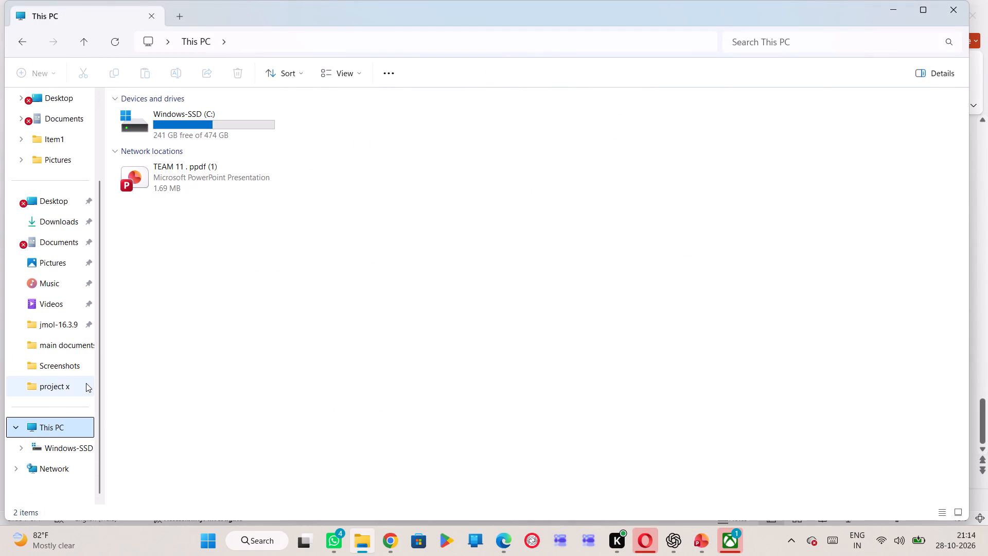
double_click(86, 385)
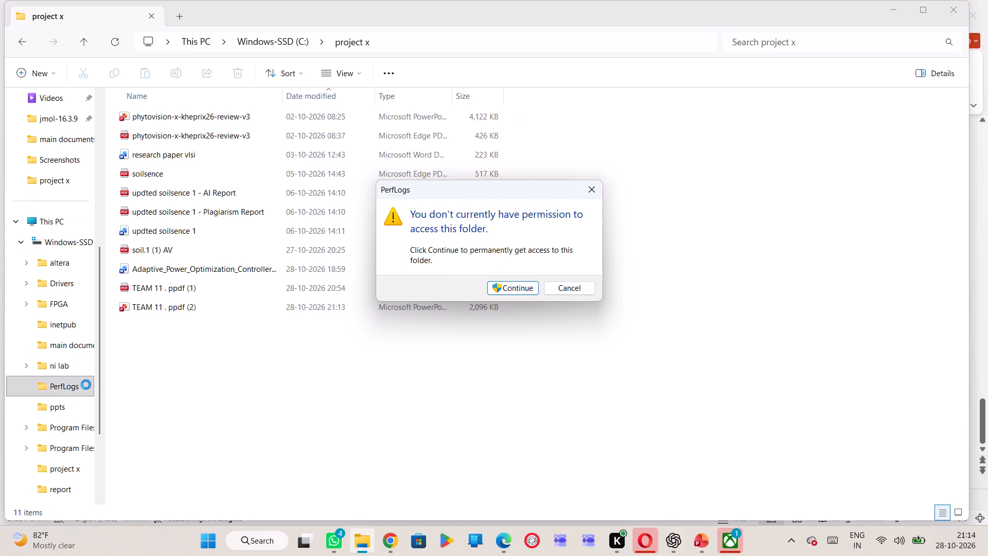
click(560, 287)
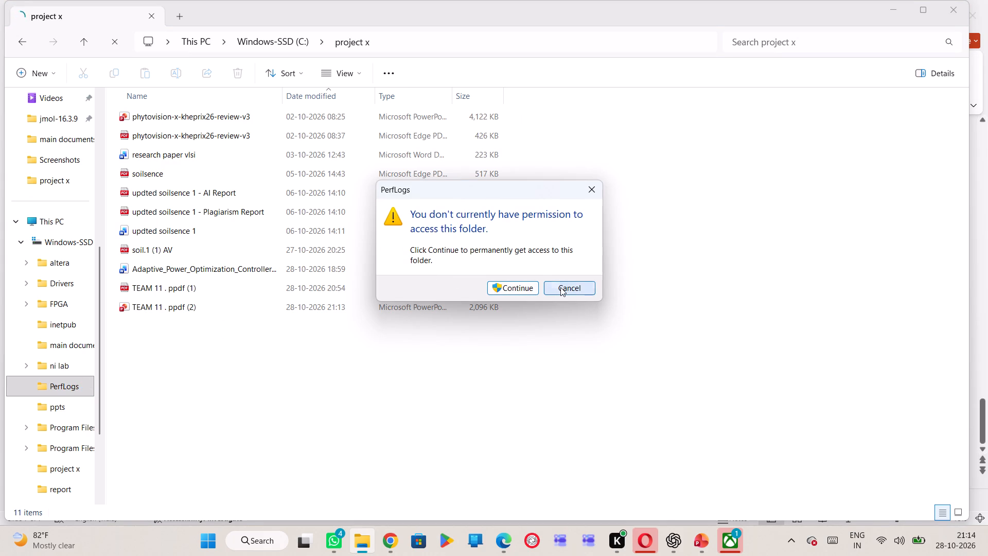
Open the saved "TEAM 11 . ppdf (2)" presentation from the project x folder in PowerPoint.
double_click(252, 311)
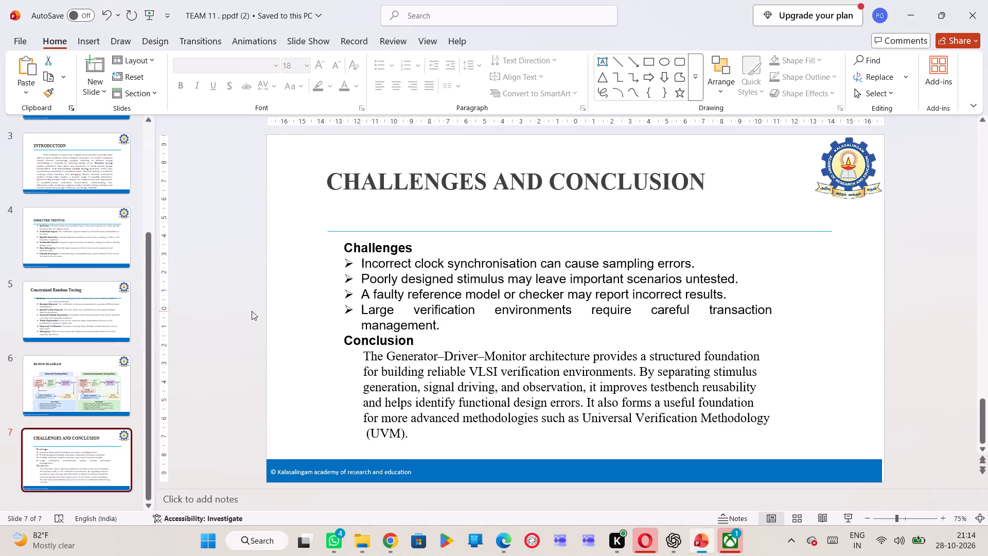
key(Escape)
Return to File Explorer and copy the "TEAM 11 . ppdf (2)" PowerPoint file in the project x folder.
click(355, 540)
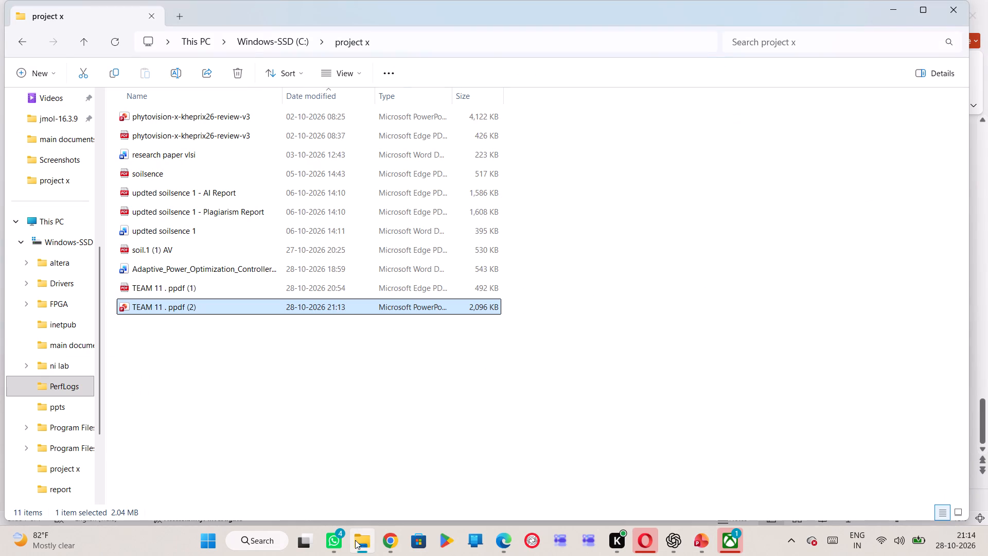
right_click(184, 303)
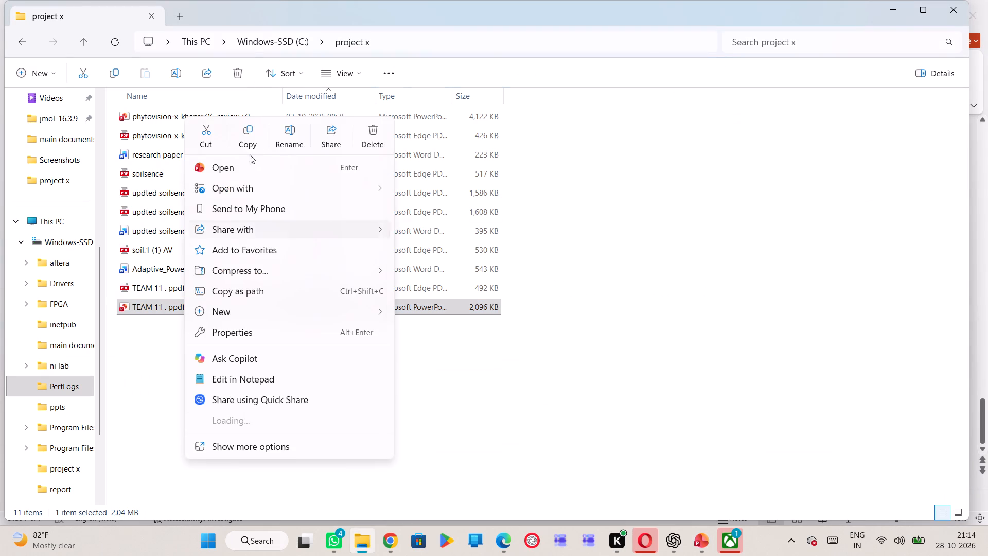
click(259, 138)
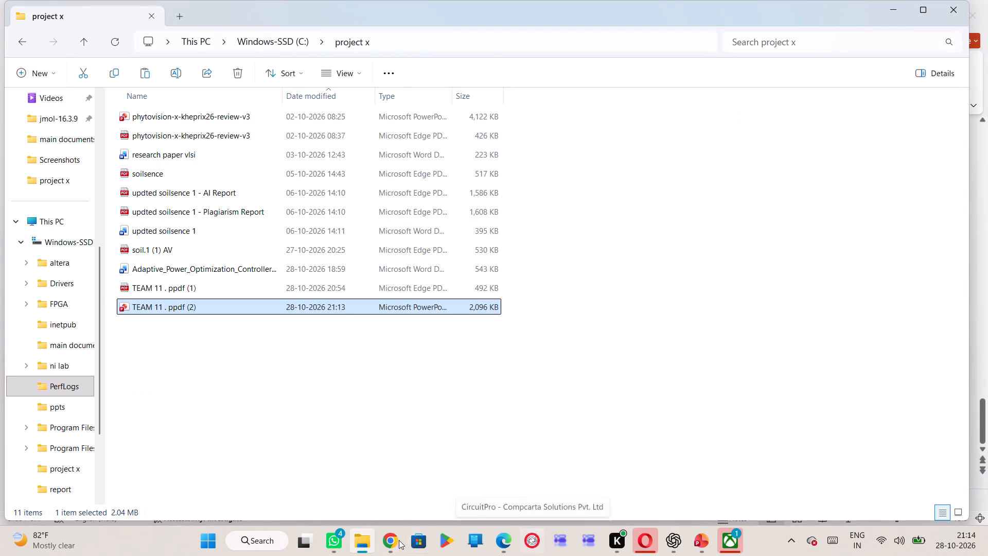
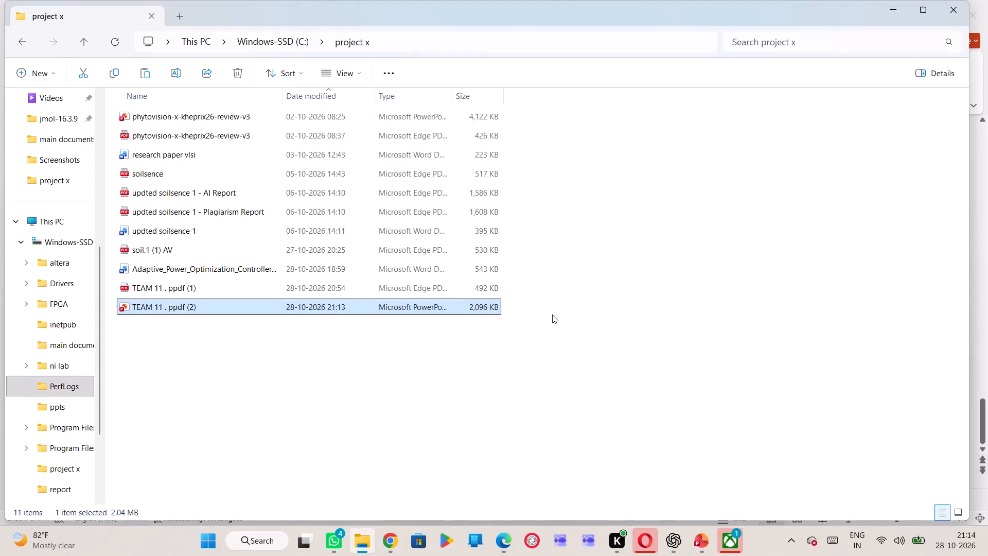
Close the File Explorer window showing the project x folder.
click(964, 10)
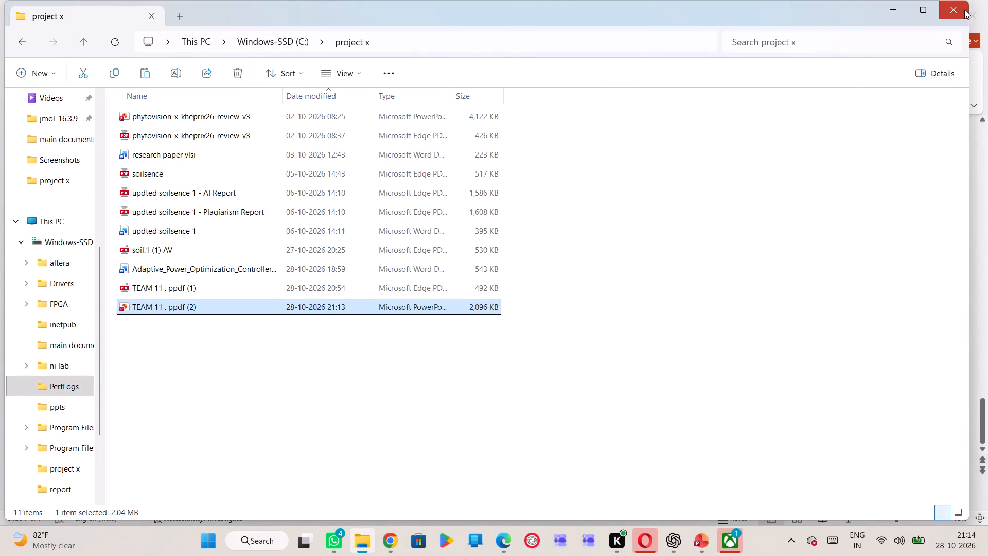
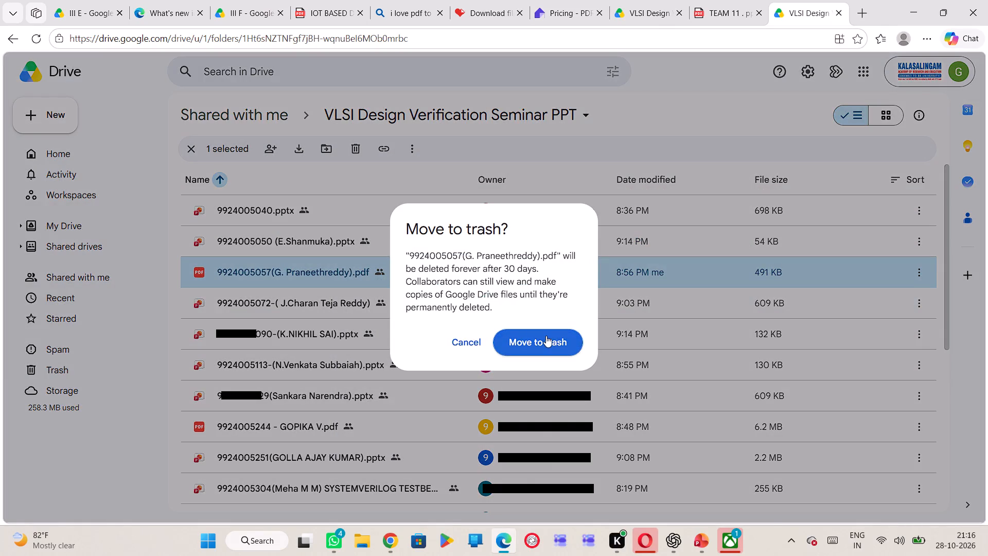
Move the selected own seminar PDF in the shared VLSI Design Verification Seminar PPT folder to the trash.
click(546, 336)
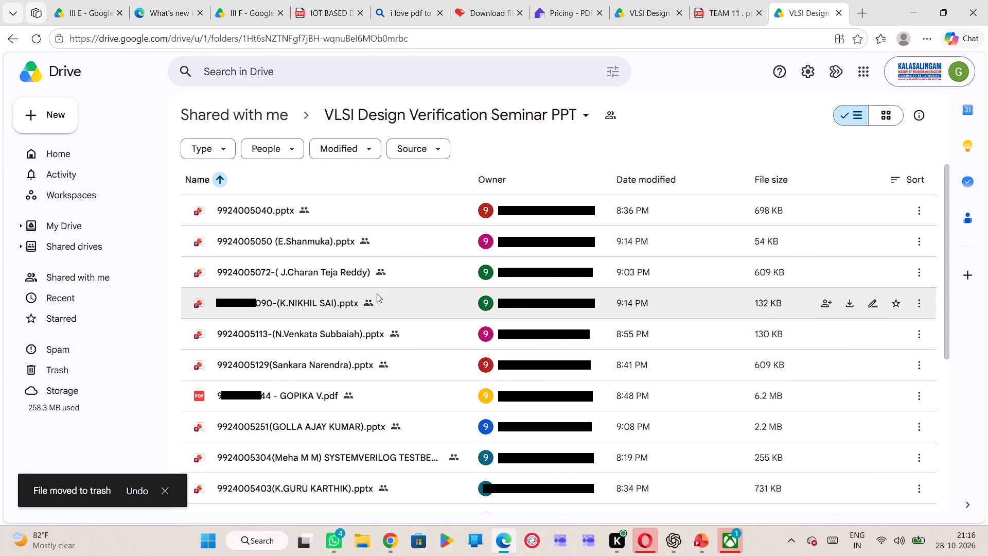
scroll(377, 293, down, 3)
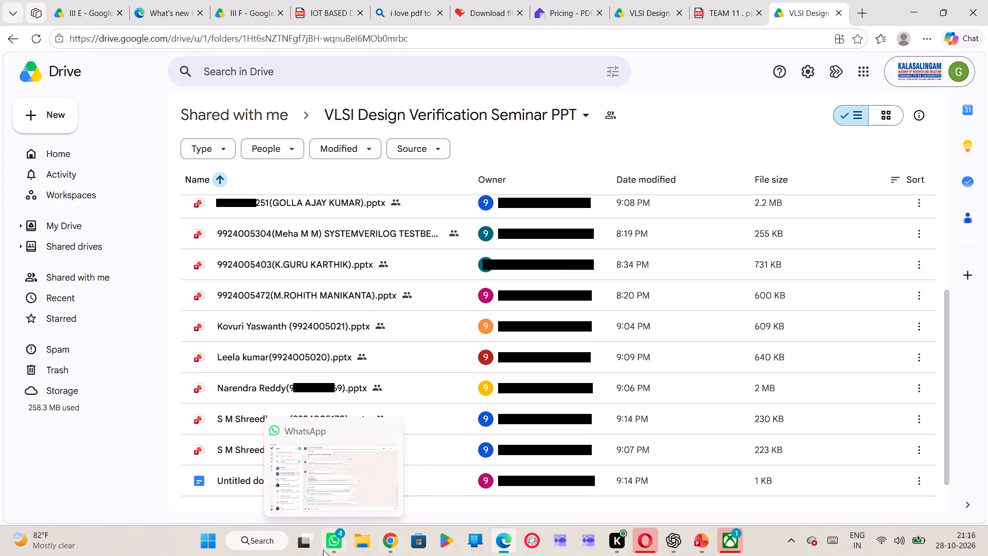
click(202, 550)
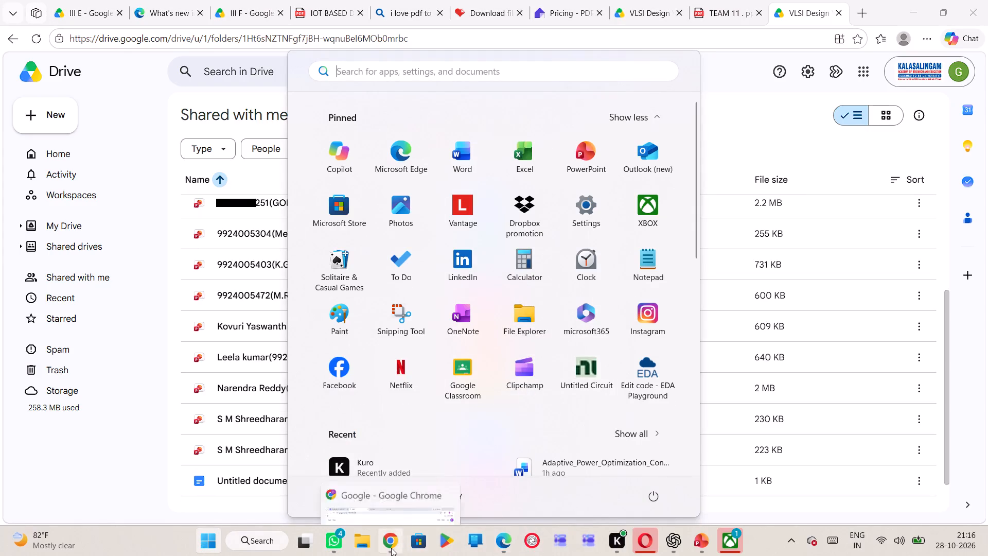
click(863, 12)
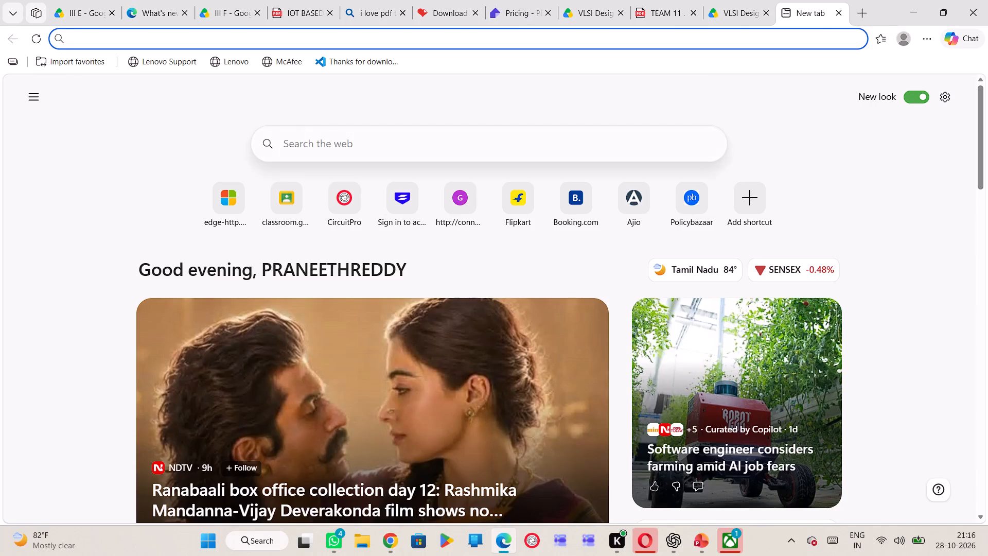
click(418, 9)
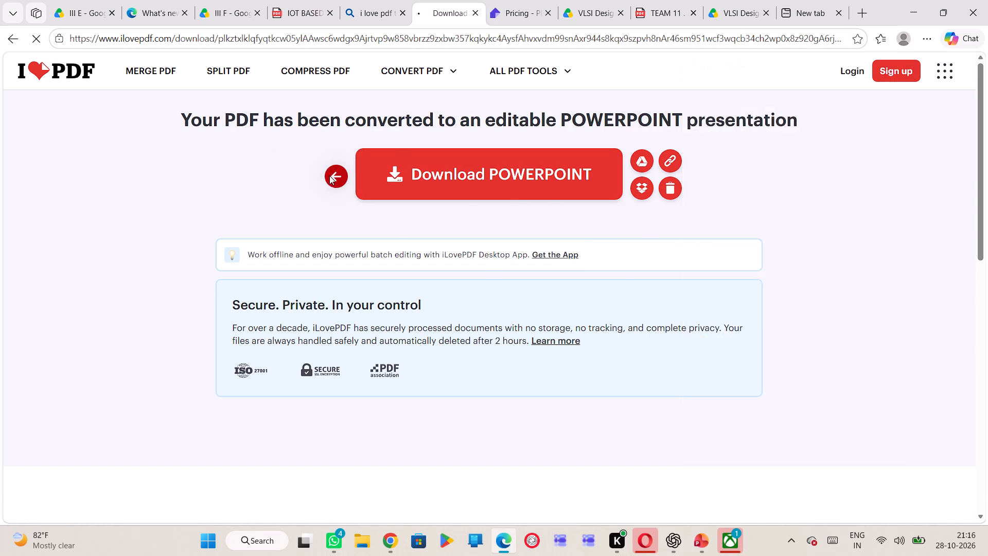
click(503, 220)
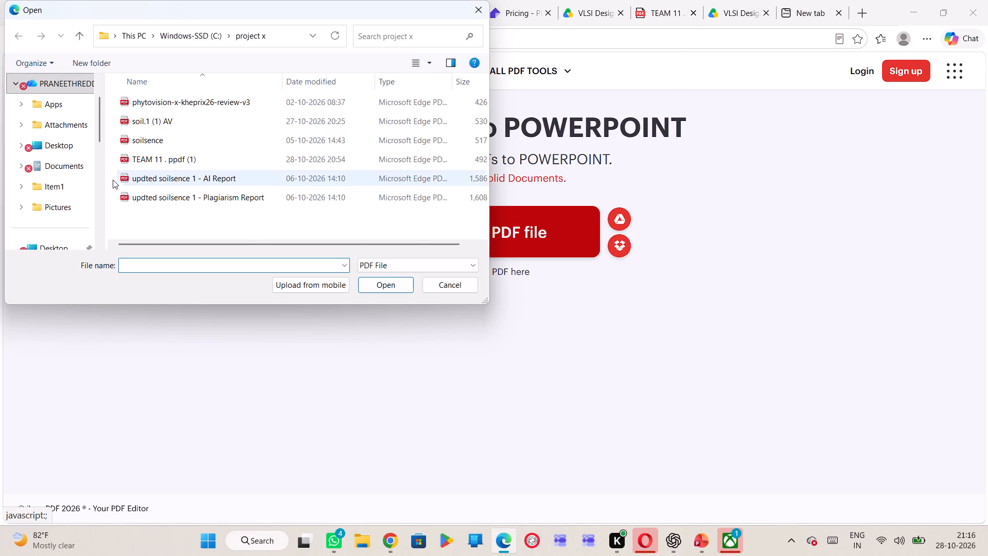
scroll(75, 219, down, 2)
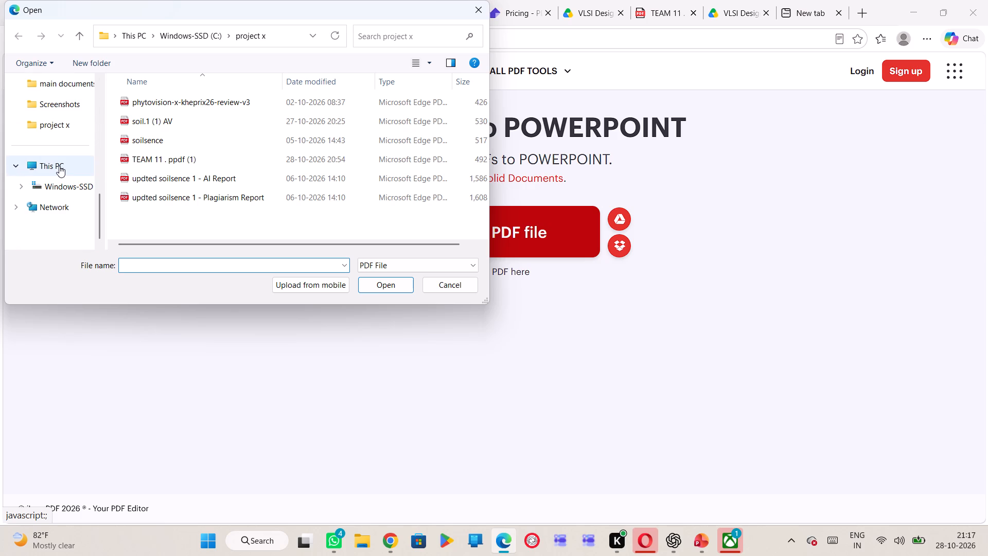
click(59, 166)
click(58, 120)
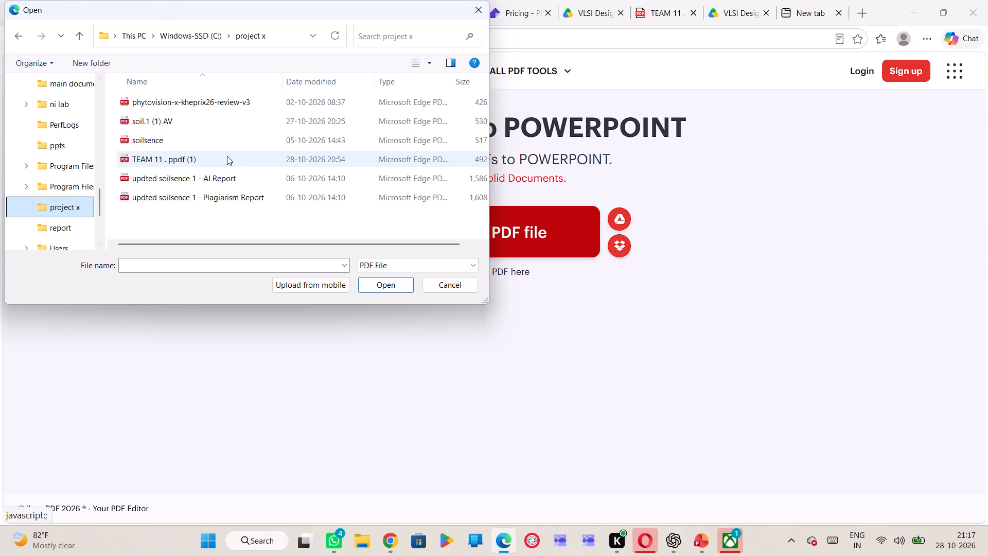
double_click(186, 161)
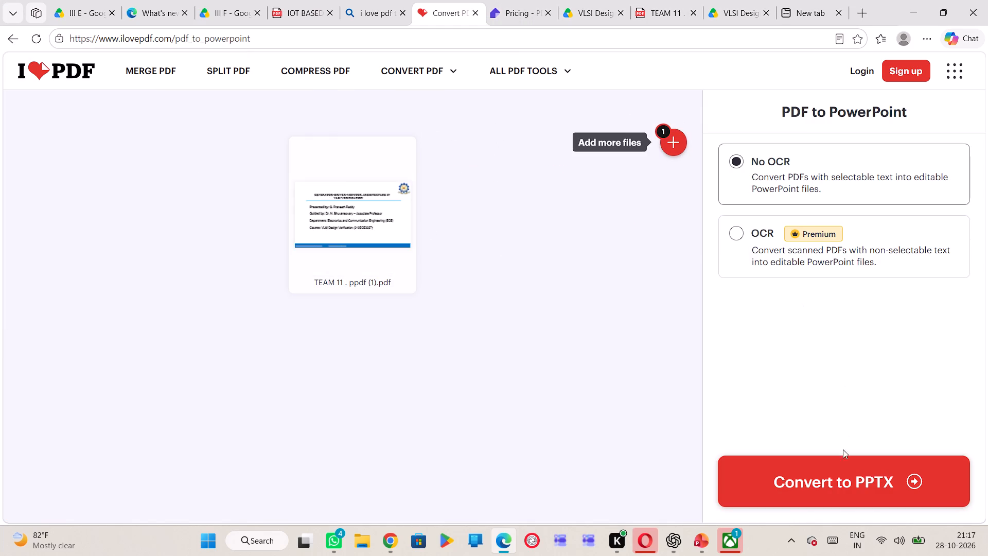
click(840, 466)
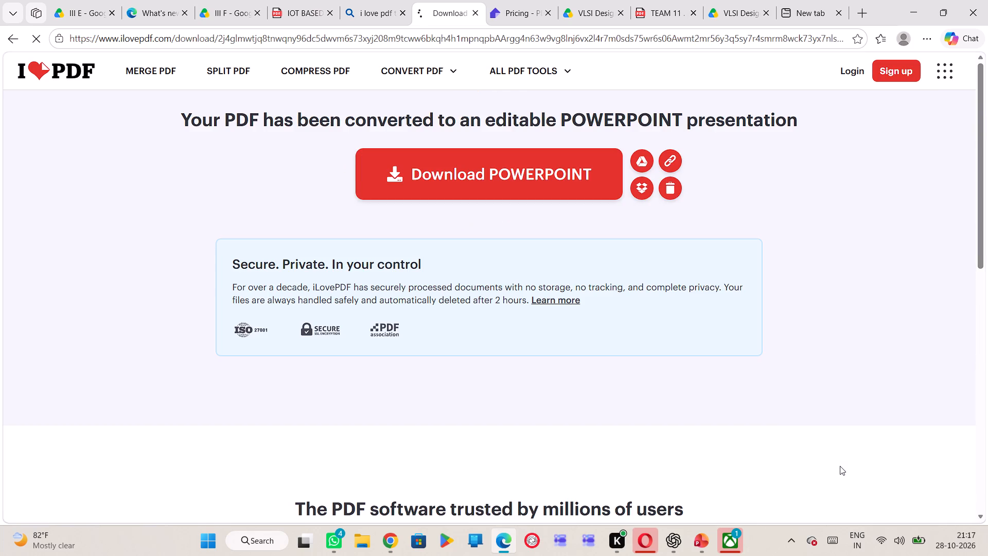
Download the newly converted presentation and open "TEAM 11 . ppdf (1) (1).pptx" in PowerPoint.
click(517, 173)
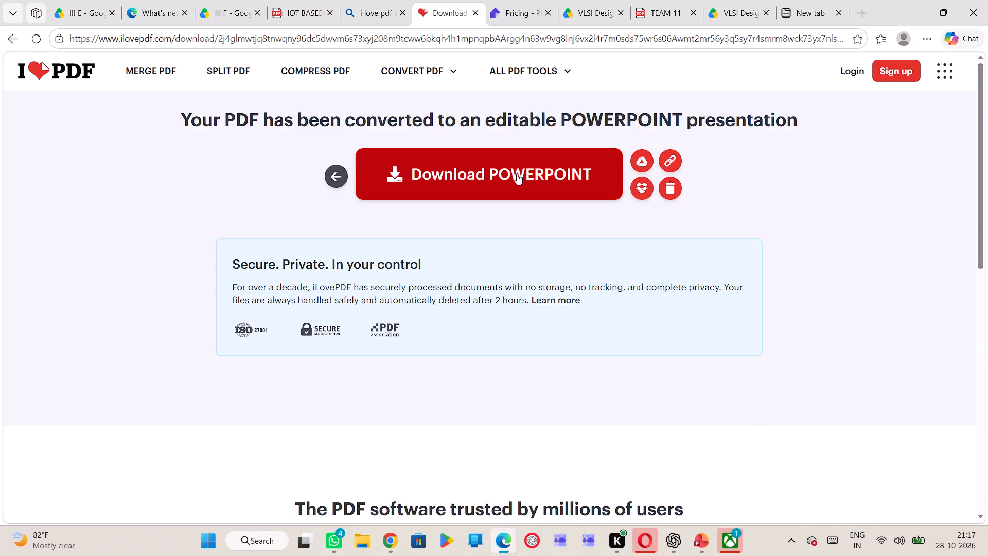
click(752, 106)
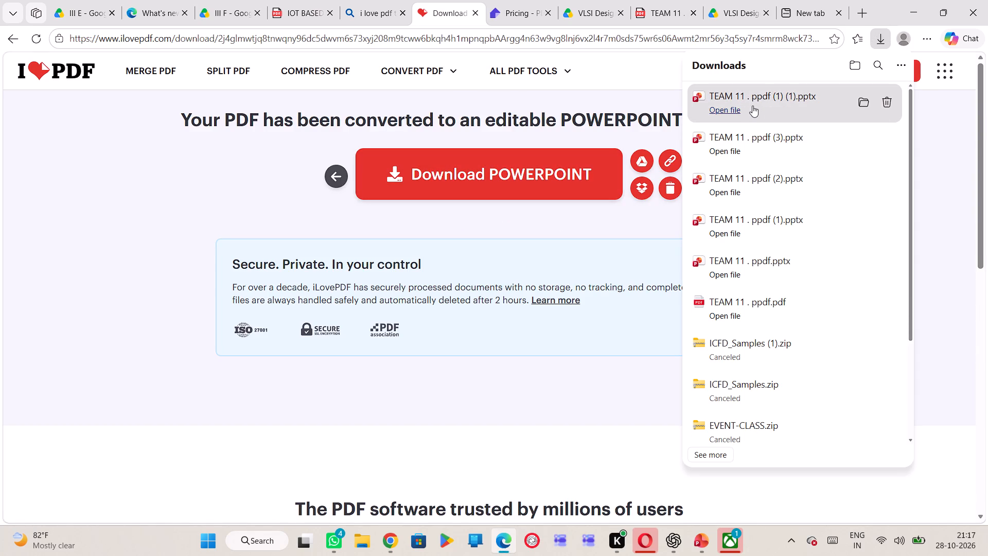
click(731, 108)
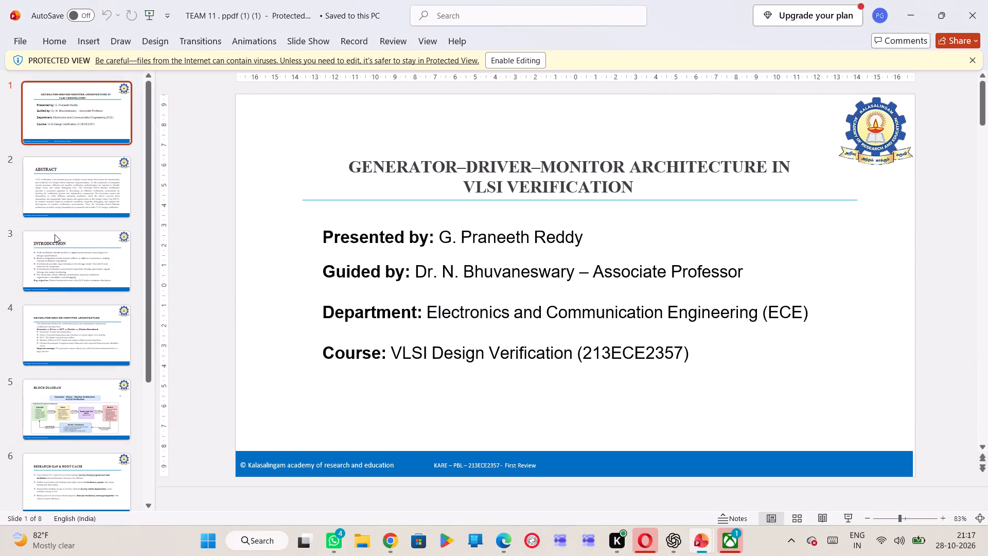
Look through the slides, enable editing and delete the Research Gap & Root Cause slide.
click(63, 202)
scroll(96, 394, down, 1)
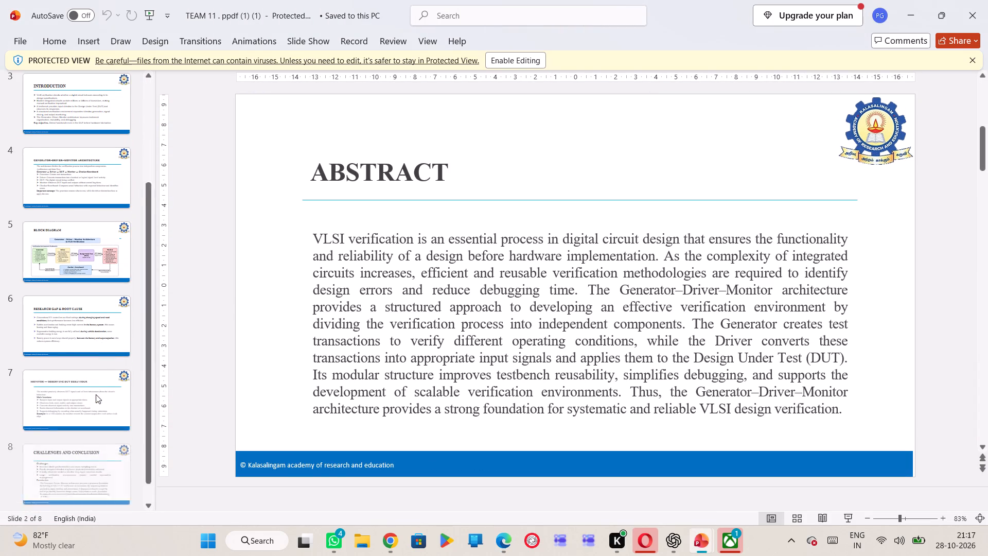
click(90, 394)
click(74, 323)
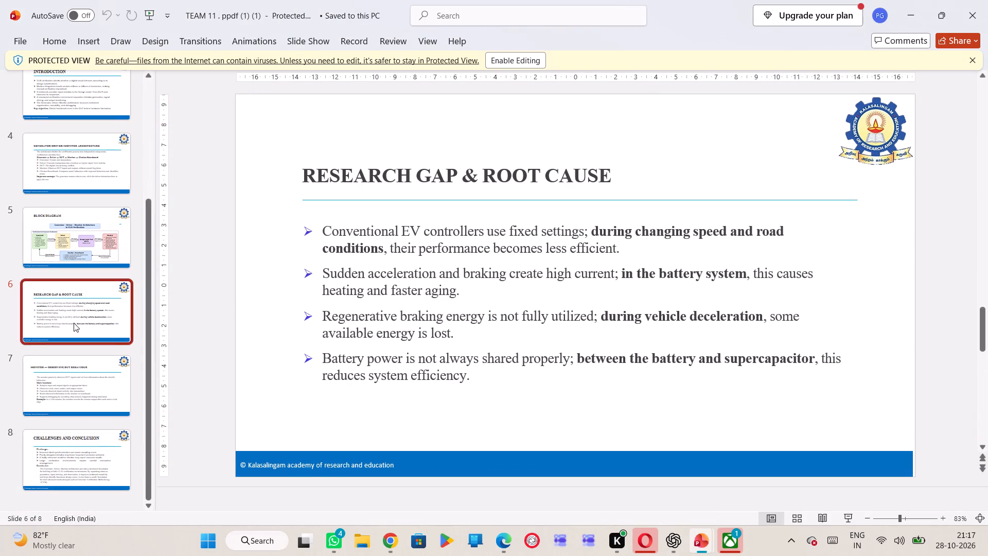
click(515, 59)
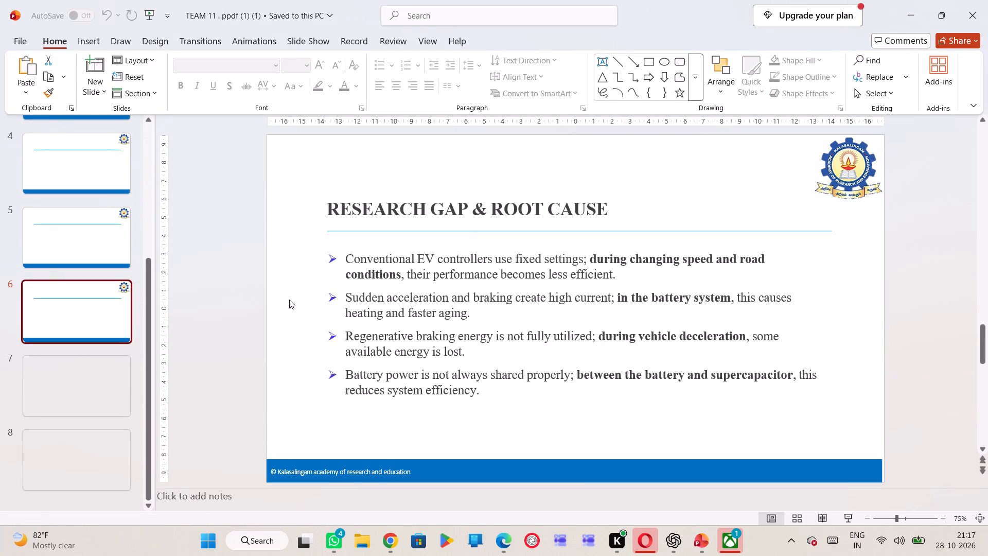
double_click(480, 391)
click(54, 316)
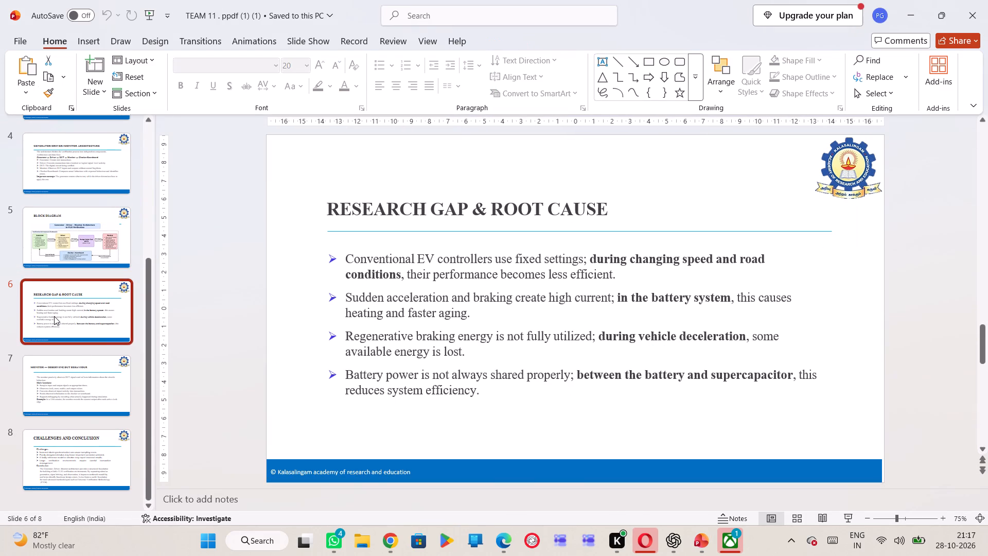
key(Delete)
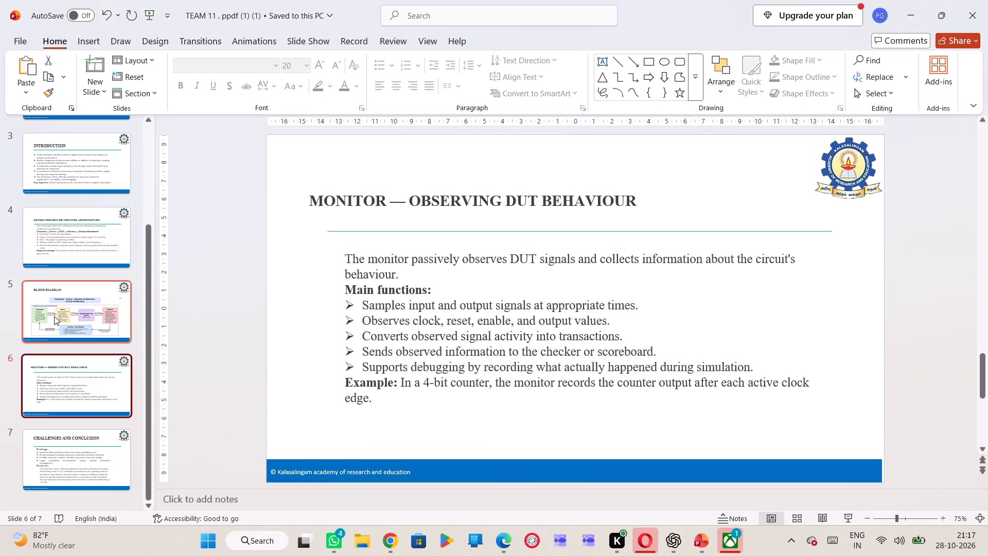
Save a copy of the presentation as "TEAM 11 . ppdf (1) (1)" in the project x folder on the C: drive.
click(25, 37)
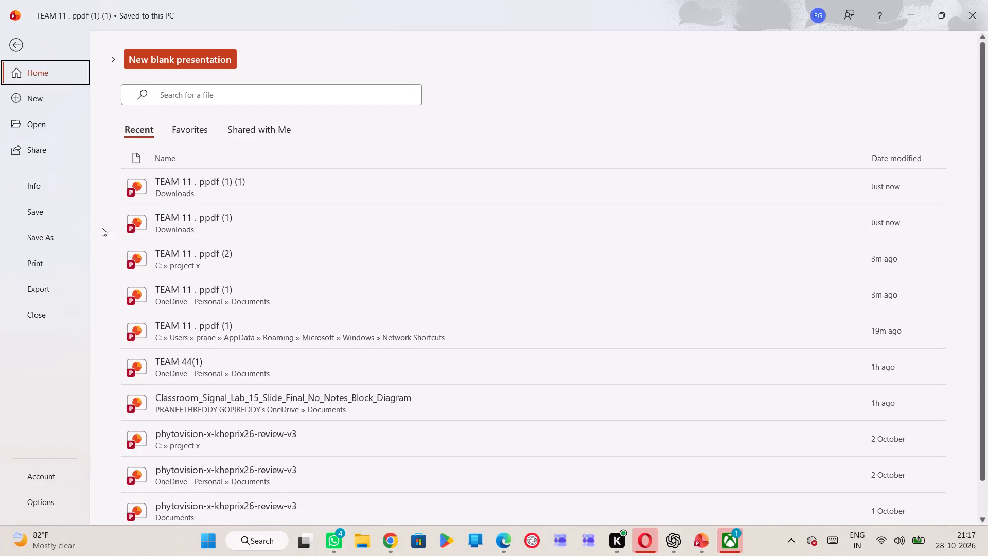
click(48, 241)
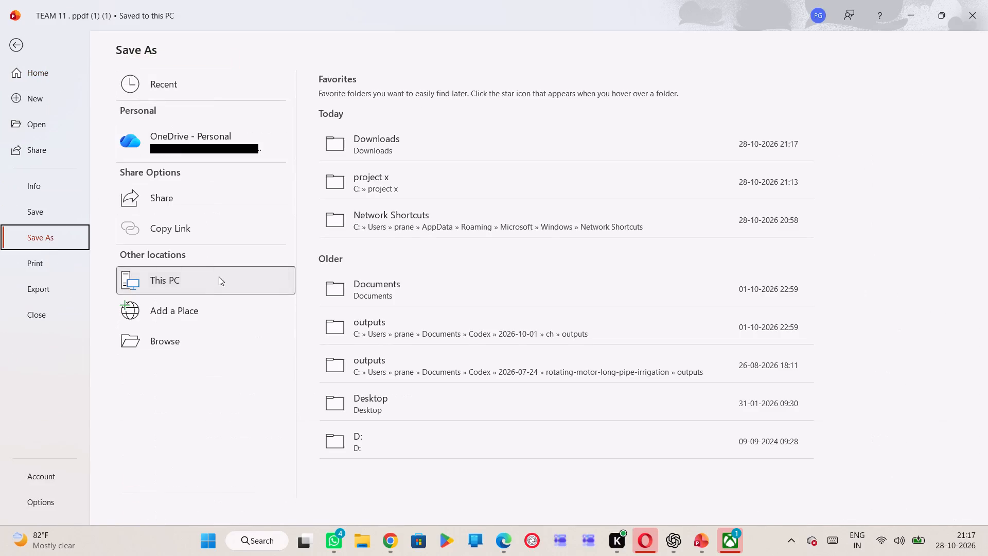
click(213, 277)
double_click(213, 277)
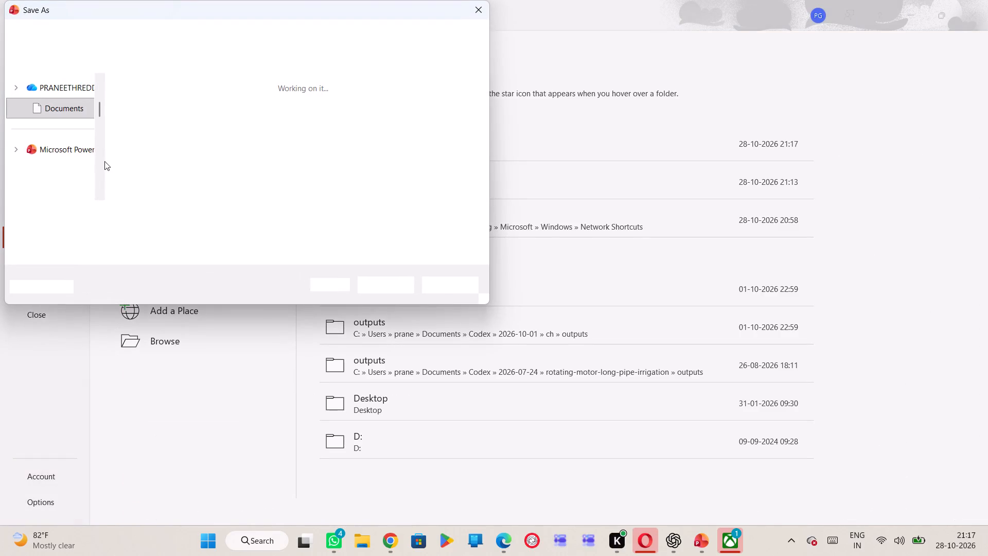
scroll(60, 146, down, 2)
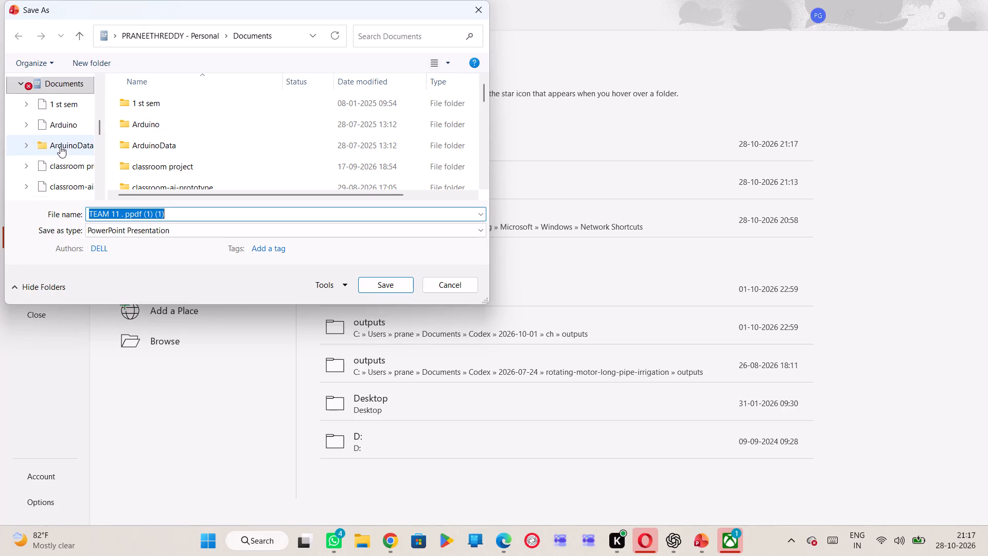
scroll(60, 146, down, 10)
double_click(58, 102)
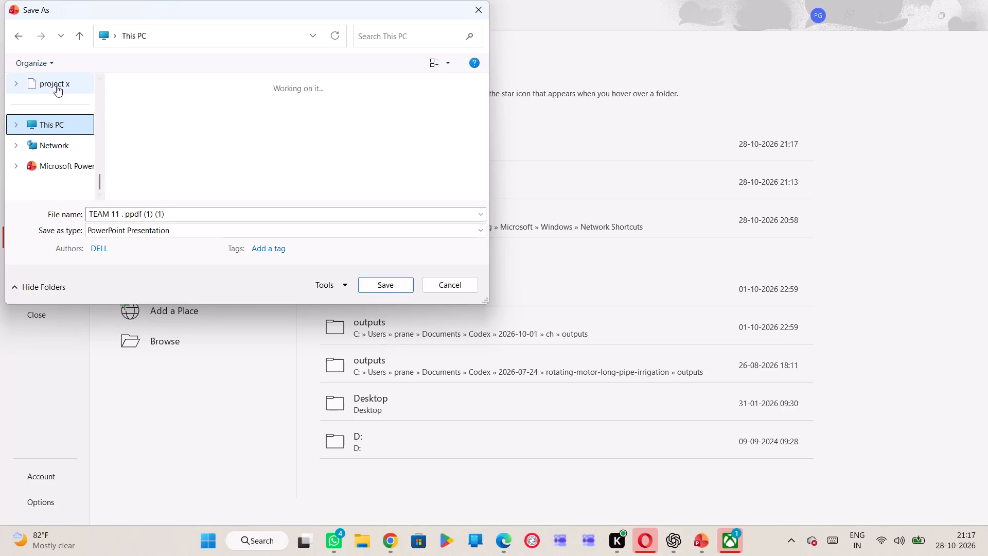
double_click(58, 85)
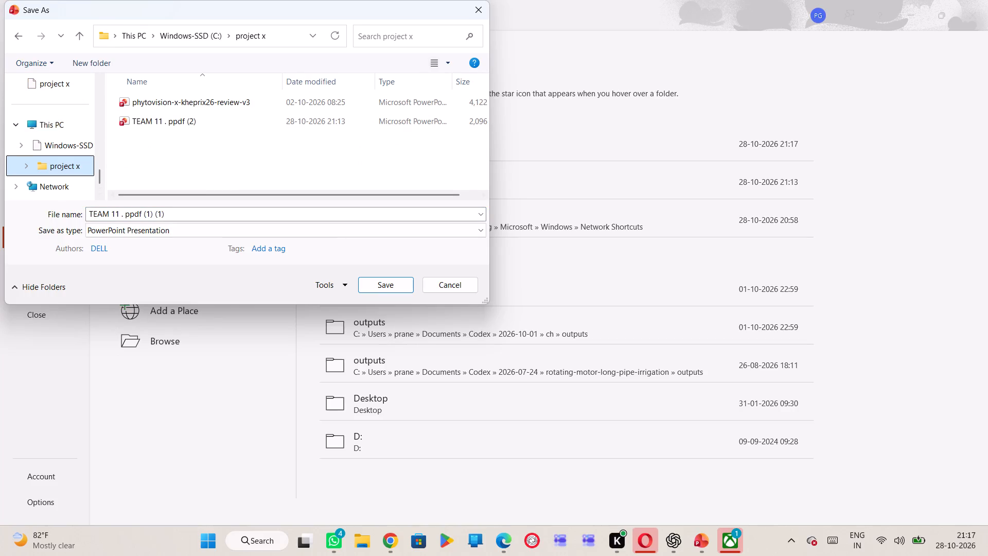
click(395, 287)
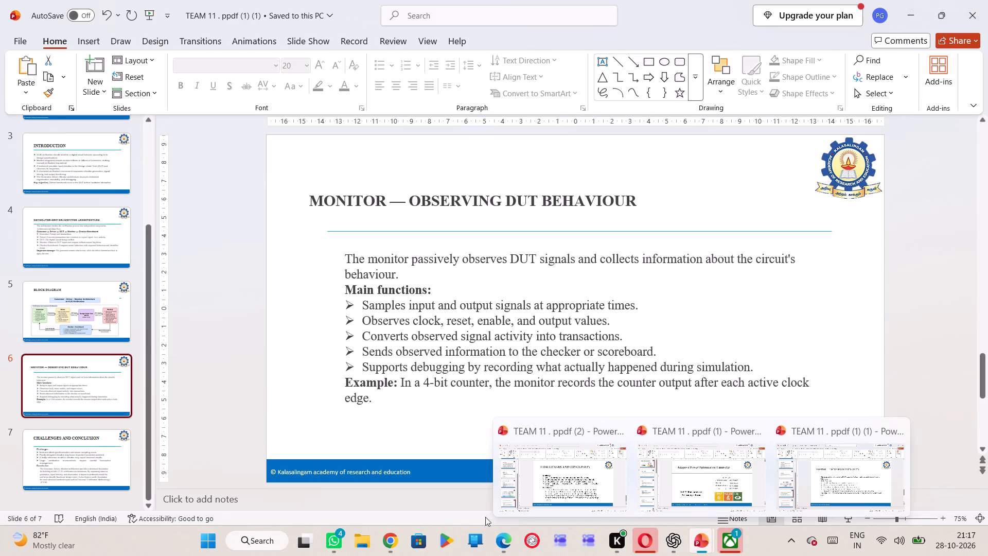
Switch to Google Chrome.
click(393, 541)
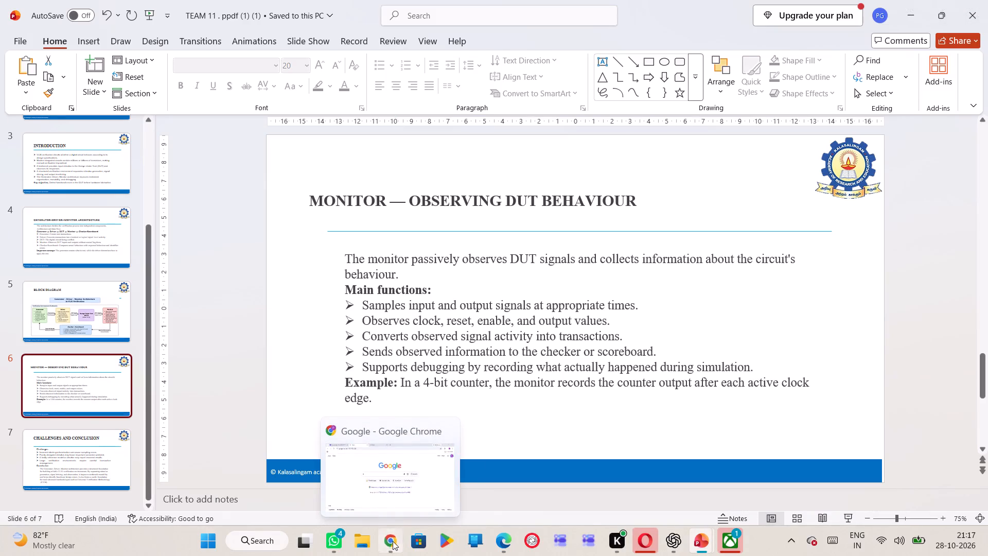
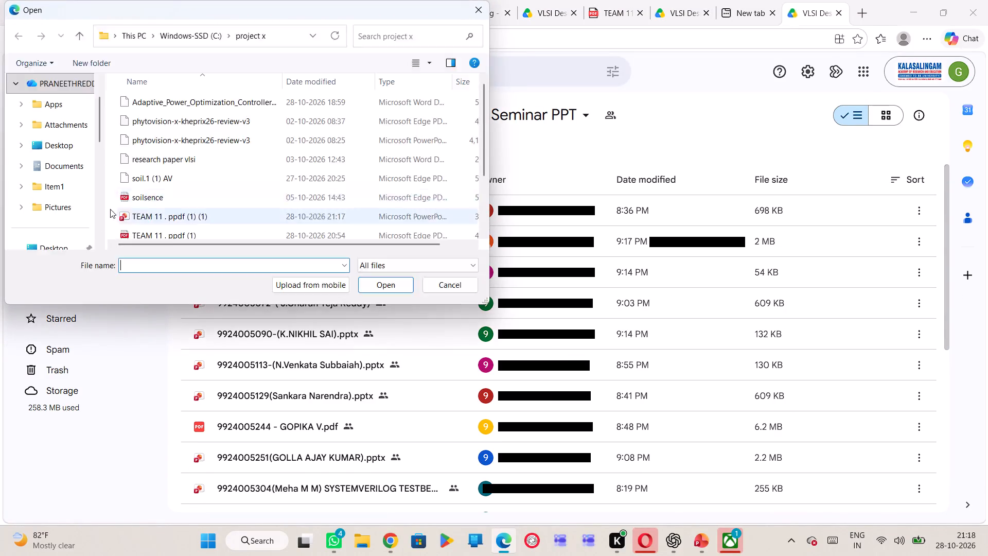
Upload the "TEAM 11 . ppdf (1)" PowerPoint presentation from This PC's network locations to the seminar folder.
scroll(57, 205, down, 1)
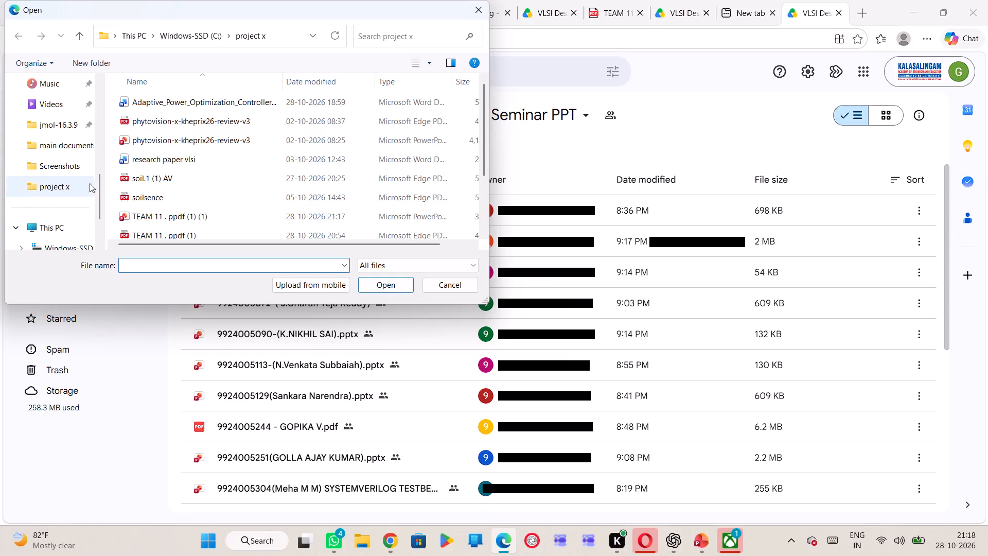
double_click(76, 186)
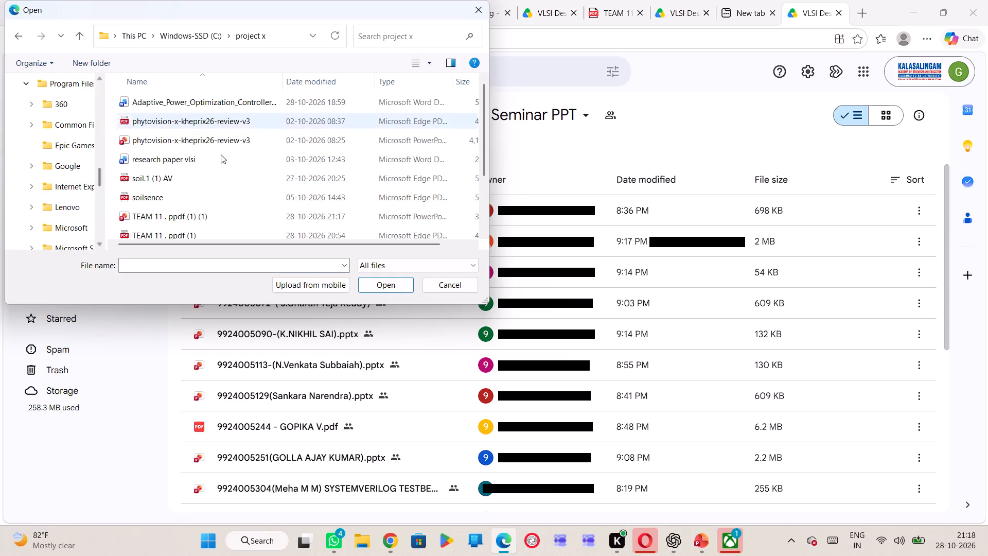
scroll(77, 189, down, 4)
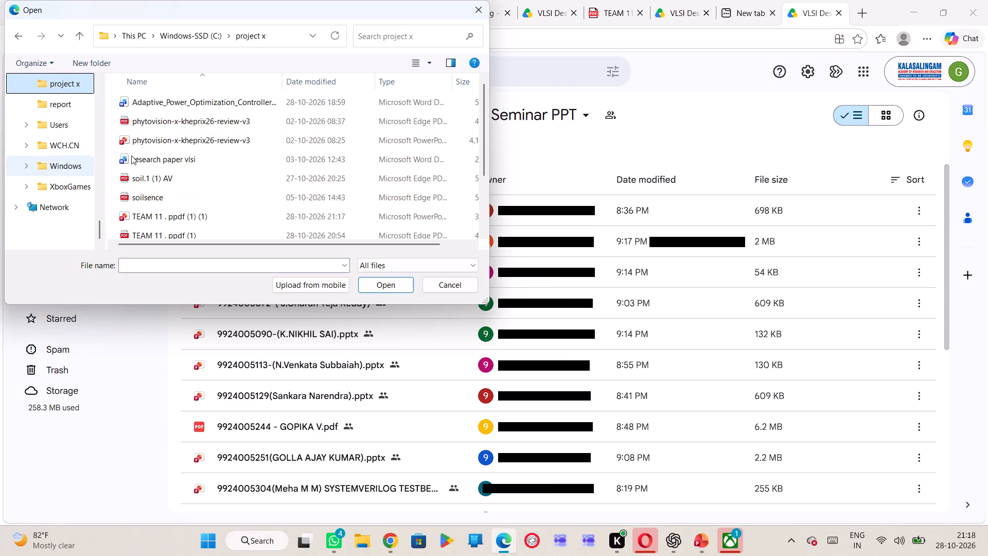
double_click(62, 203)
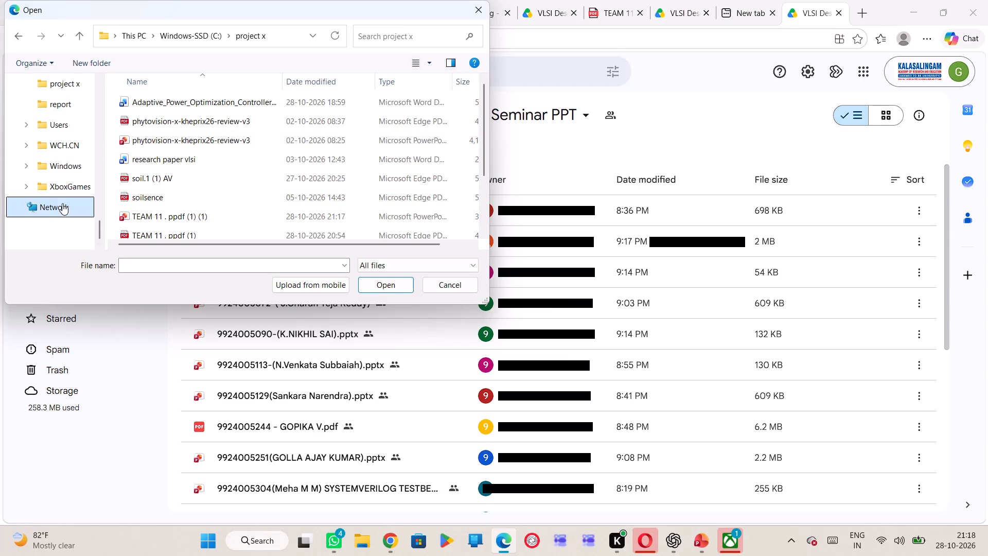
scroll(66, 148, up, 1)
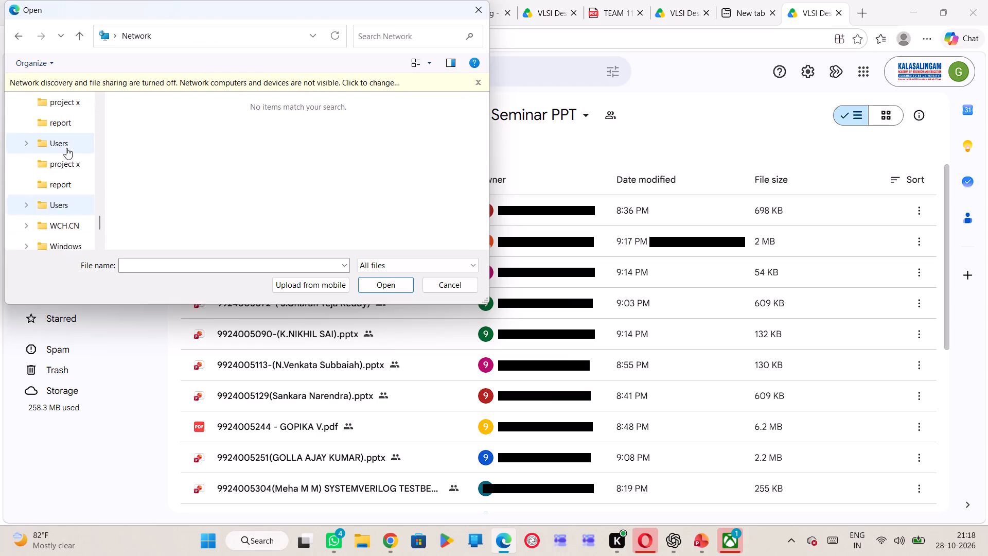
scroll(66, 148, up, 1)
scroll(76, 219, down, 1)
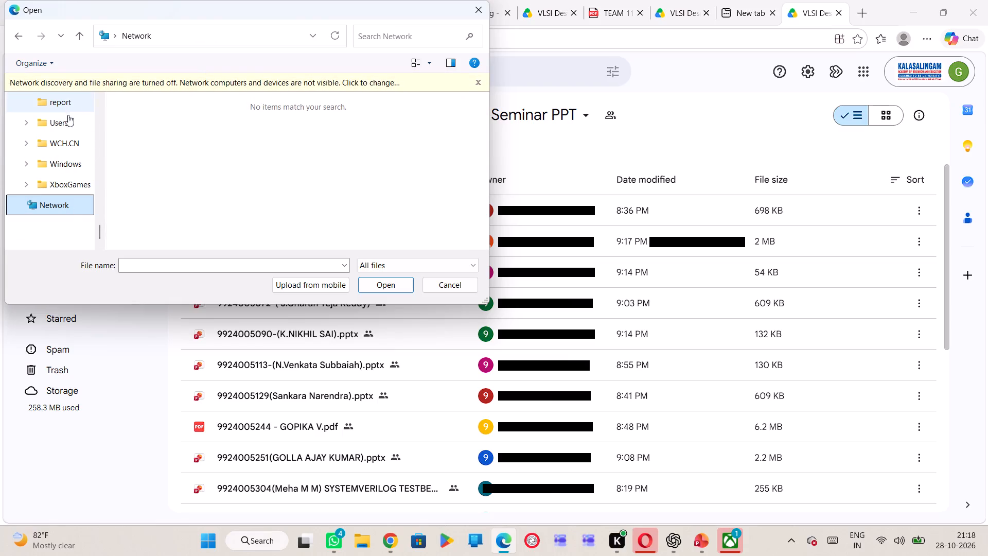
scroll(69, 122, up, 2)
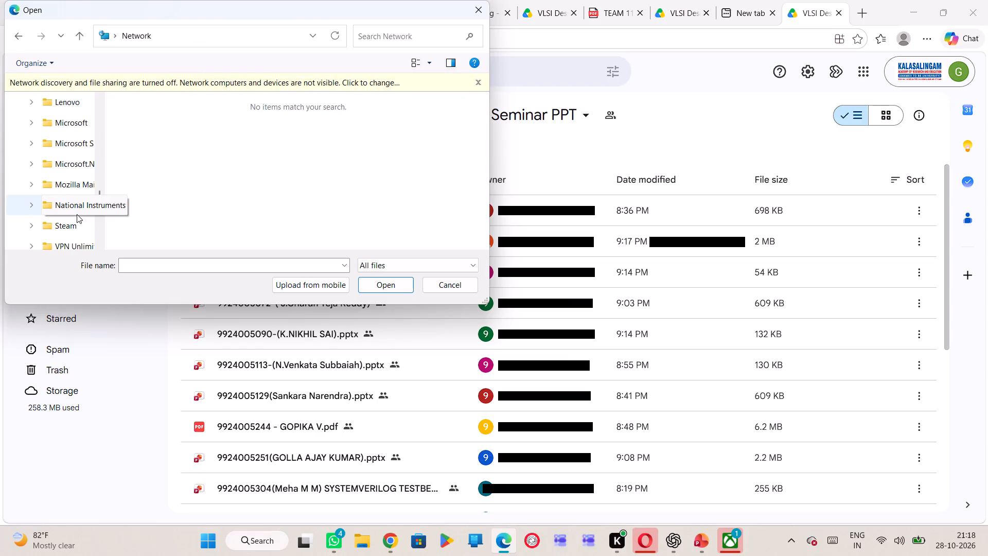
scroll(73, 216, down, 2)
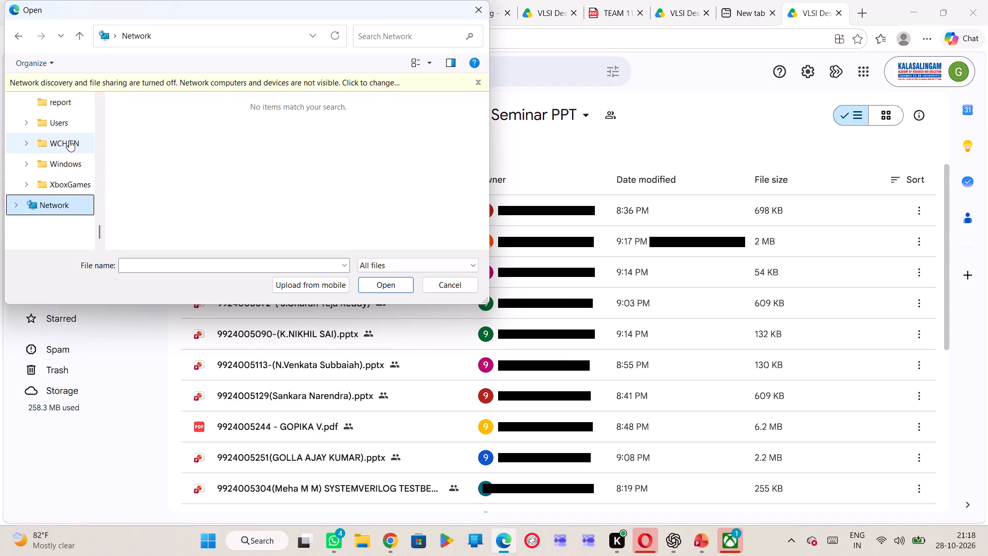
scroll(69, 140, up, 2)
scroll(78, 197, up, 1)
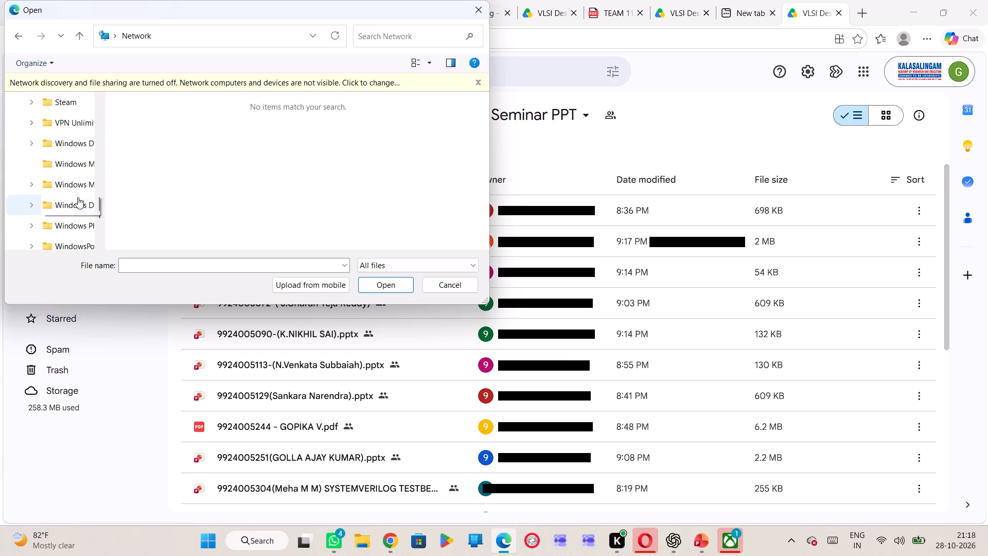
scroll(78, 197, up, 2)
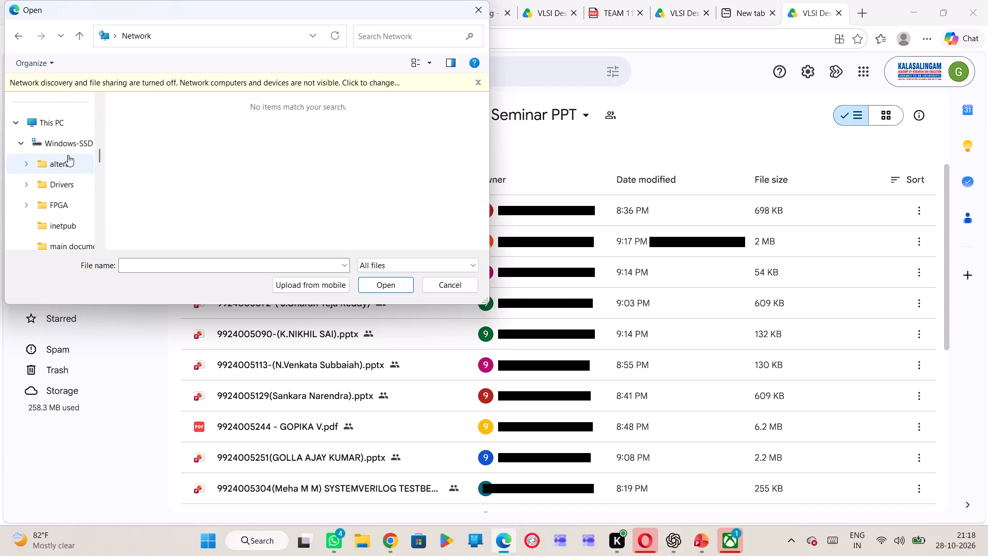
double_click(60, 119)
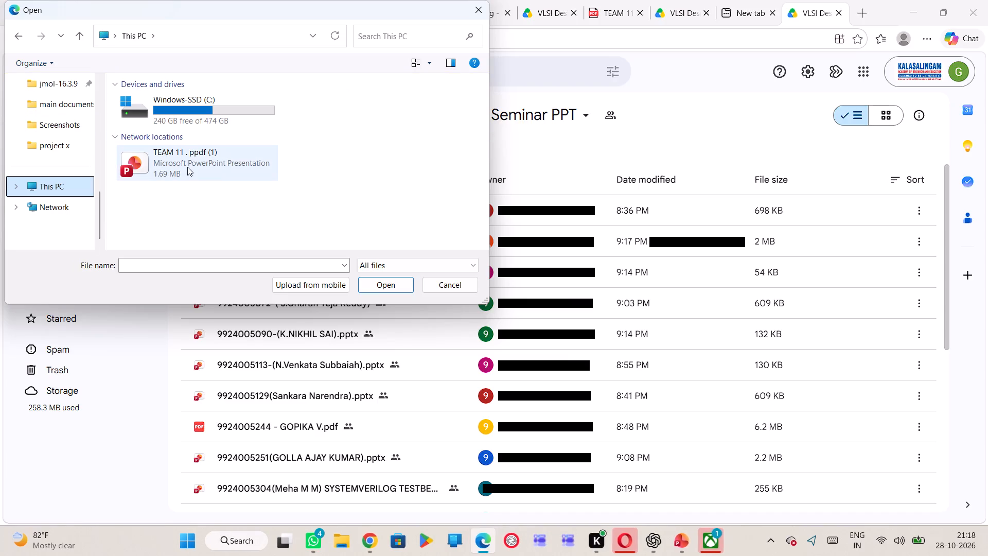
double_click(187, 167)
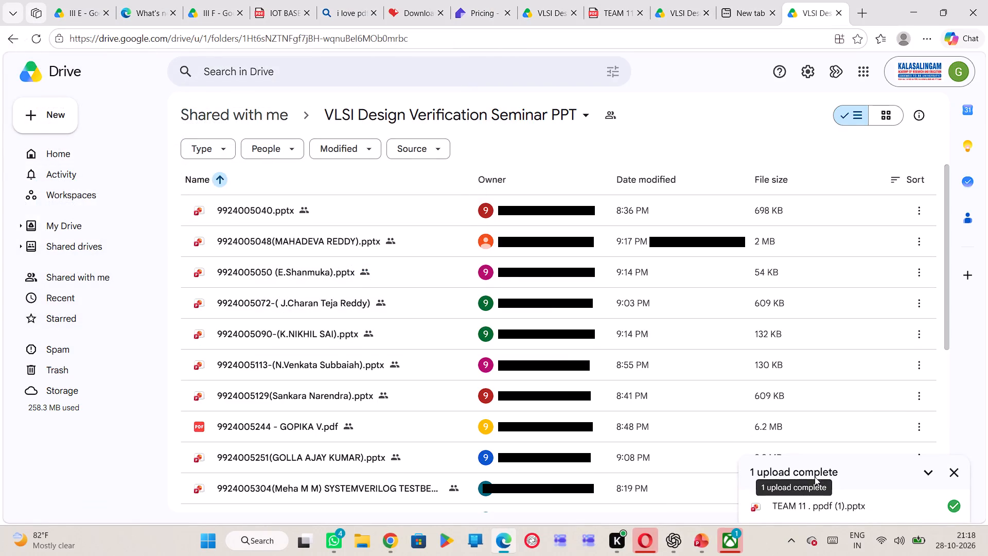
Open the uploaded "TEAM 11 . ppdf (1).pptx" to check its title slide, then return to the seminar folder.
click(822, 498)
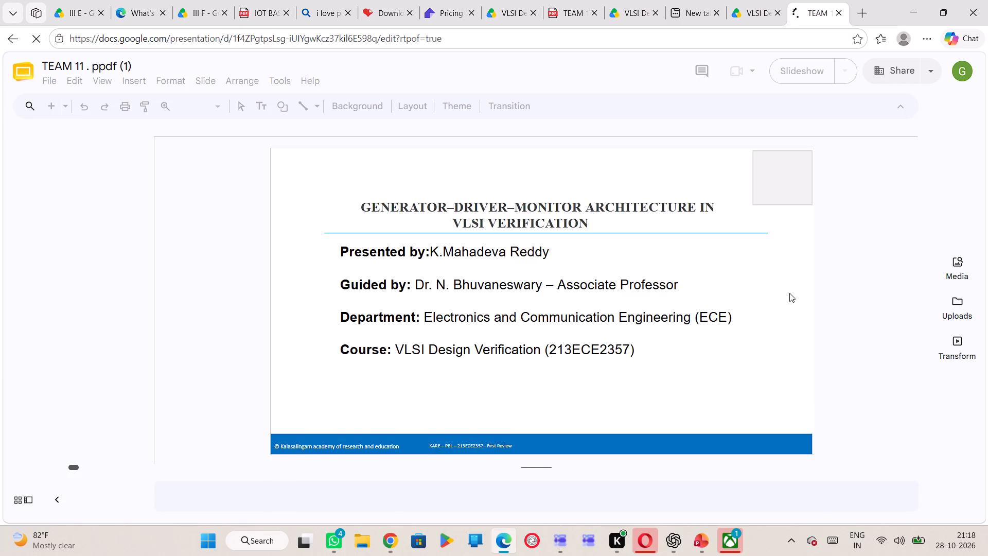
click(12, 47)
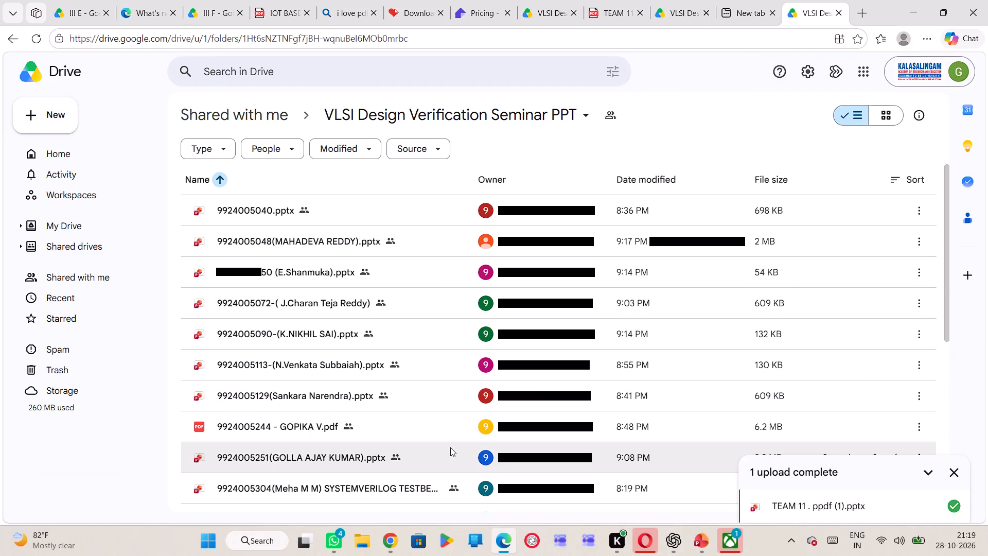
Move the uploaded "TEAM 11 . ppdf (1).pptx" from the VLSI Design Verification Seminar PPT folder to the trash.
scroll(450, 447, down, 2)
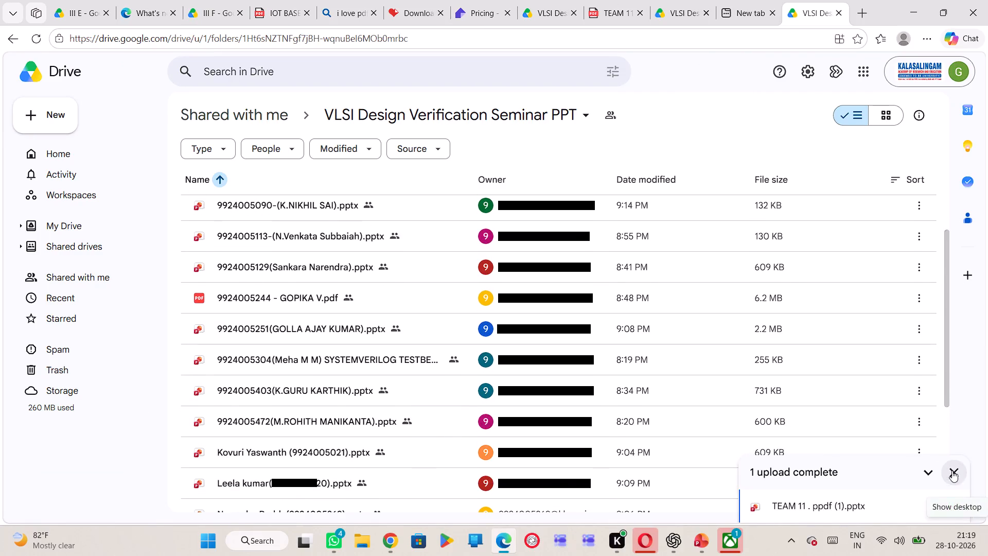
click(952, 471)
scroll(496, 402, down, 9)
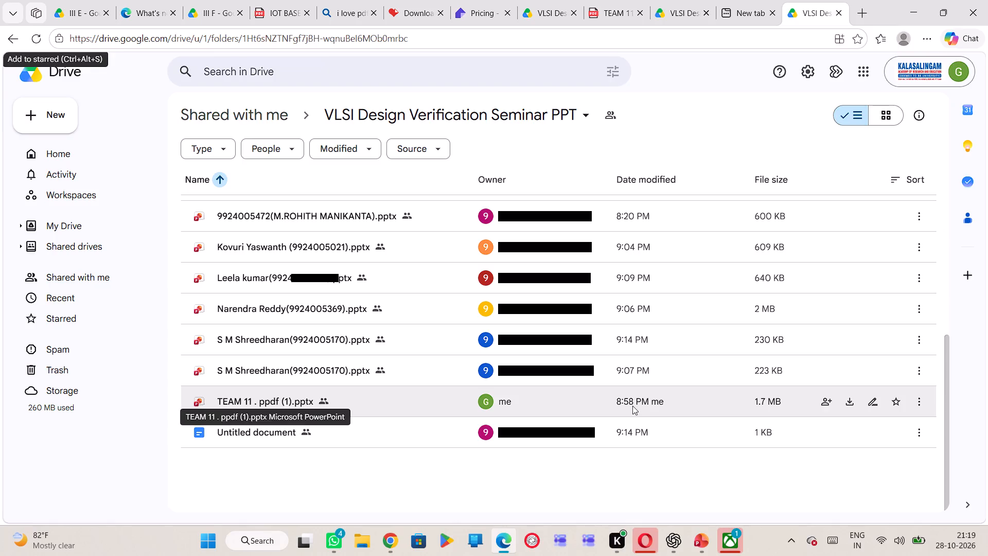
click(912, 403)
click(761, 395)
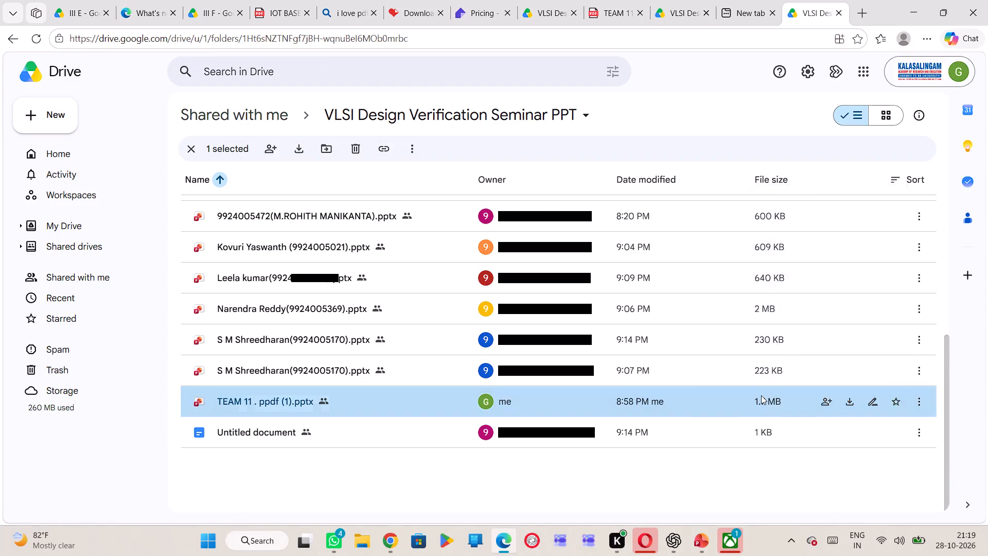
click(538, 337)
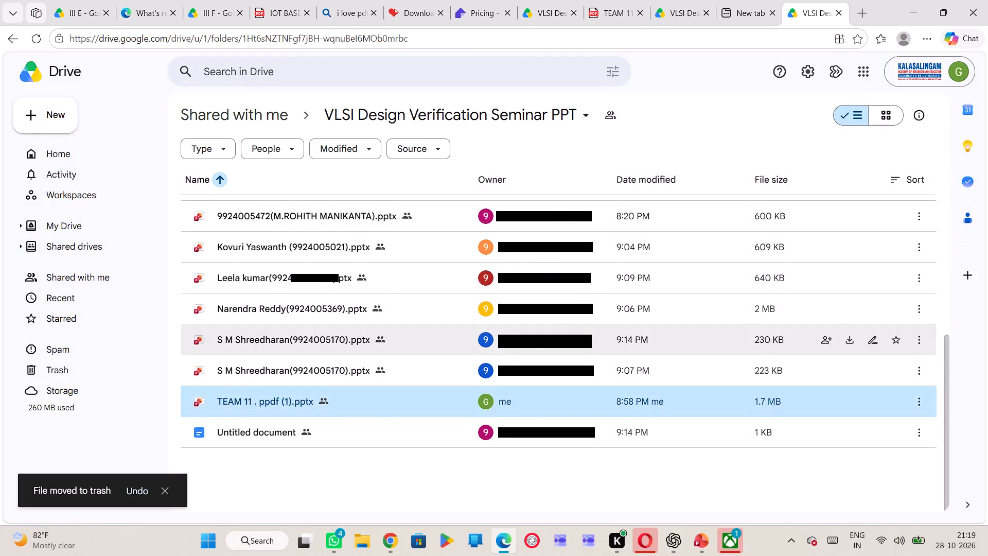
Upload the "TEAM 11 . ppdf (1) (1)" presentation from the project x folder to the seminar folder.
click(45, 112)
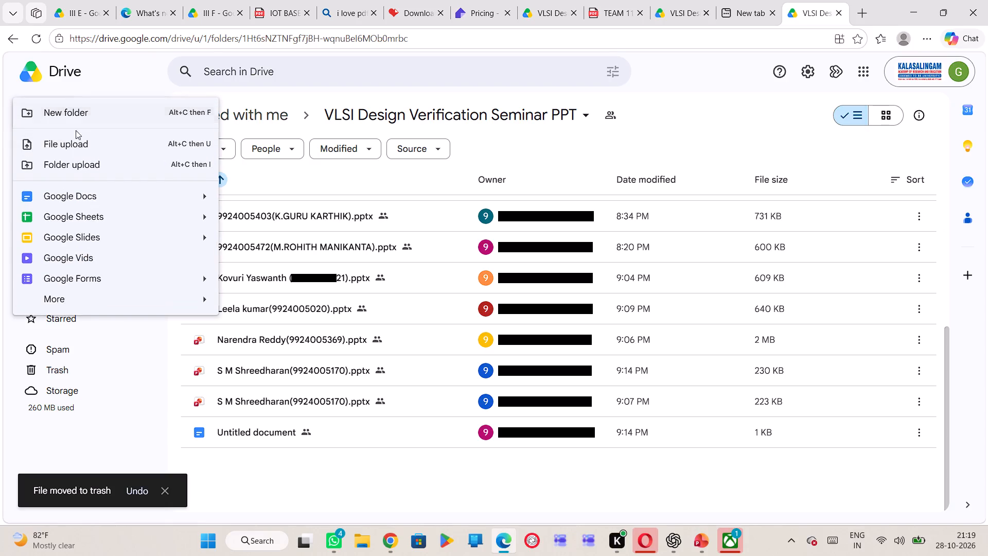
click(82, 147)
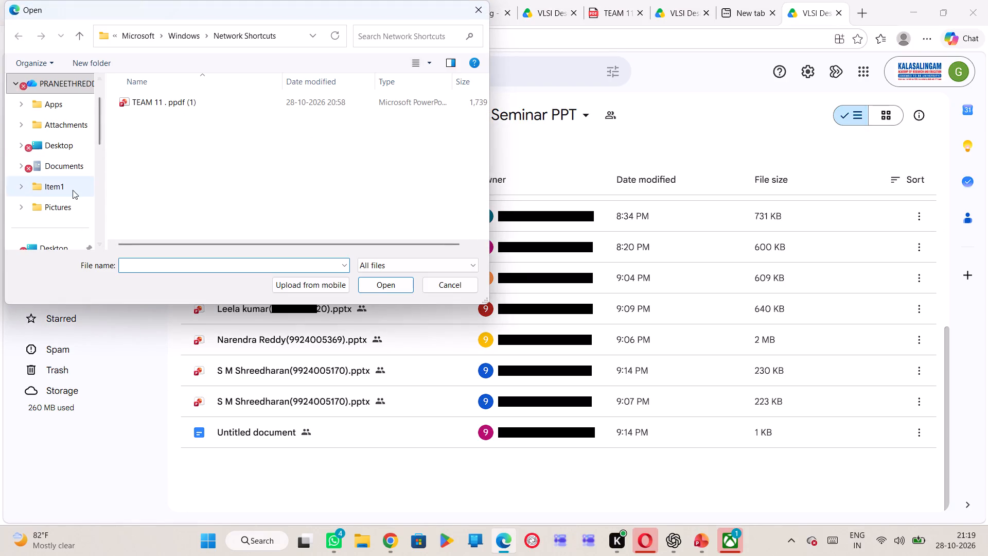
scroll(70, 208, down, 6)
double_click(58, 148)
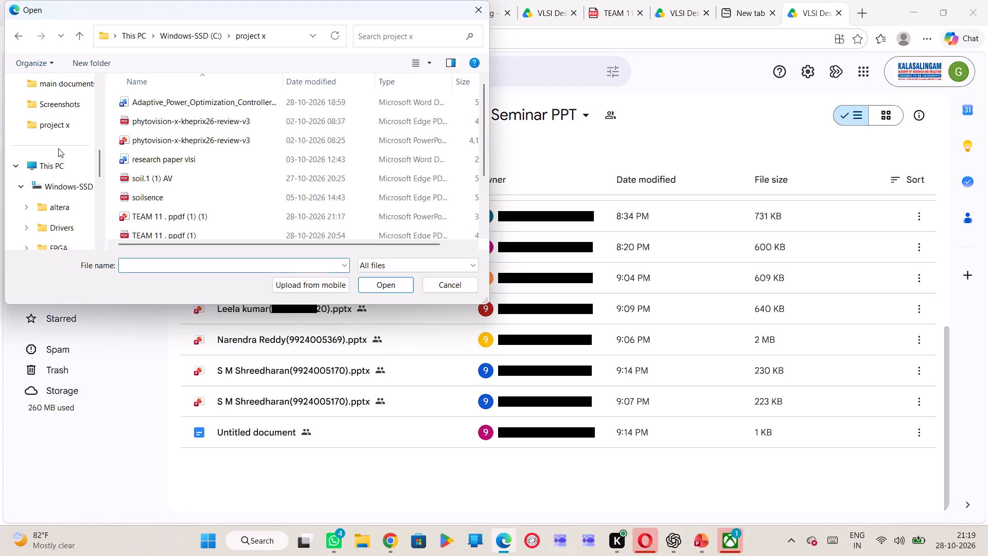
double_click(207, 219)
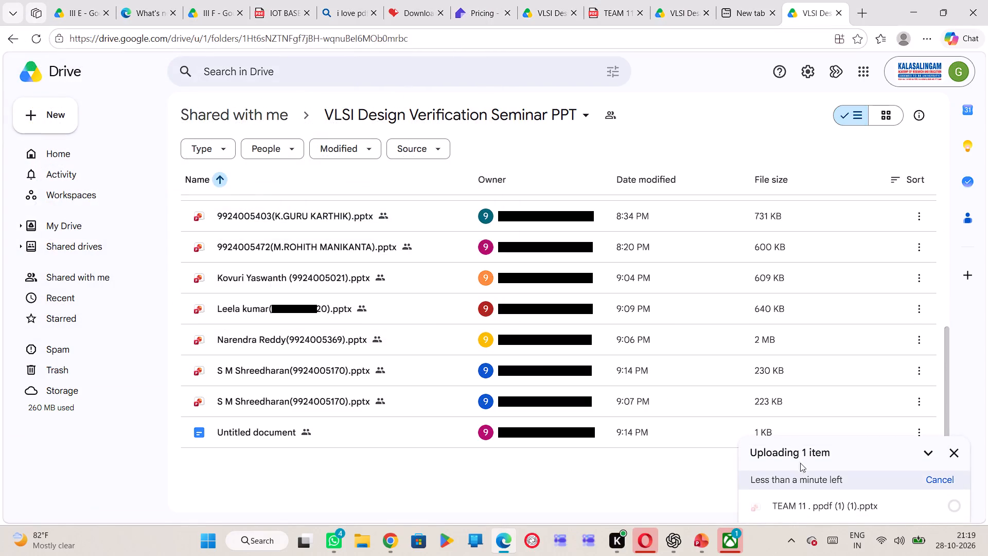
Open the uploaded "TEAM 11 . ppdf (1) (1).pptx", check its title and abstract slides, and return to the seminar folder.
double_click(881, 502)
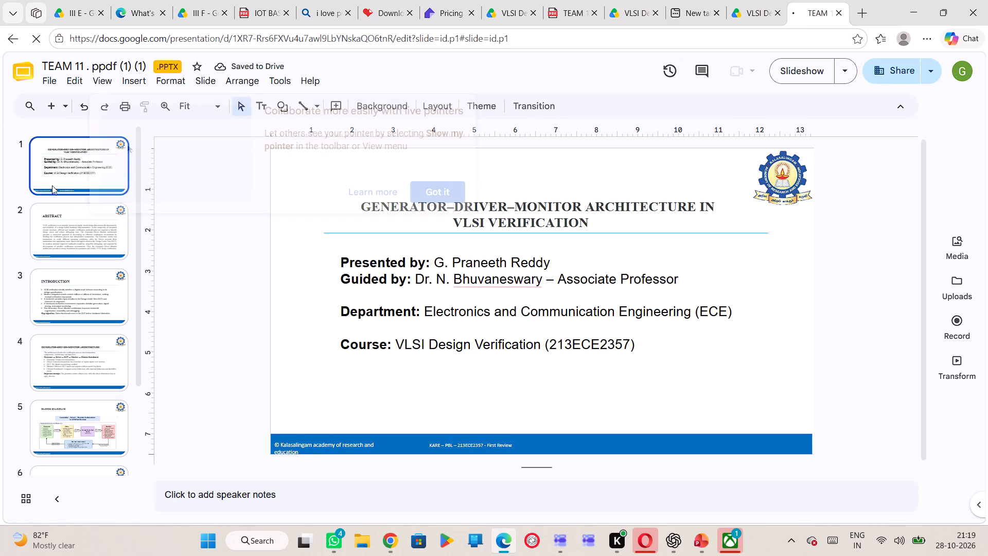
click(75, 219)
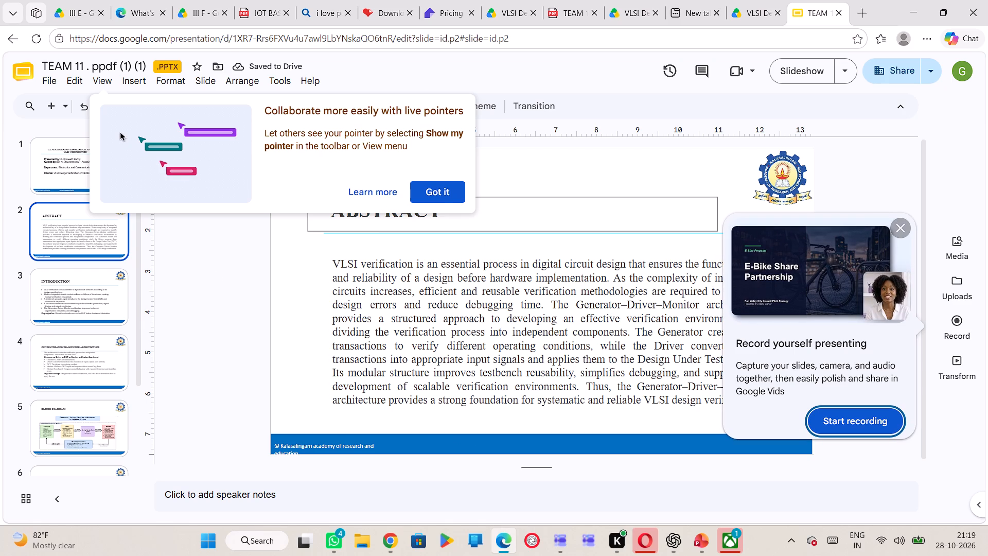
click(438, 190)
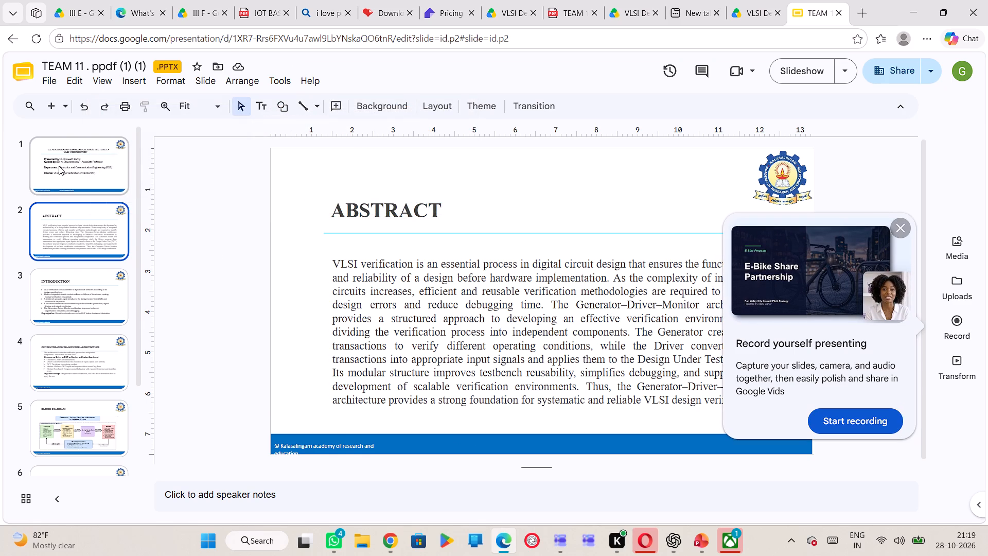
click(59, 166)
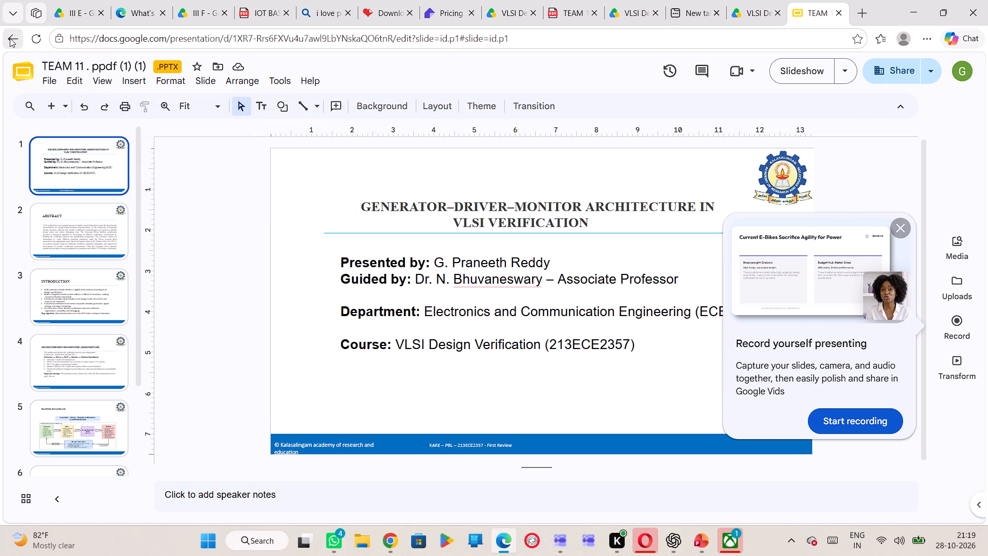
click(10, 38)
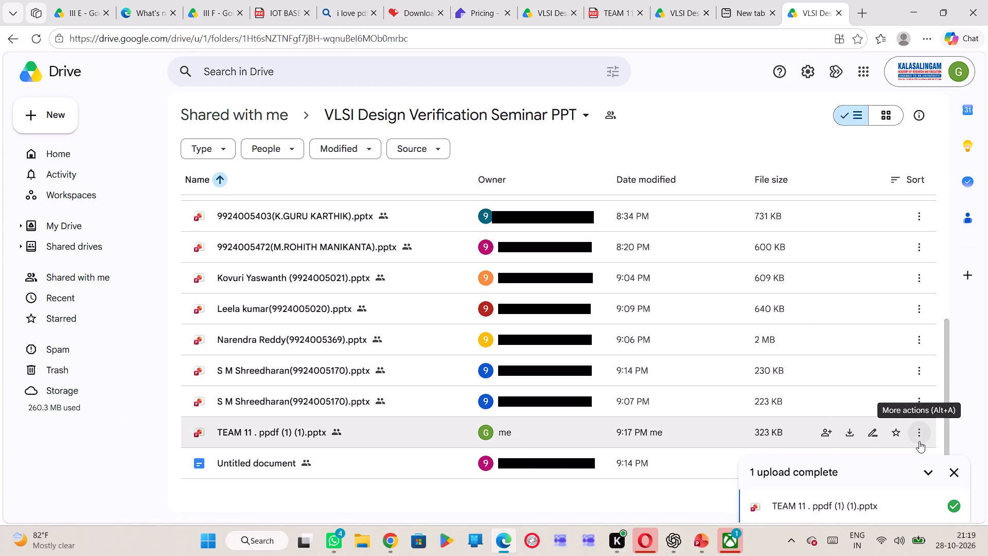
click(957, 471)
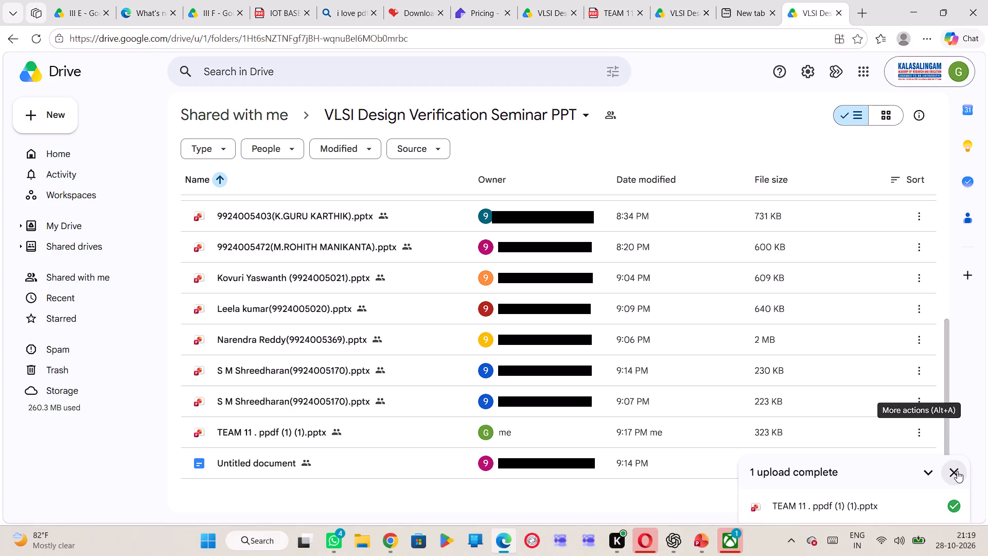
Rename "TEAM 11 . ppdf (1) (1).pptx" with the student's register number followed by the student's name in parentheses, keeping the .pptx extension.
click(916, 431)
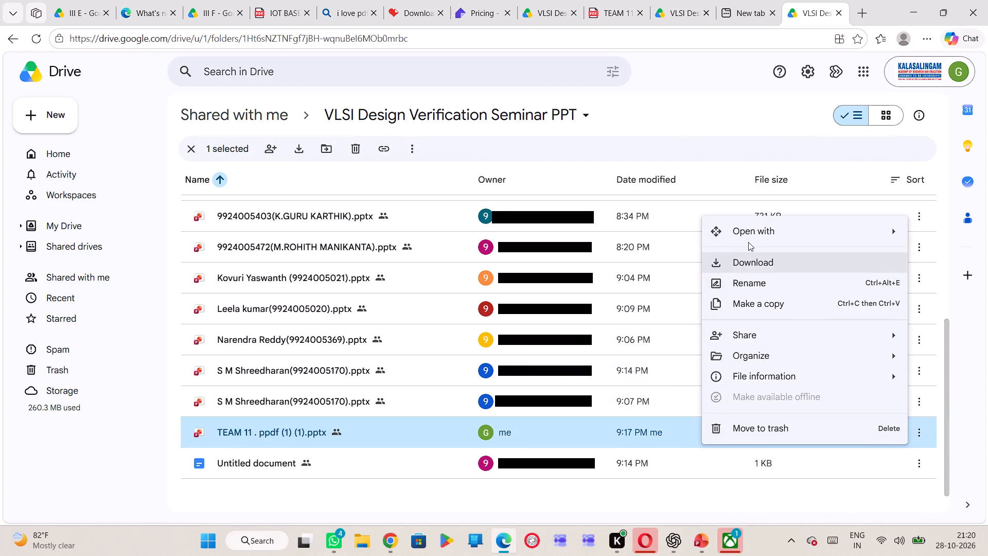
click(759, 282)
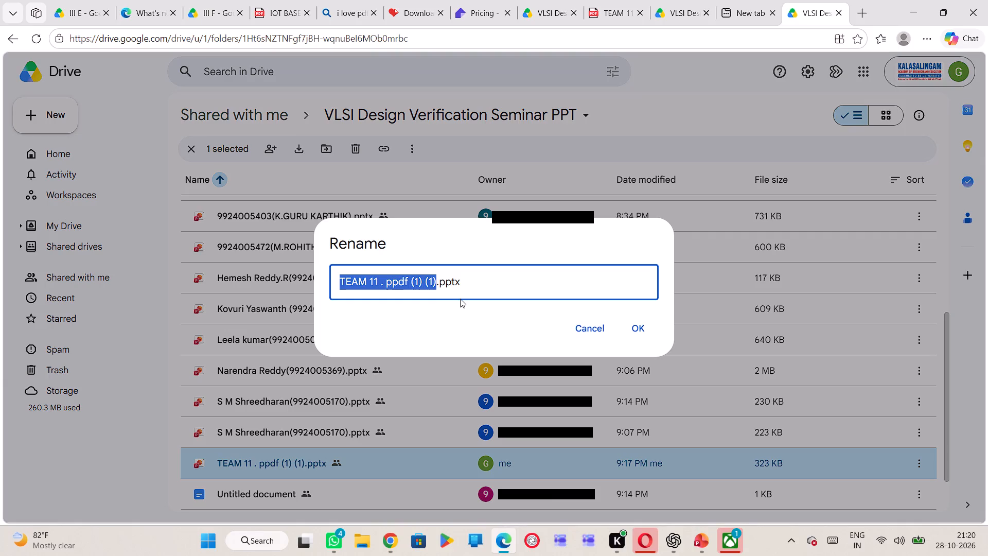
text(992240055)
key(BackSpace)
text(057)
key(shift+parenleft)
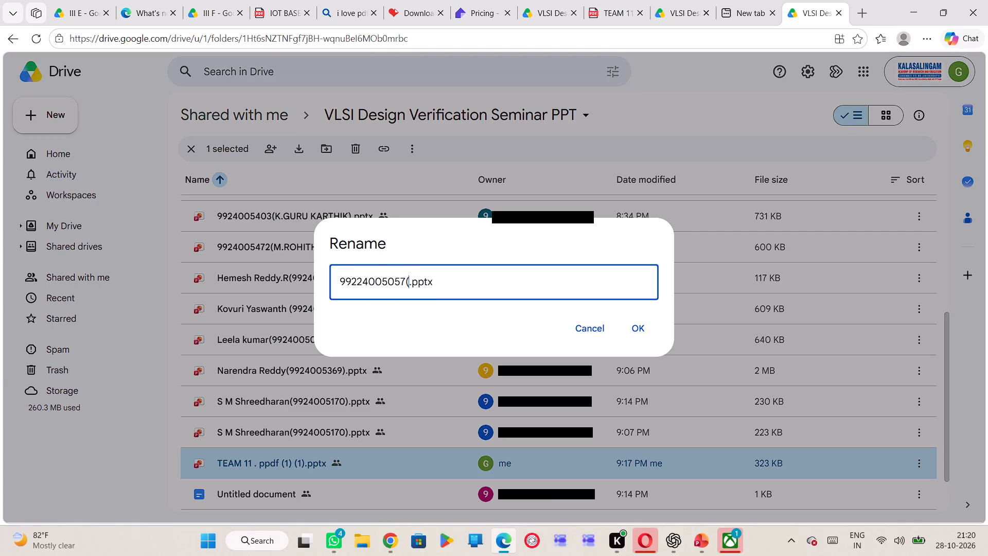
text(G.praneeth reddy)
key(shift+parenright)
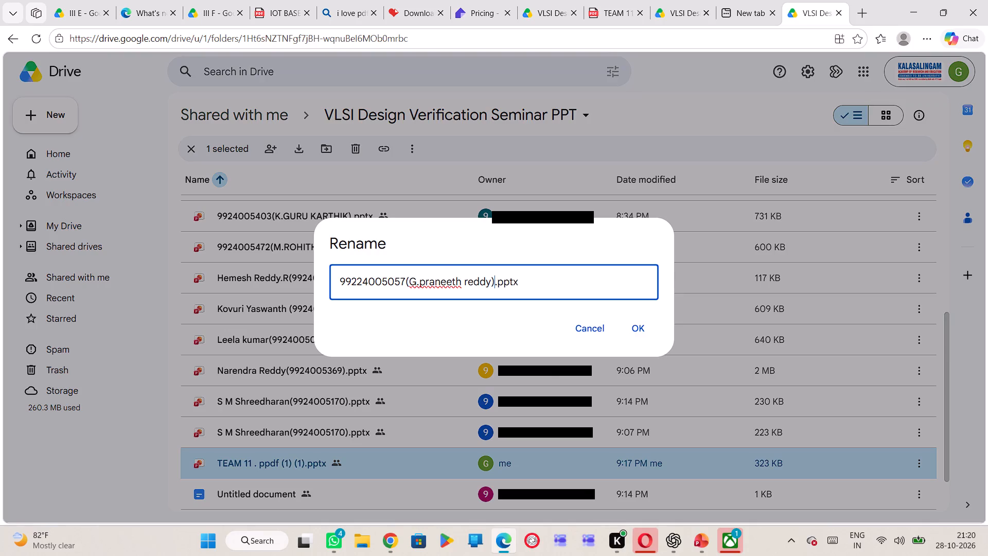
click(632, 327)
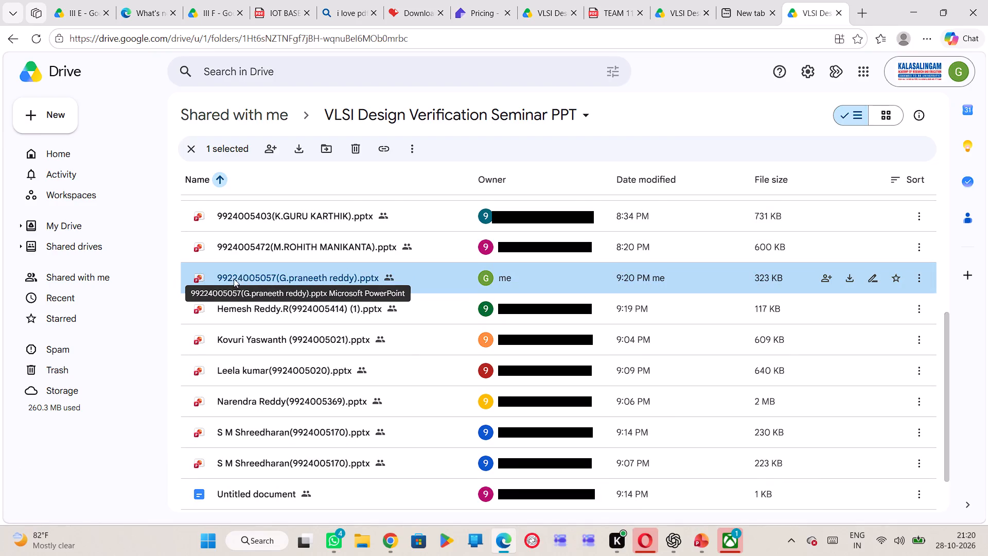
Rename the student's uploaded presentation, removing the duplicated 2 from the register number and keeping the name in parentheses and .pptx extension.
click(920, 274)
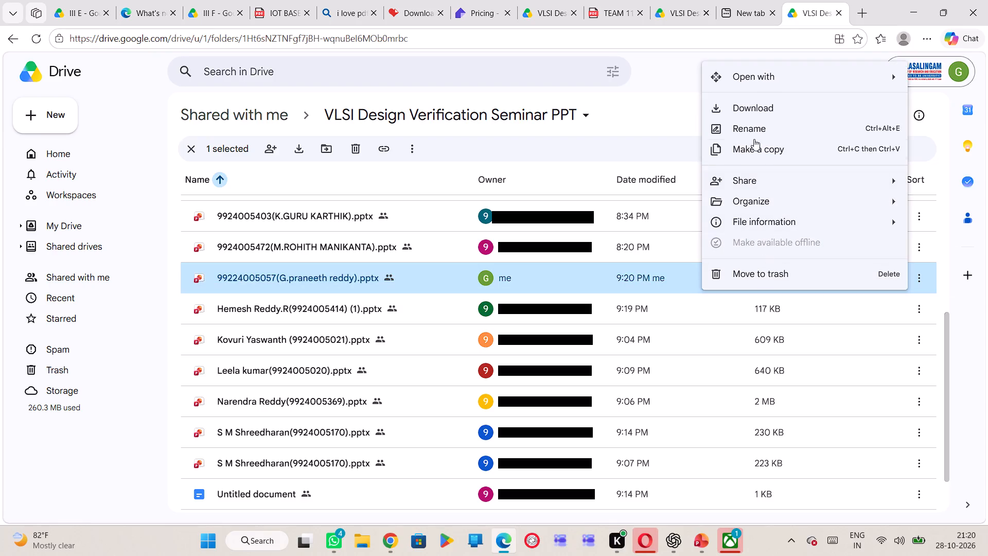
click(749, 127)
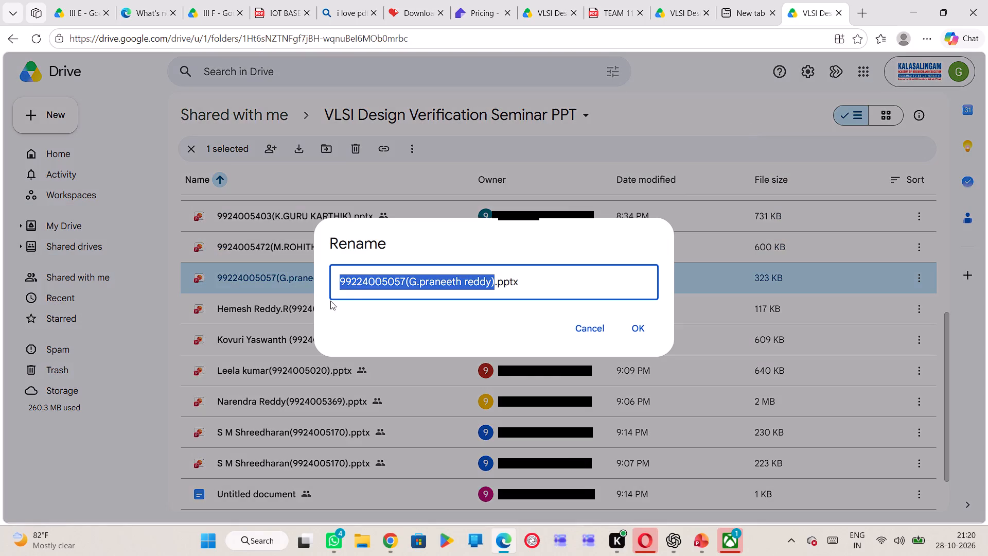
click(363, 281)
key(BackSpace)
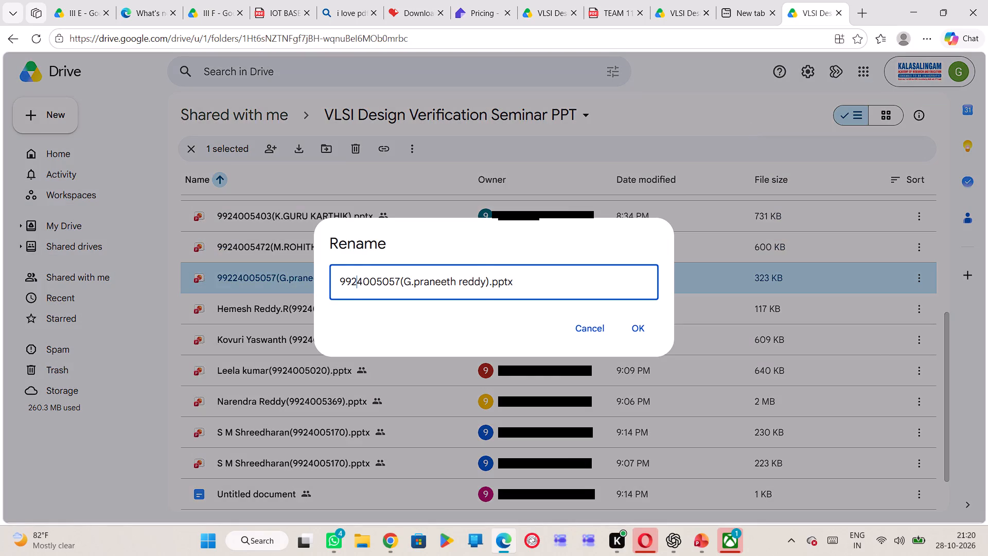
click(628, 323)
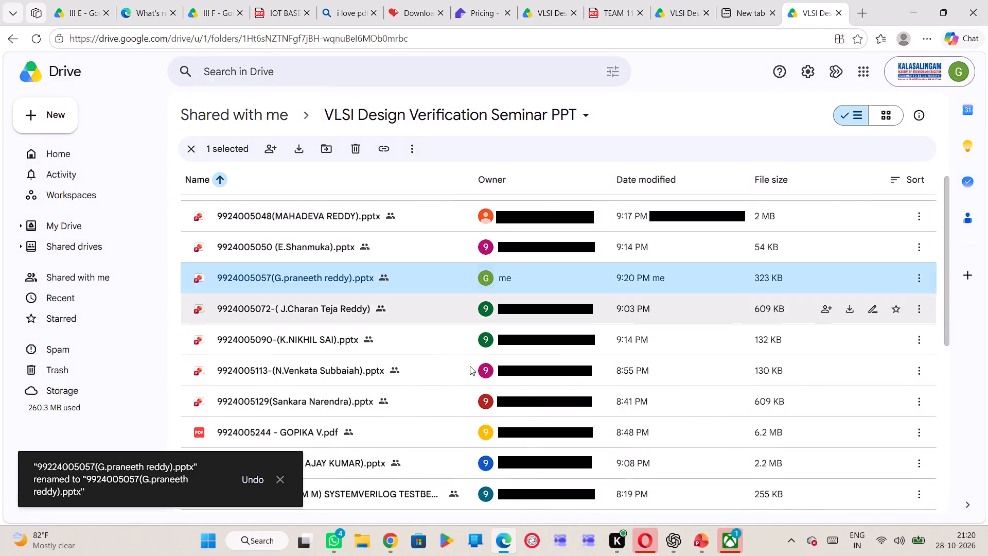
Look through the seminar folder's file list for the renamed presentation and check its file name.
scroll(475, 387, down, 4)
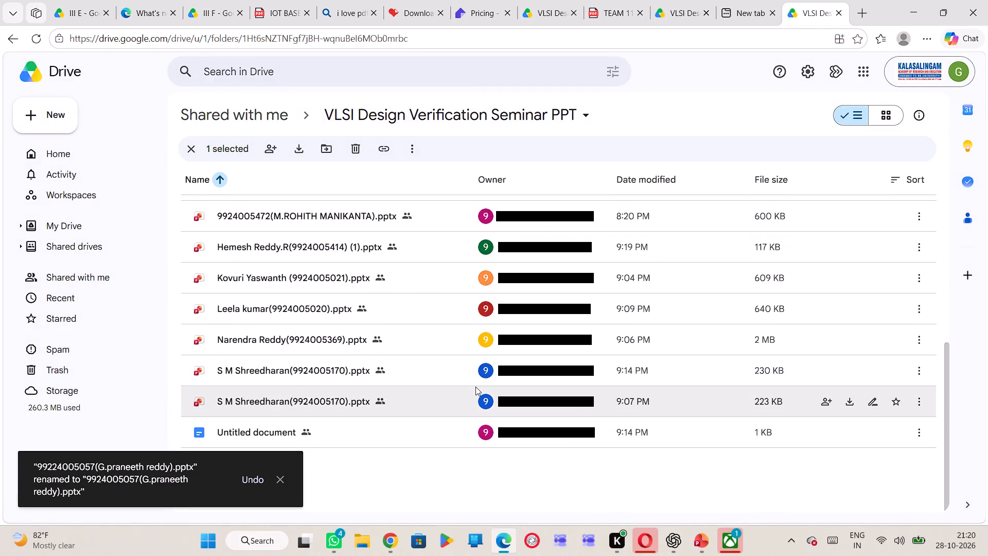
scroll(475, 387, up, 3)
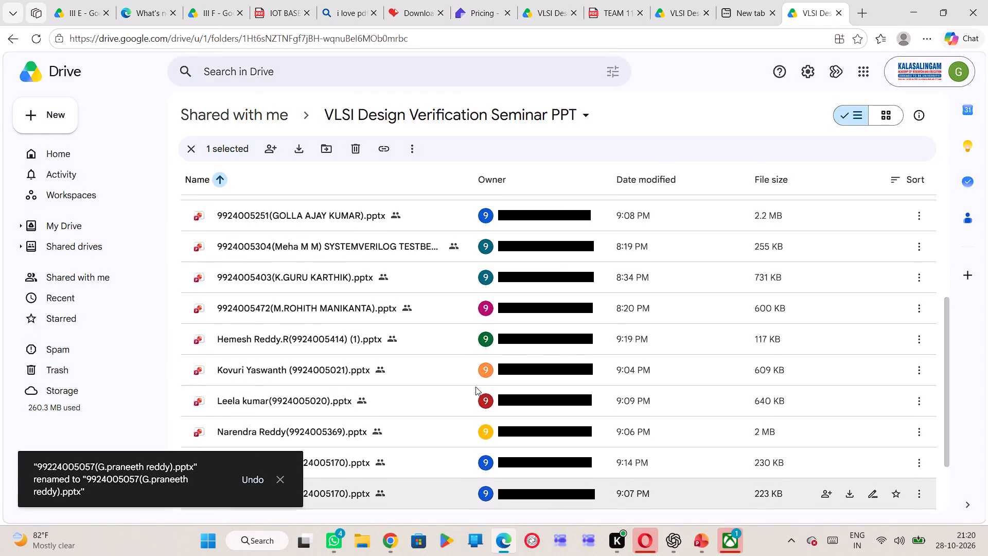
scroll(475, 387, up, 3)
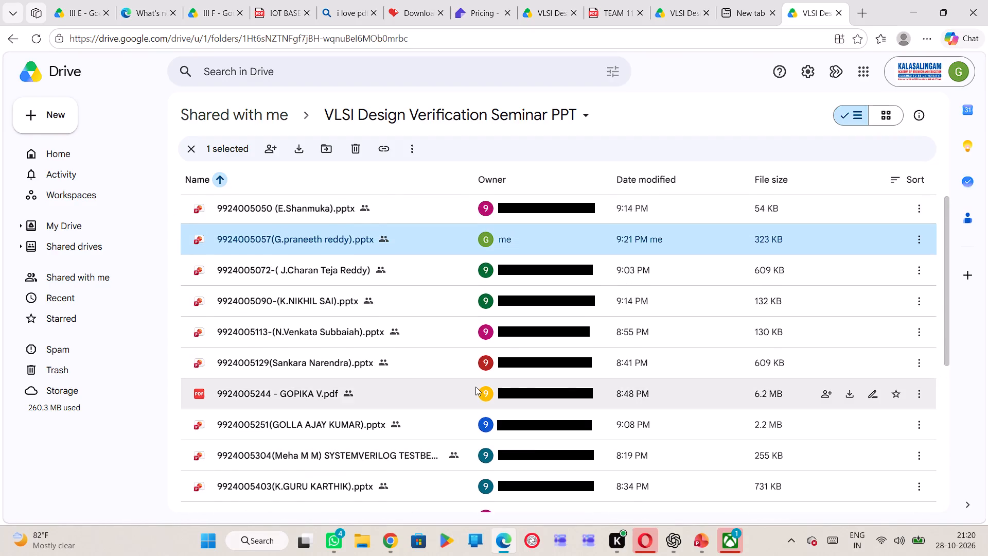
scroll(475, 387, up, 1)
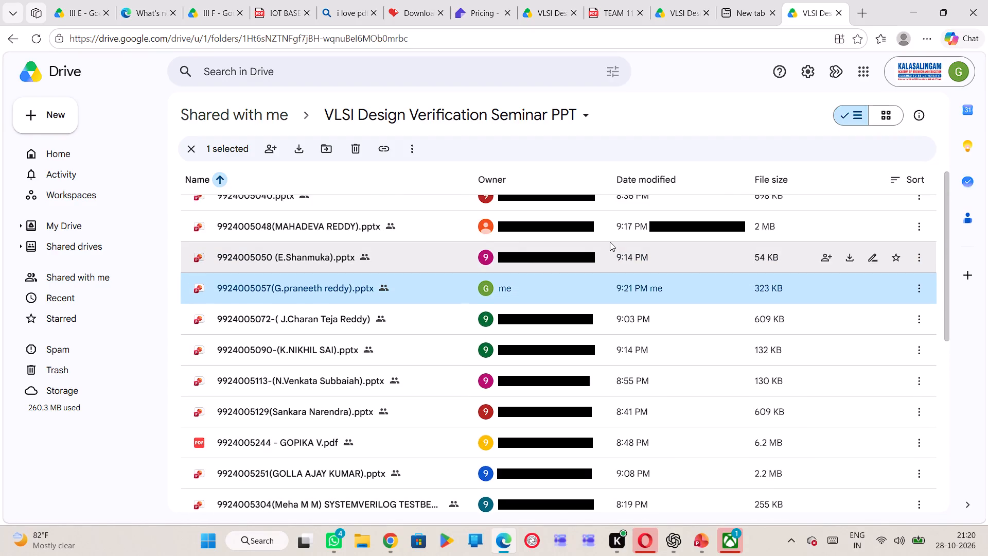
Close the browser window with all its tabs, leaving the PDF House pricing page without saving changes.
click(983, 2)
click(557, 128)
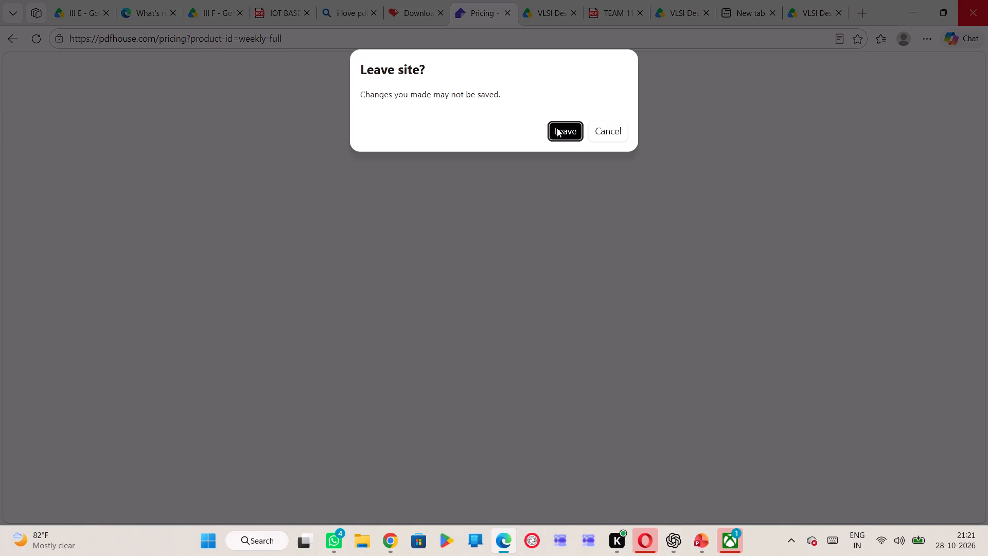